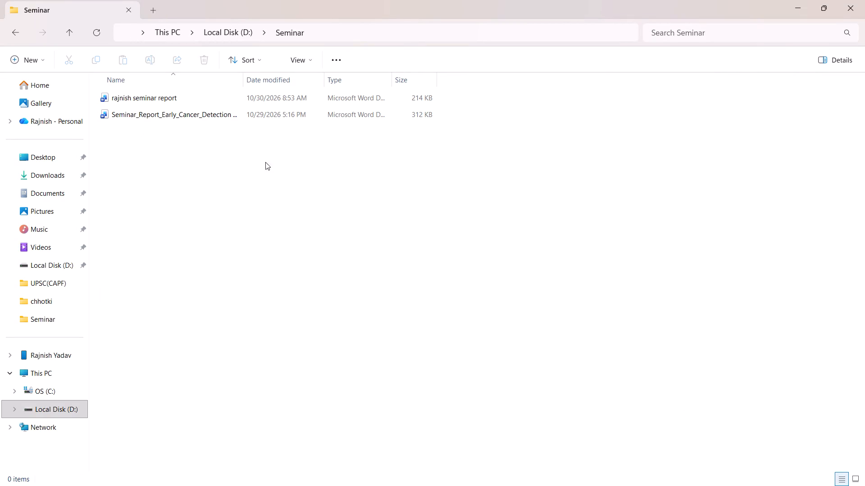
Open the "rajnish seminar report" document from the Seminar folder in Word.
{"action": "double_click", "coordinate": [291, 93]}
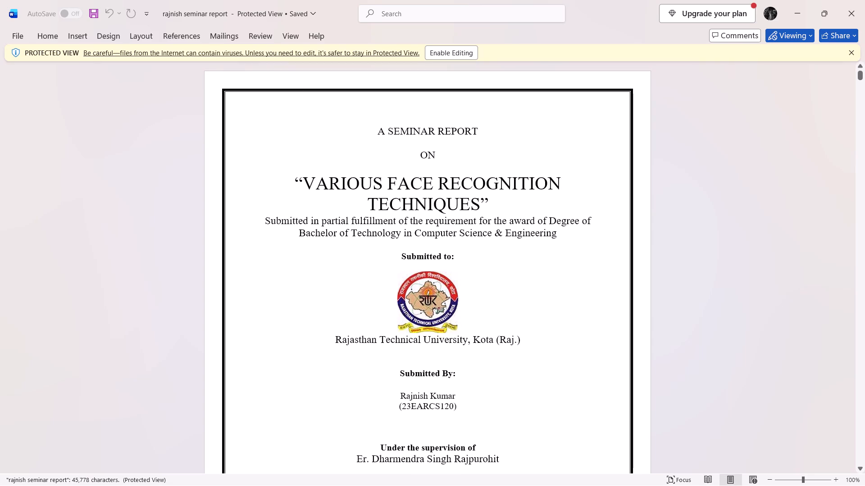
Review the seminar report from the cover page through the contents list and Chapter I to the start of Chapter II.
{"action": "scroll", "coordinate": [374, 225], "scroll_direction": "down", "scroll_amount": 7}
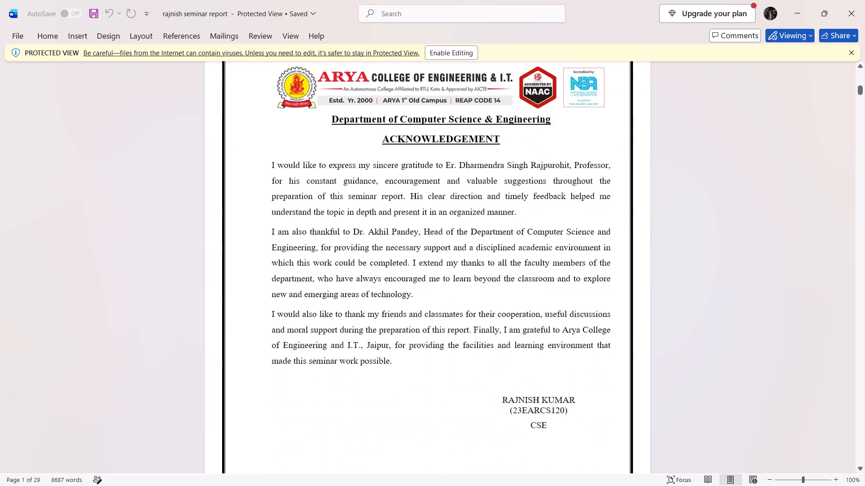
{"action": "scroll", "coordinate": [374, 225], "scroll_direction": "down", "scroll_amount": 6}
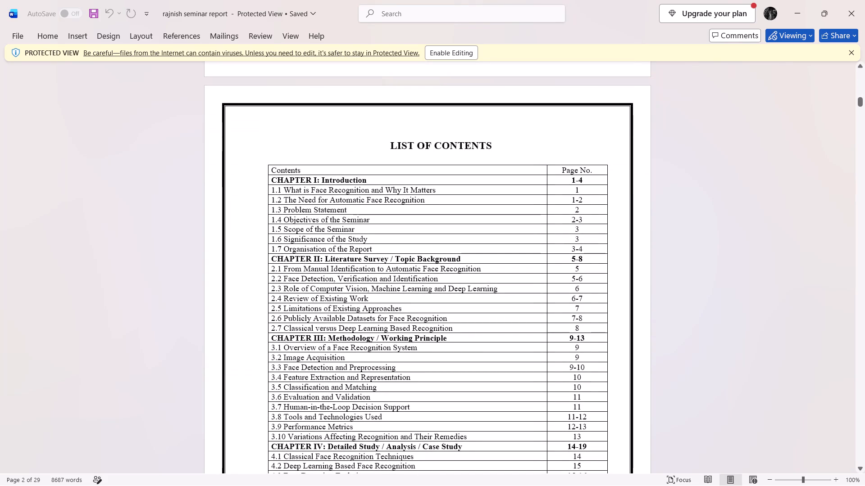
{"action": "scroll", "coordinate": [374, 225], "scroll_direction": "down", "scroll_amount": 1}
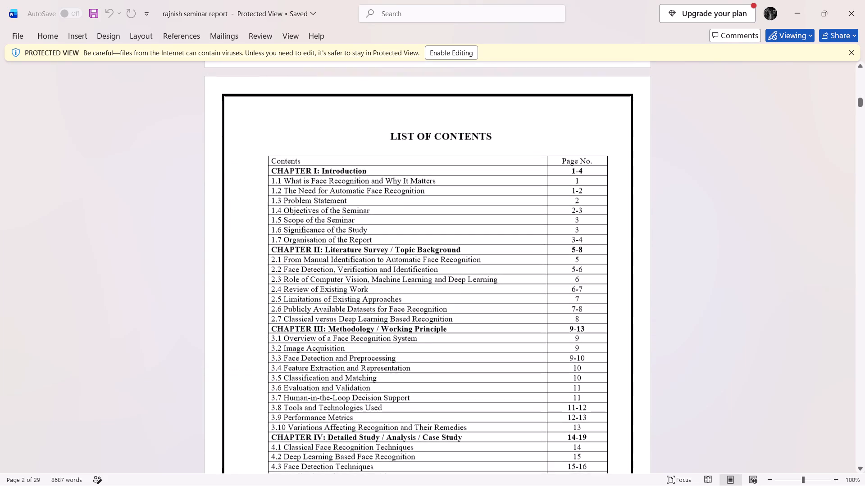
{"action": "scroll", "coordinate": [374, 225], "scroll_direction": "down", "scroll_amount": 1}
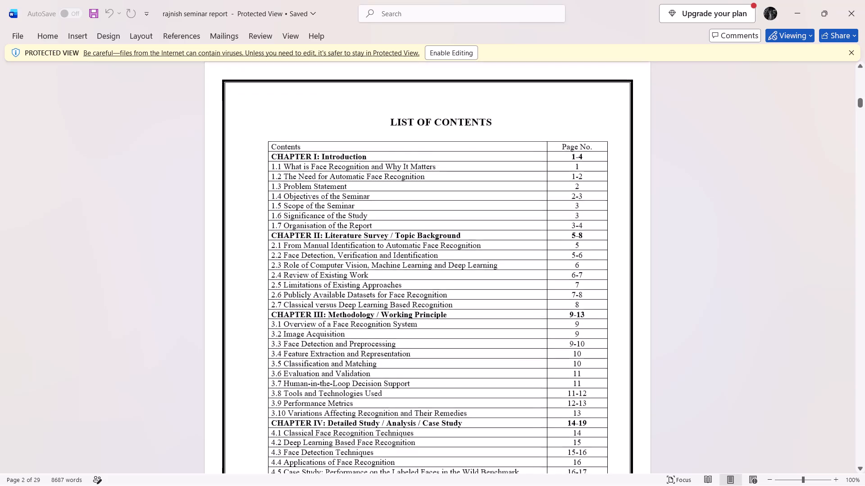
{"action": "scroll", "coordinate": [374, 225], "scroll_direction": "down", "scroll_amount": 2}
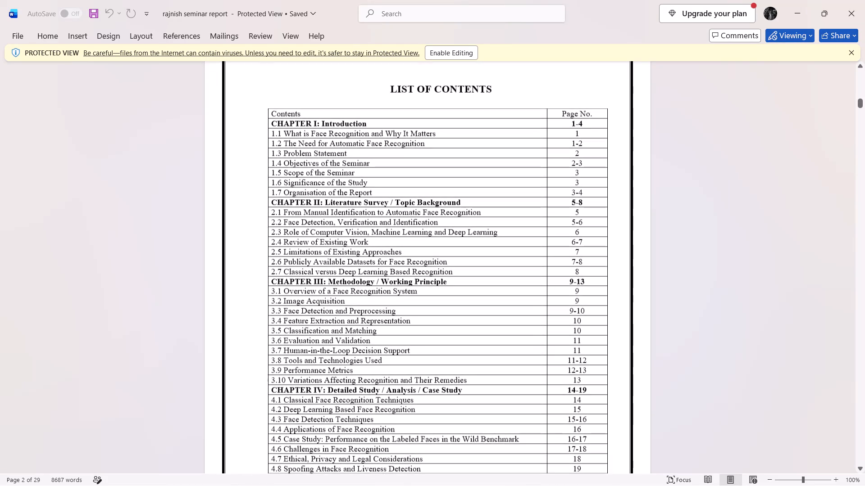
{"action": "scroll", "coordinate": [374, 225], "scroll_direction": "down", "scroll_amount": 1}
{"action": "scroll", "coordinate": [374, 225], "scroll_direction": "up", "scroll_amount": 1}
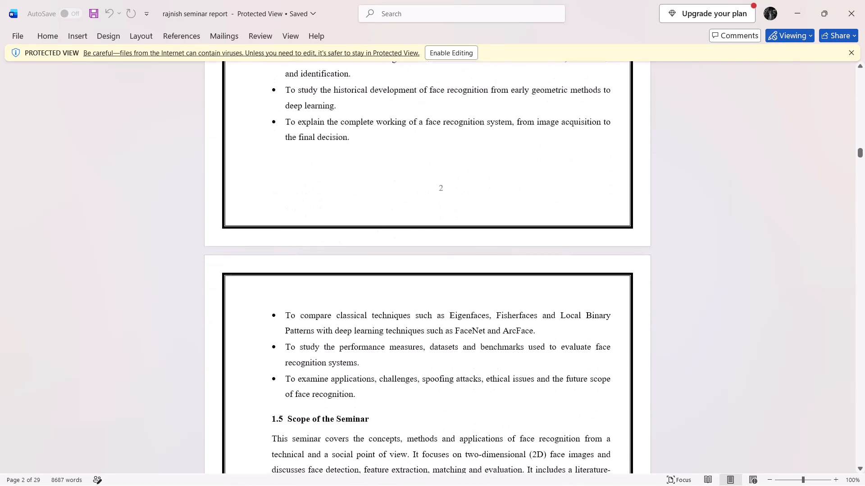
{"action": "scroll", "coordinate": [374, 225], "scroll_direction": "up", "scroll_amount": 1}
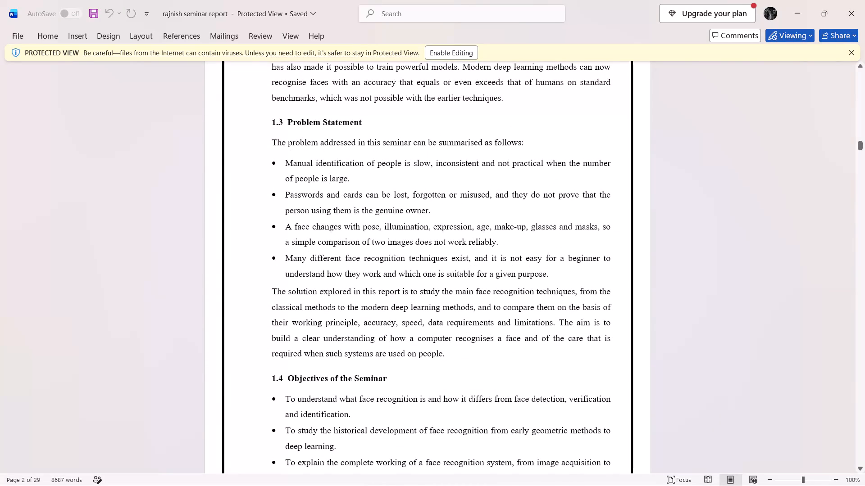
{"action": "scroll", "coordinate": [375, 221], "scroll_direction": "down", "scroll_amount": 8}
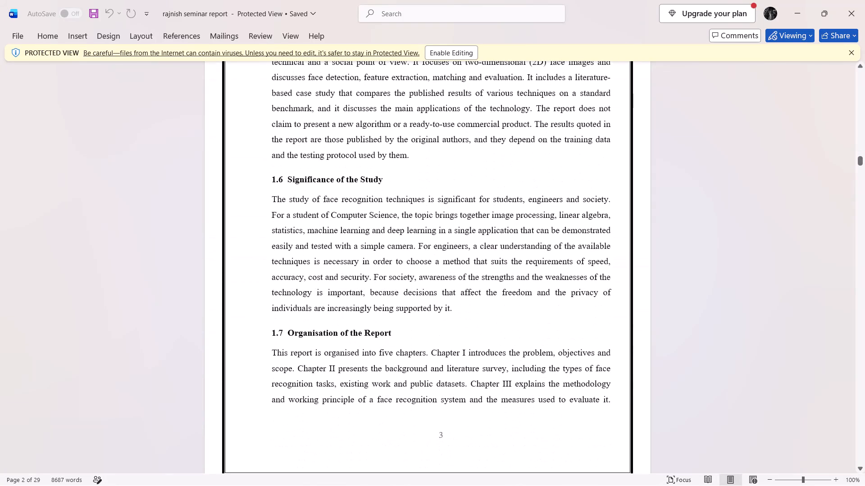
{"action": "scroll", "coordinate": [375, 221], "scroll_direction": "down", "scroll_amount": 4}
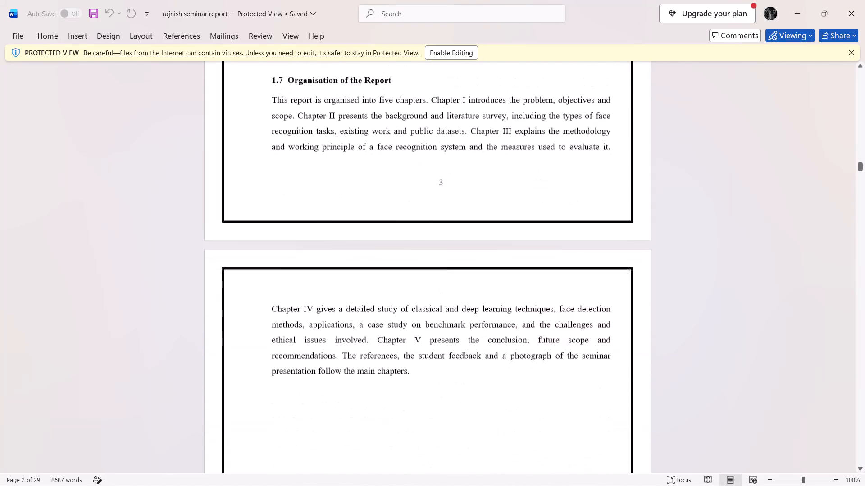
{"action": "scroll", "coordinate": [375, 221], "scroll_direction": "down", "scroll_amount": 4}
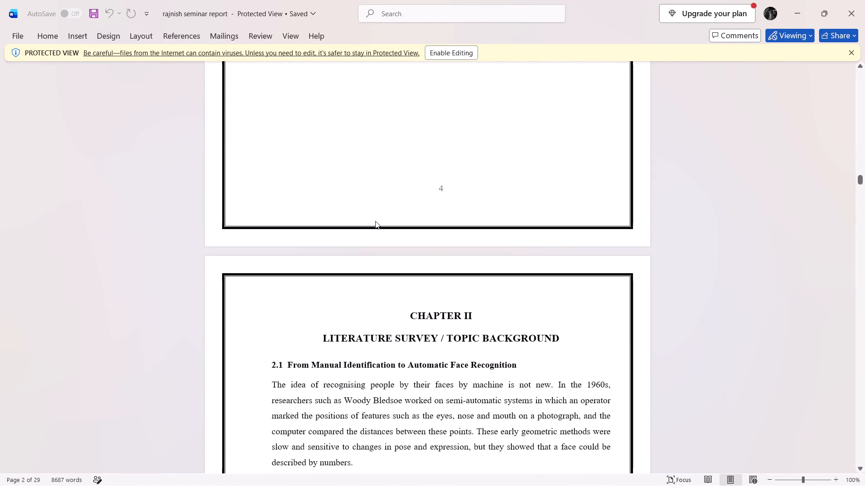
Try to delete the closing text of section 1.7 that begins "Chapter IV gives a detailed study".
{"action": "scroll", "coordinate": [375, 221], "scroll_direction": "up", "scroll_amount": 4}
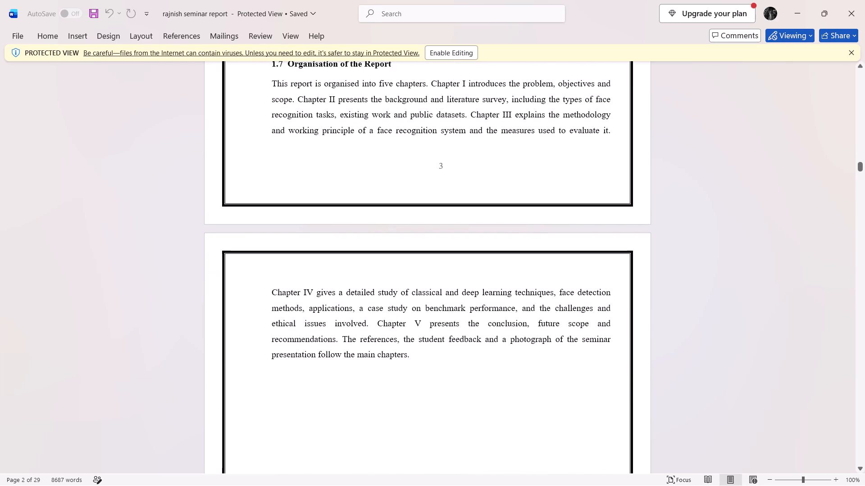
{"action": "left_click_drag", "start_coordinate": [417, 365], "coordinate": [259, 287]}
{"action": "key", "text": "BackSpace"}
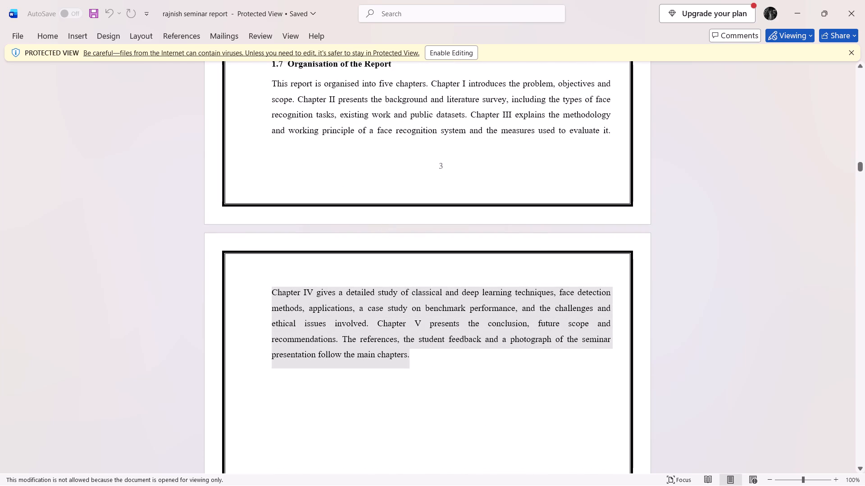
Enable editing of the protected seminar report document.
{"action": "left_click", "coordinate": [428, 48]}
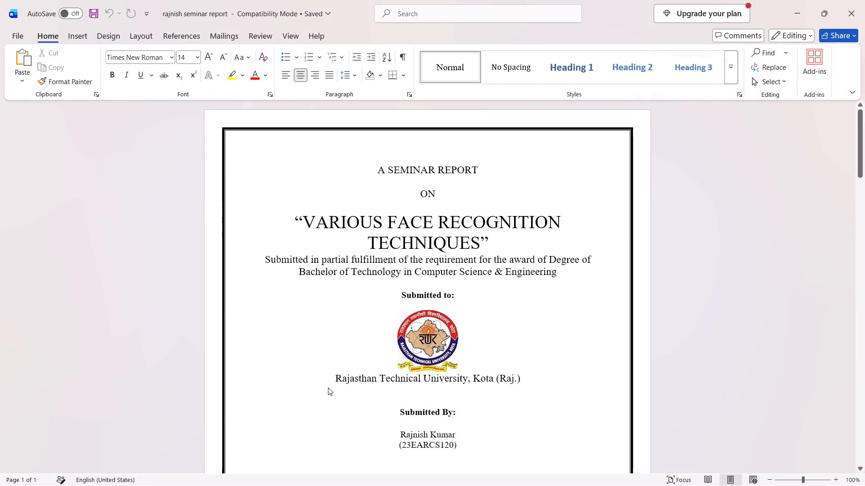
Delete the end of section 1.7 on page 4, from "Chapter IV gives a detailed study" through "follow the main chapters".
{"action": "scroll", "coordinate": [328, 387], "scroll_direction": "down", "scroll_amount": 17}
{"action": "scroll", "coordinate": [328, 387], "scroll_direction": "up", "scroll_amount": 8}
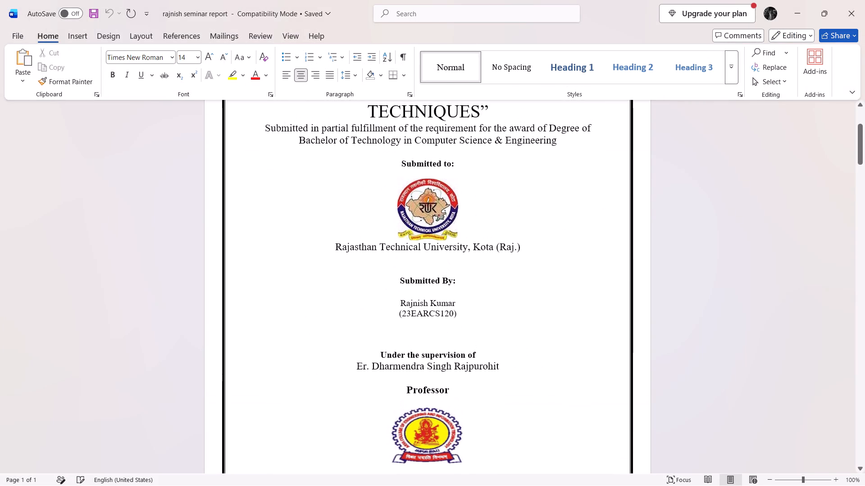
{"action": "scroll", "coordinate": [328, 387], "scroll_direction": "down", "scroll_amount": 3}
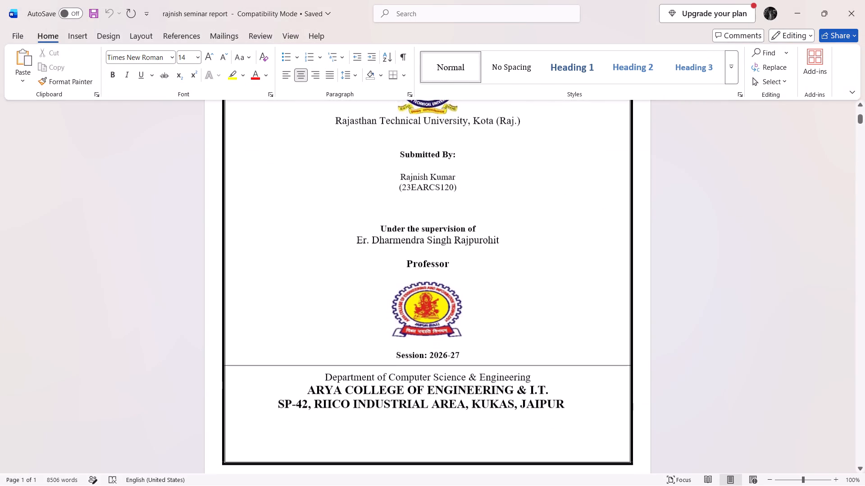
{"action": "scroll", "coordinate": [328, 387], "scroll_direction": "down", "scroll_amount": 3}
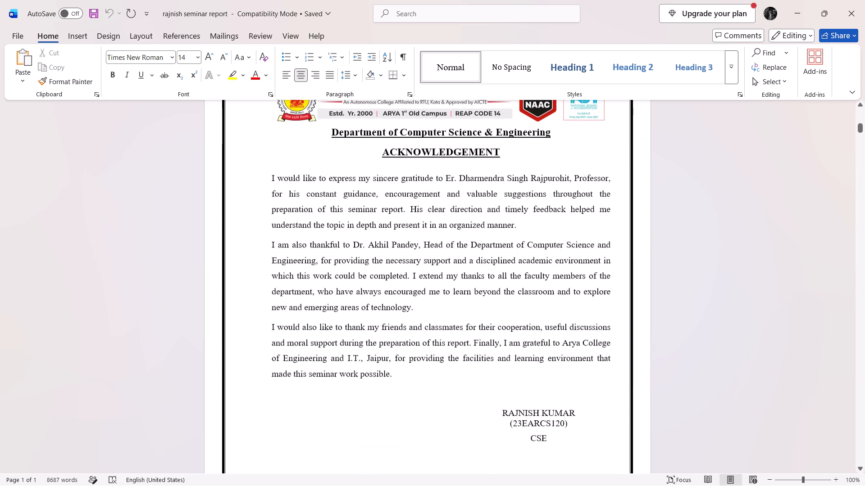
{"action": "scroll", "coordinate": [328, 387], "scroll_direction": "down", "scroll_amount": 4}
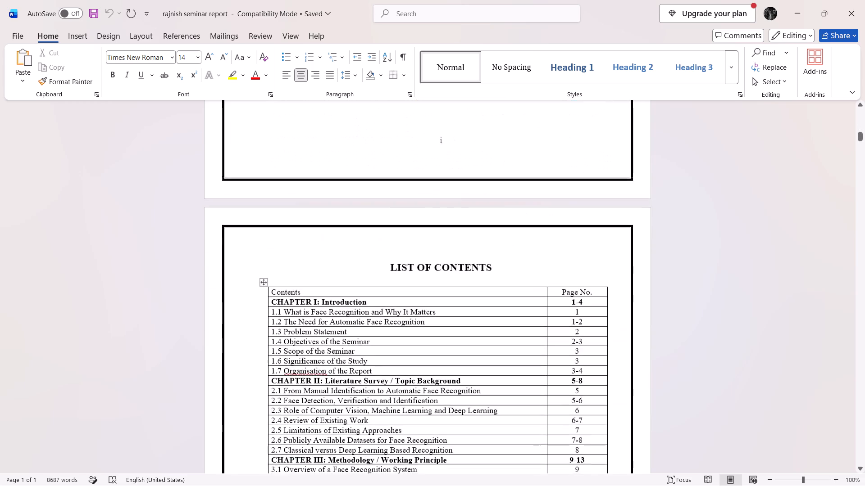
{"action": "scroll", "coordinate": [328, 387], "scroll_direction": "down", "scroll_amount": 6}
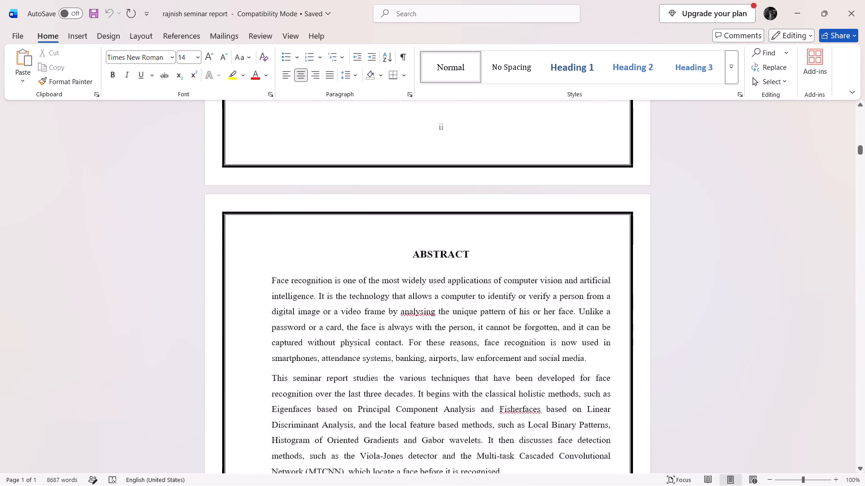
{"action": "scroll", "coordinate": [328, 387], "scroll_direction": "down", "scroll_amount": 4}
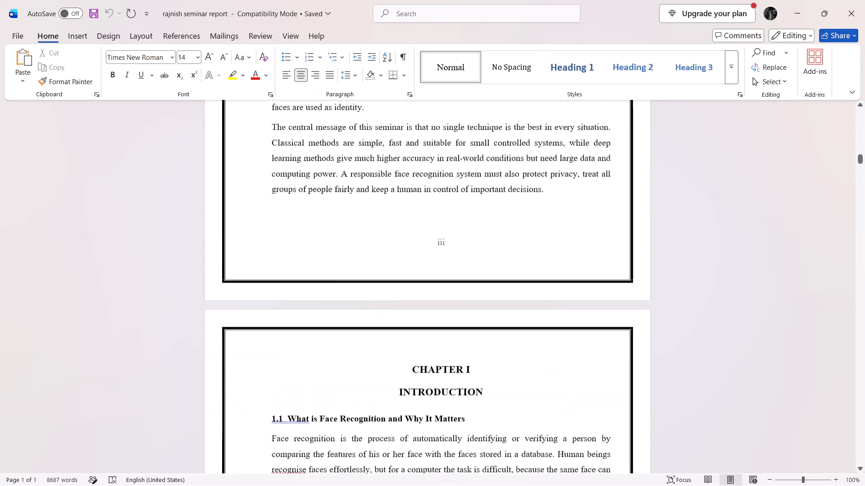
{"action": "scroll", "coordinate": [328, 387], "scroll_direction": "down", "scroll_amount": 4}
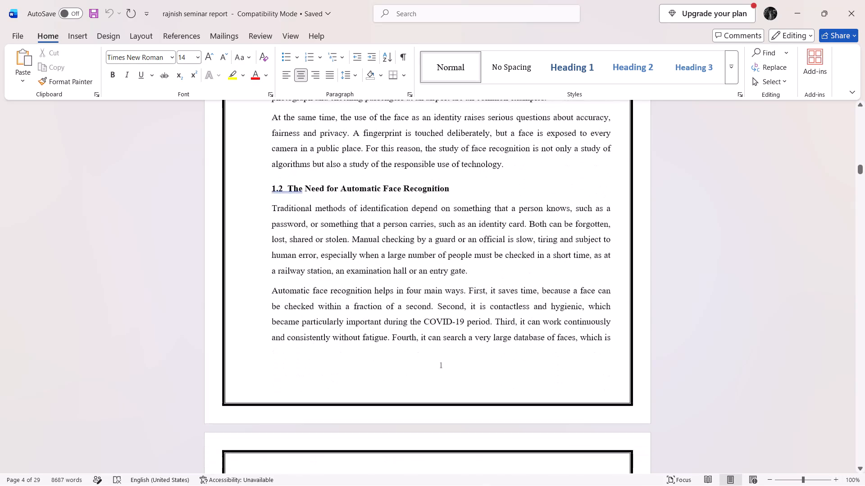
{"action": "scroll", "coordinate": [328, 387], "scroll_direction": "down", "scroll_amount": 6}
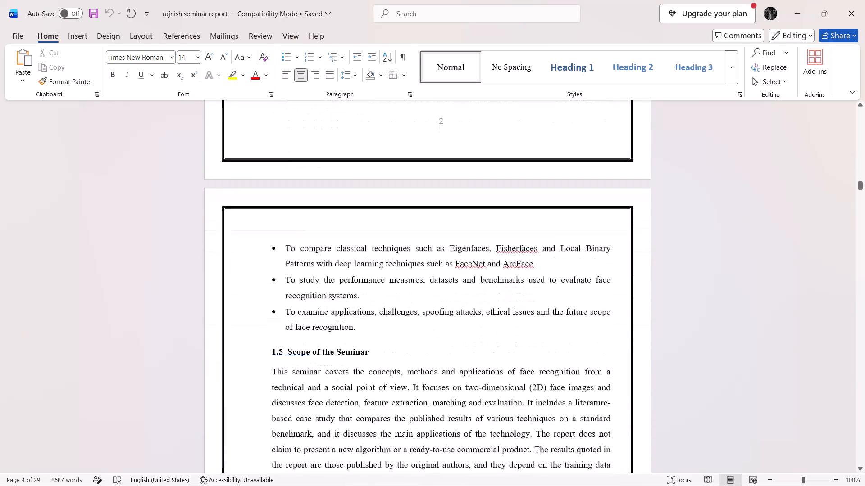
{"action": "scroll", "coordinate": [328, 387], "scroll_direction": "down", "scroll_amount": 4}
{"action": "scroll", "coordinate": [328, 387], "scroll_direction": "up", "scroll_amount": 1}
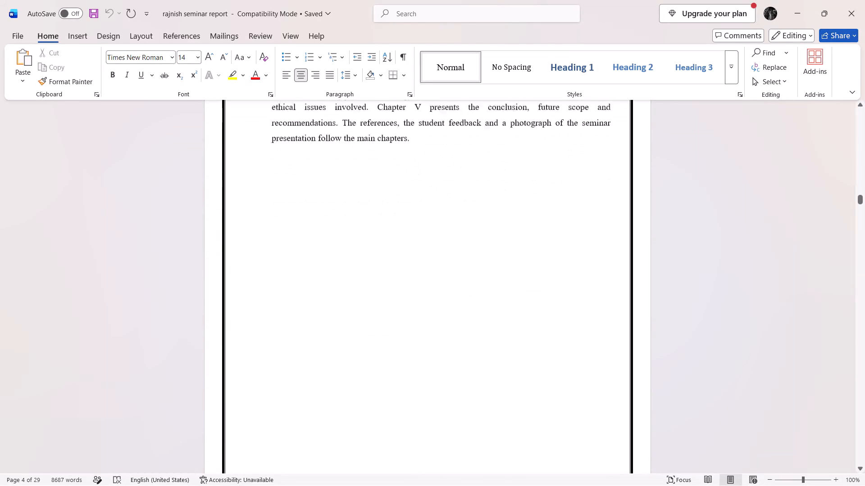
{"action": "scroll", "coordinate": [328, 387], "scroll_direction": "up", "scroll_amount": 1}
{"action": "left_click_drag", "start_coordinate": [407, 326], "coordinate": [260, 215]}
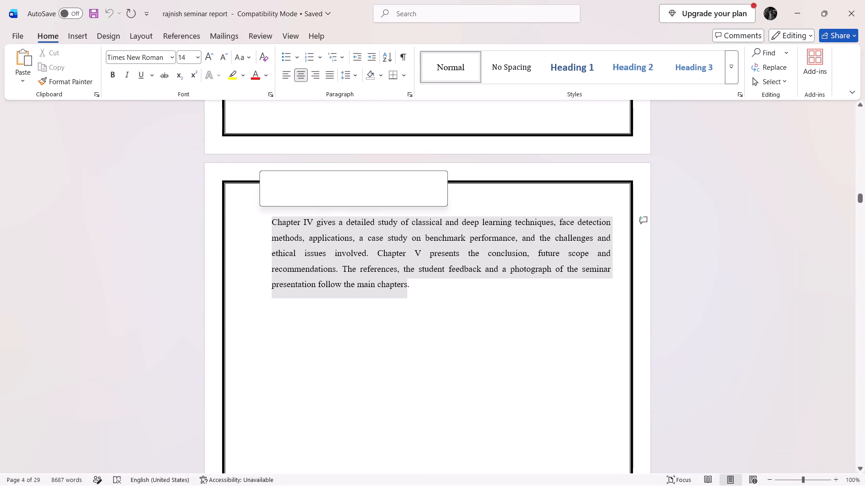
{"action": "key", "text": "BackSpace"}
Review Chapter II, Literature Survey / Topic Background, from section 2.1 through the comparison table in section 2.7.
{"action": "scroll", "coordinate": [260, 215], "scroll_direction": "down", "scroll_amount": 2}
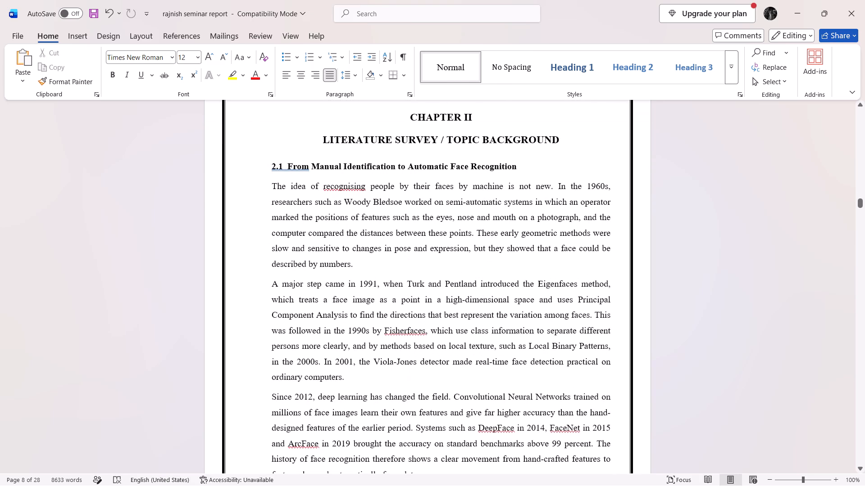
{"action": "scroll", "coordinate": [260, 215], "scroll_direction": "down", "scroll_amount": 1}
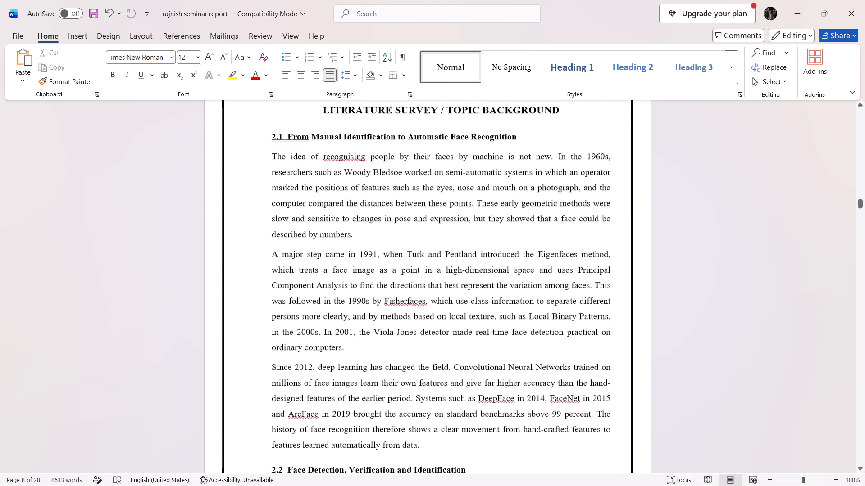
{"action": "scroll", "coordinate": [260, 215], "scroll_direction": "down", "scroll_amount": 3}
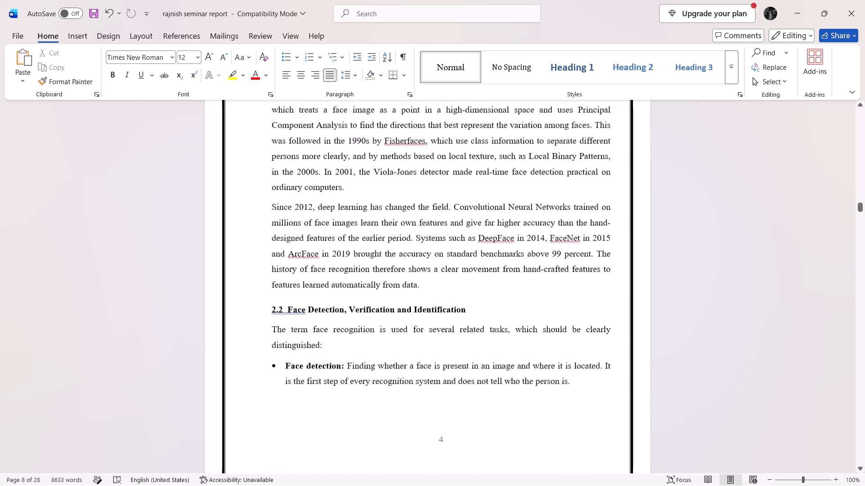
{"action": "scroll", "coordinate": [260, 215], "scroll_direction": "down", "scroll_amount": 5}
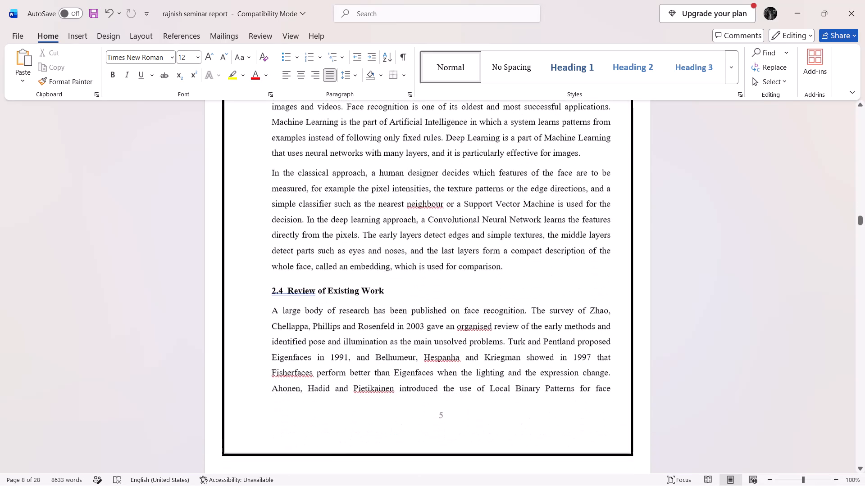
{"action": "scroll", "coordinate": [260, 215], "scroll_direction": "down", "scroll_amount": 8}
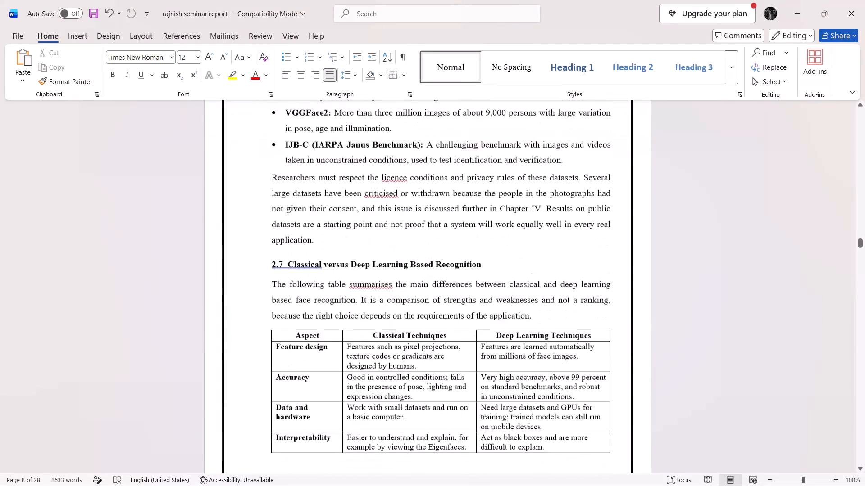
{"action": "scroll", "coordinate": [260, 215], "scroll_direction": "down", "scroll_amount": 4}
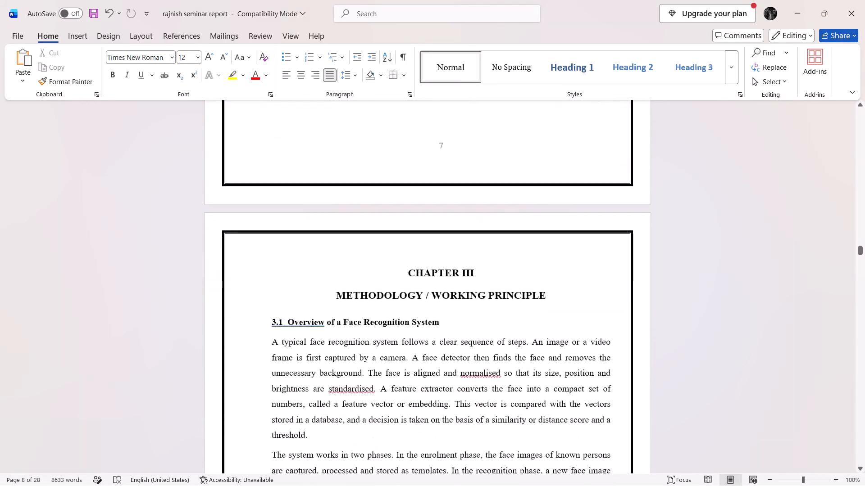
Review Chapter III, Methodology / Working Principle, through the performance metrics and section 3.10 on variations and remedies.
{"action": "scroll", "coordinate": [260, 215], "scroll_direction": "down", "scroll_amount": 5}
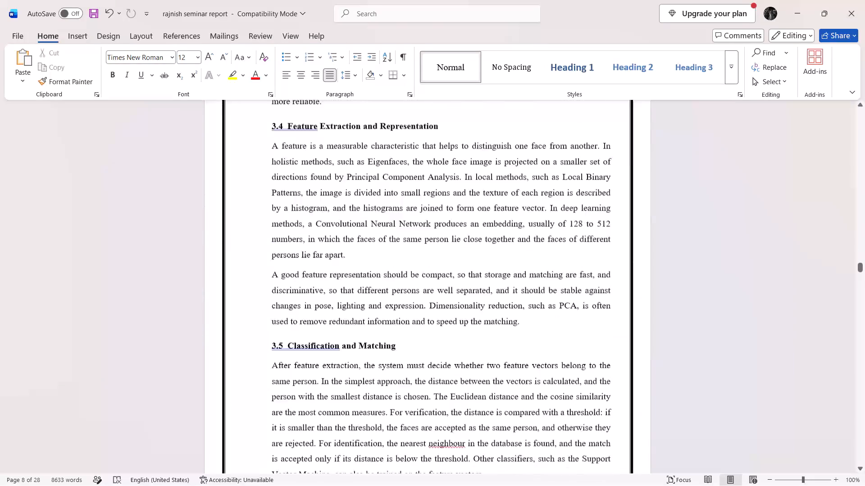
{"action": "scroll", "coordinate": [260, 215], "scroll_direction": "down", "scroll_amount": 5}
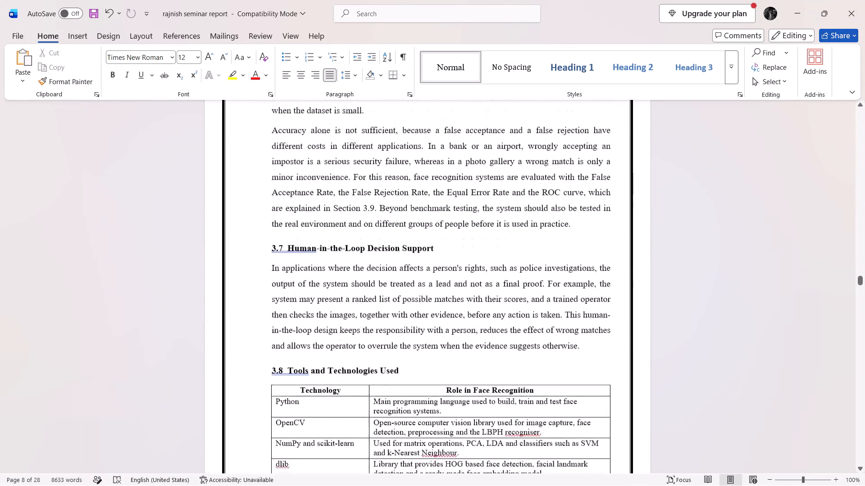
{"action": "scroll", "coordinate": [260, 215], "scroll_direction": "down", "scroll_amount": 4}
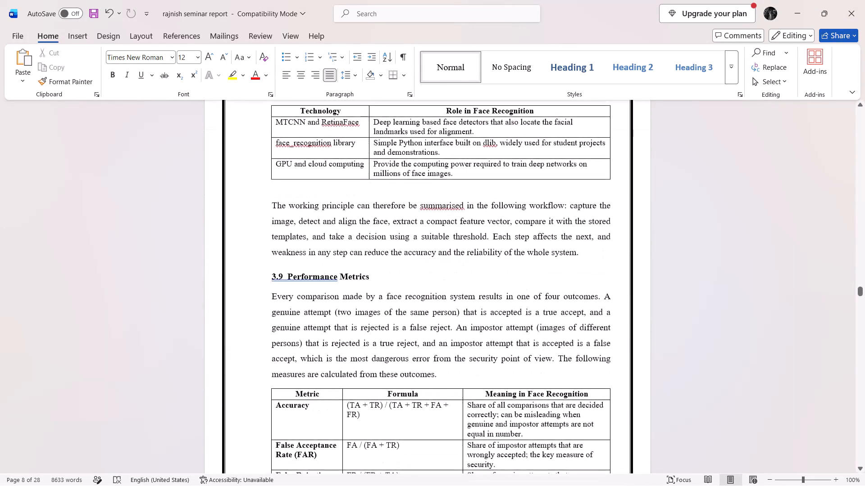
{"action": "scroll", "coordinate": [260, 215], "scroll_direction": "down", "scroll_amount": 1}
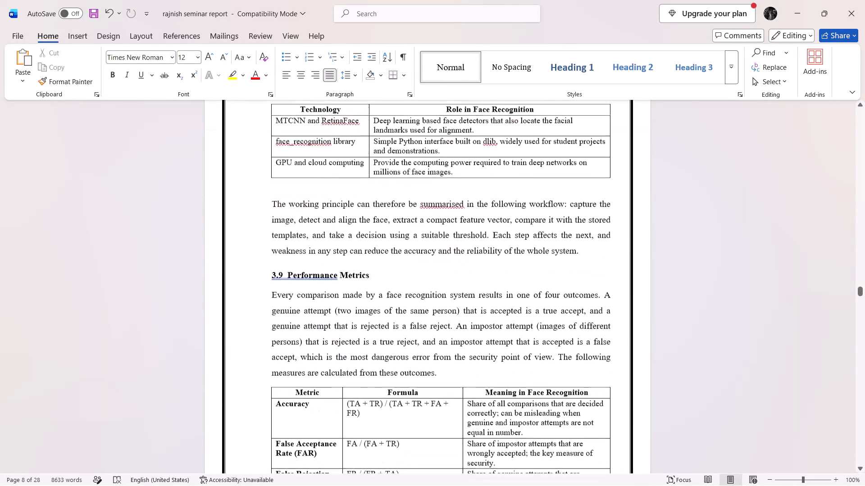
{"action": "scroll", "coordinate": [260, 215], "scroll_direction": "down", "scroll_amount": 3}
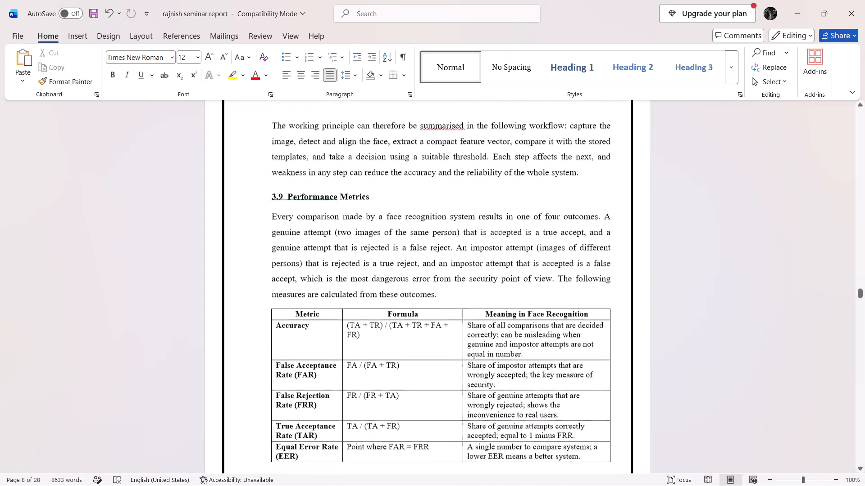
{"action": "scroll", "coordinate": [260, 215], "scroll_direction": "down", "scroll_amount": 2}
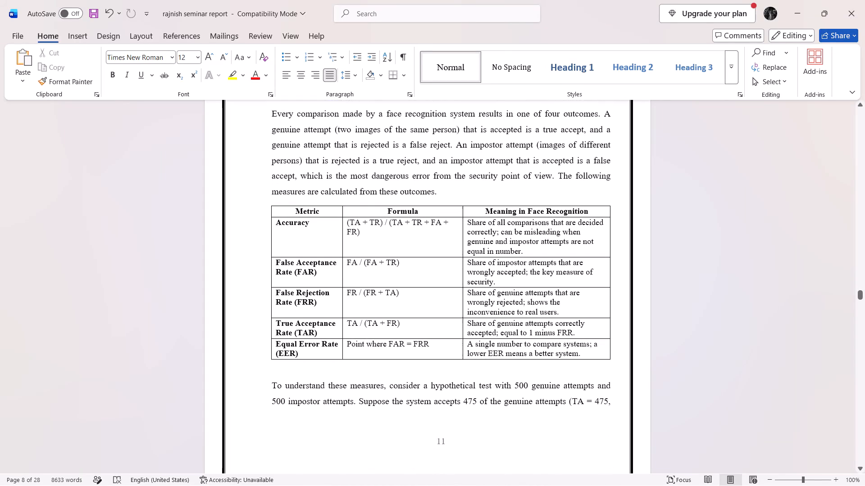
{"action": "scroll", "coordinate": [260, 213], "scroll_direction": "down", "scroll_amount": 2}
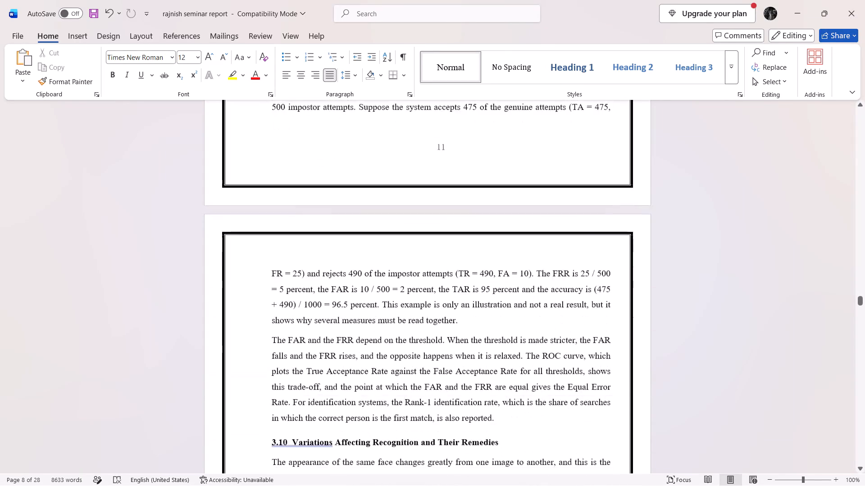
{"action": "scroll", "coordinate": [260, 213], "scroll_direction": "down", "scroll_amount": 3}
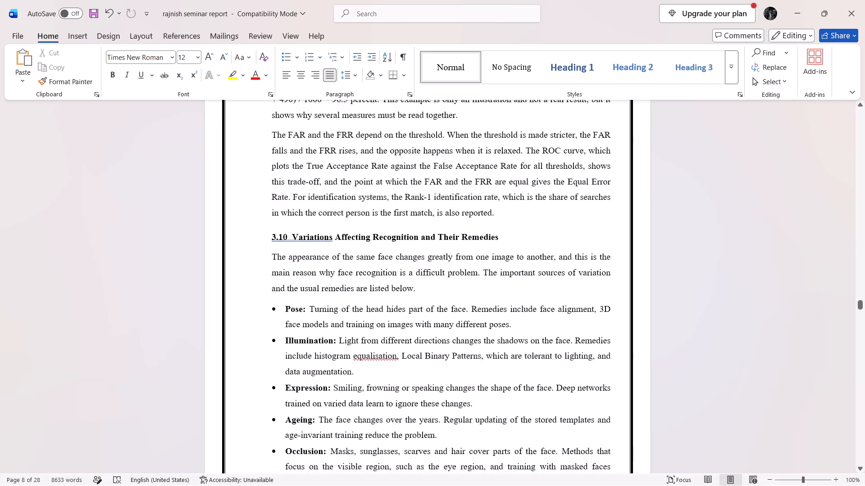
Review Chapter IV from the applications table through the case study, challenges and technique selection criteria in section 4.9.
{"action": "scroll", "coordinate": [260, 211], "scroll_direction": "down", "scroll_amount": 2}
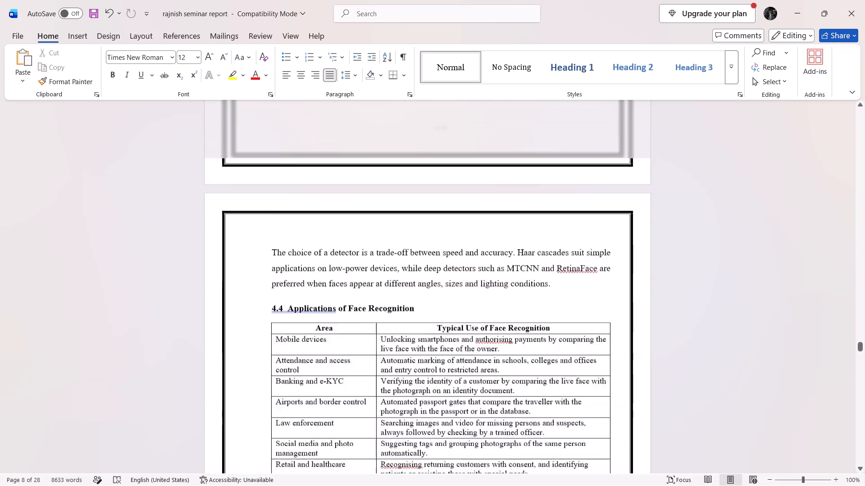
{"action": "scroll", "coordinate": [260, 211], "scroll_direction": "down", "scroll_amount": 2}
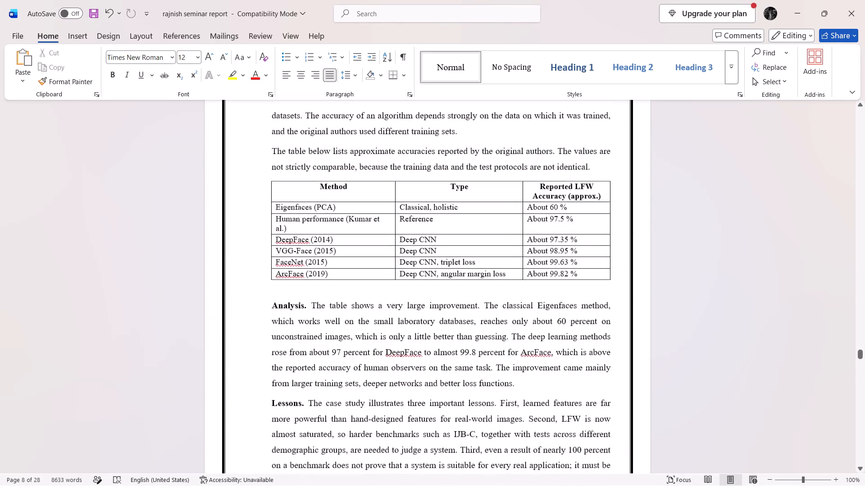
{"action": "scroll", "coordinate": [260, 211], "scroll_direction": "down", "scroll_amount": 2}
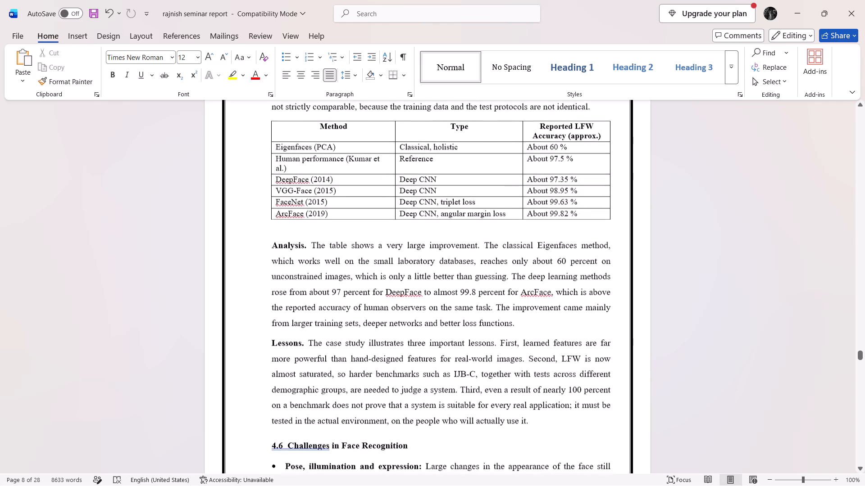
{"action": "scroll", "coordinate": [260, 211], "scroll_direction": "down", "scroll_amount": 4}
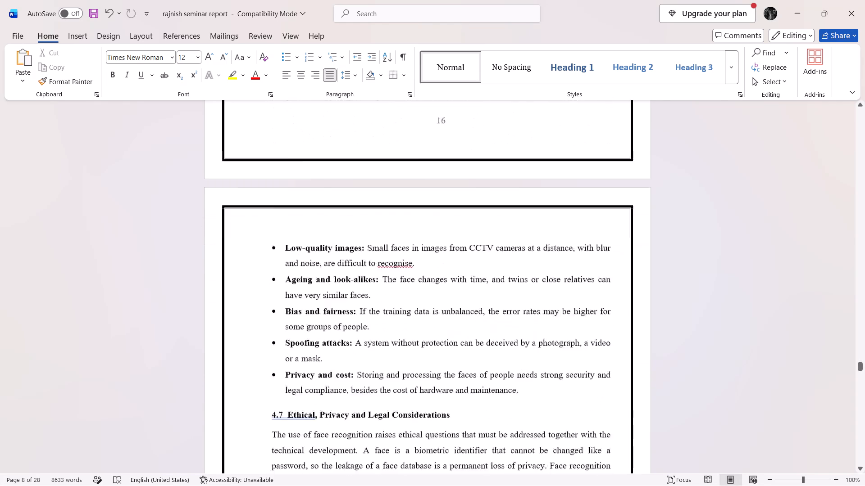
{"action": "scroll", "coordinate": [260, 211], "scroll_direction": "down", "scroll_amount": 4}
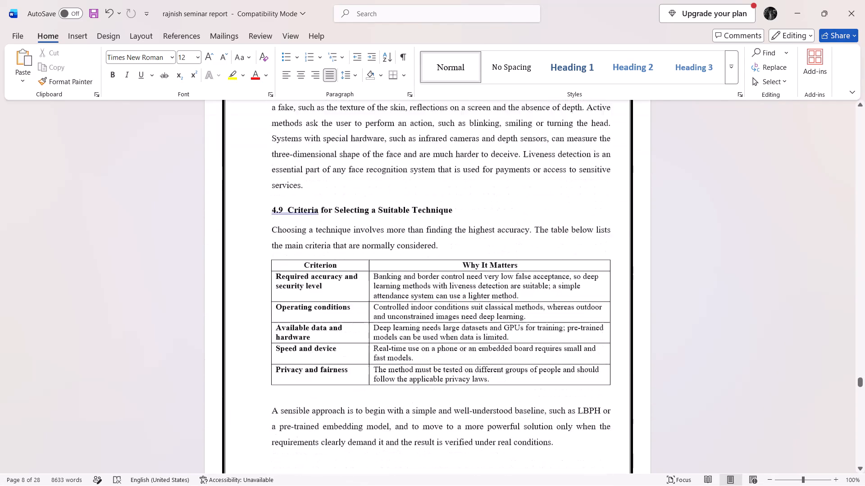
Review Chapter V, the References list and the student feedback and photograph pages at the end of the report.
{"action": "scroll", "coordinate": [260, 211], "scroll_direction": "down", "scroll_amount": 5}
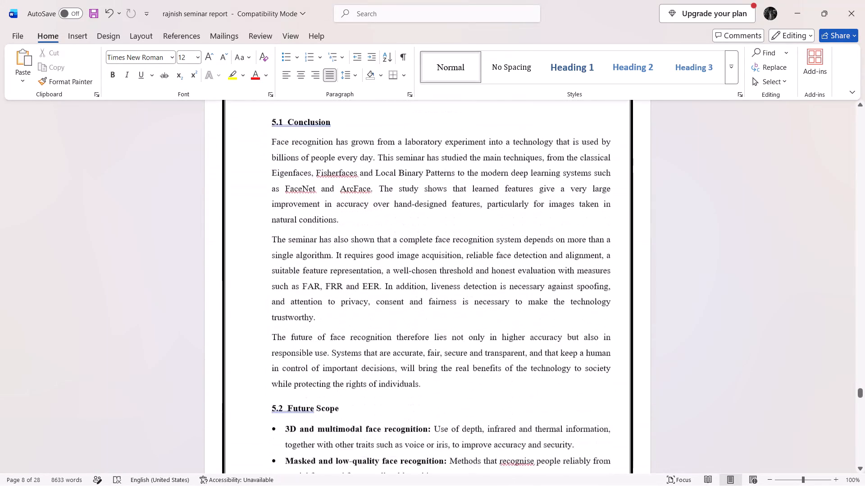
{"action": "scroll", "coordinate": [260, 211], "scroll_direction": "down", "scroll_amount": 6}
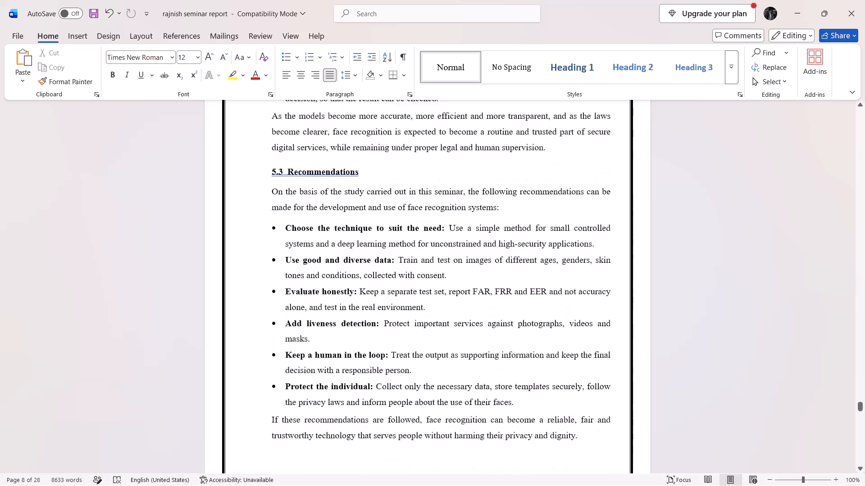
{"action": "scroll", "coordinate": [260, 211], "scroll_direction": "down", "scroll_amount": 4}
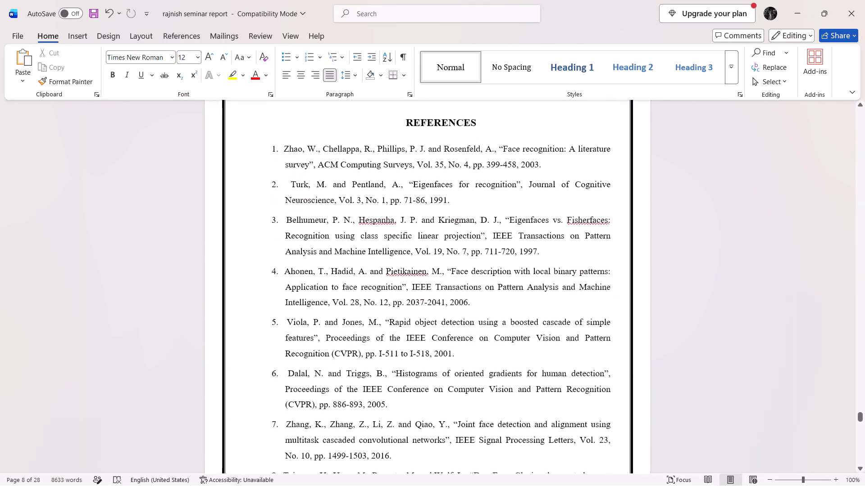
{"action": "scroll", "coordinate": [260, 211], "scroll_direction": "down", "scroll_amount": 1}
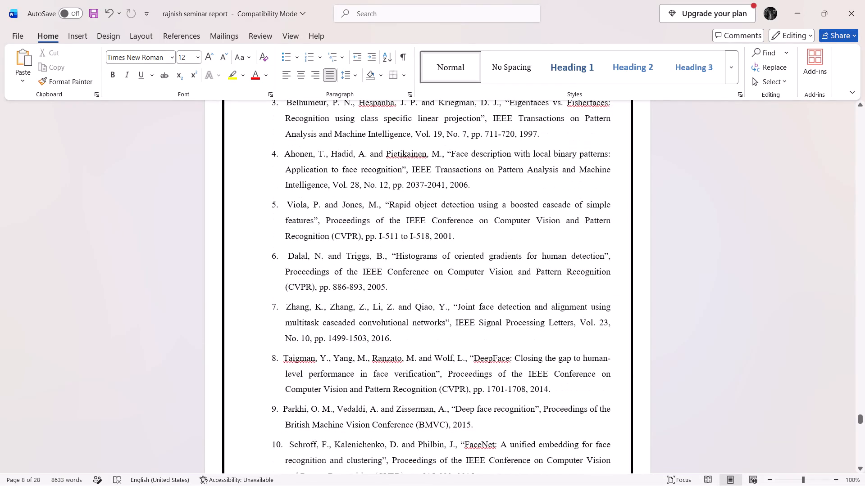
{"action": "scroll", "coordinate": [260, 211], "scroll_direction": "down", "scroll_amount": 2, "text": "ctrl"}
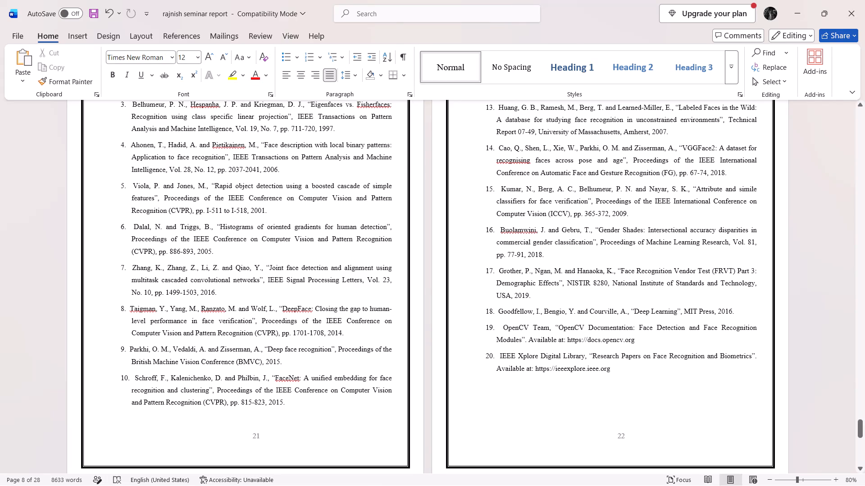
{"action": "scroll", "coordinate": [260, 211], "scroll_direction": "right", "scroll_amount": 1}
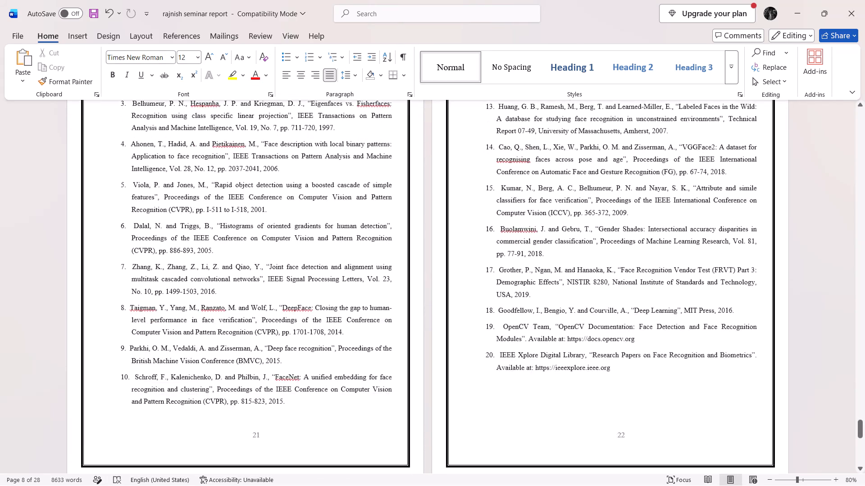
{"action": "scroll", "coordinate": [260, 211], "scroll_direction": "right", "scroll_amount": 1}
{"action": "scroll", "coordinate": [260, 211], "scroll_direction": "down", "scroll_amount": 1}
{"action": "scroll", "coordinate": [260, 211], "scroll_direction": "up", "scroll_amount": 1}
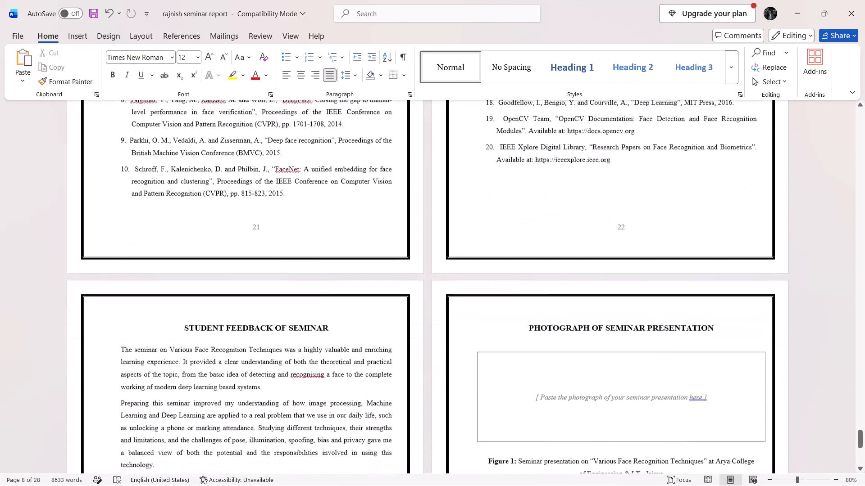
Delete references 11 to 20, which fill the second page of the References section.
{"action": "scroll", "coordinate": [260, 211], "scroll_direction": "up", "scroll_amount": 1}
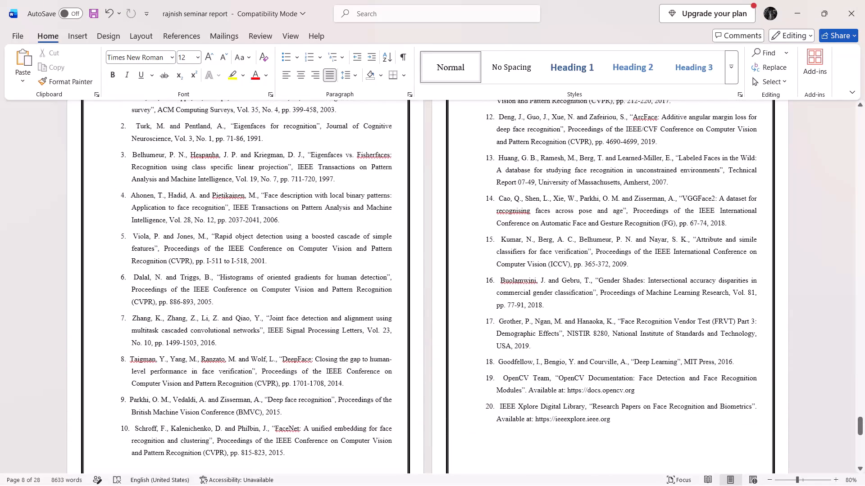
{"action": "scroll", "coordinate": [260, 211], "scroll_direction": "up", "scroll_amount": 1}
{"action": "scroll", "coordinate": [260, 211], "scroll_direction": "right", "scroll_amount": 1}
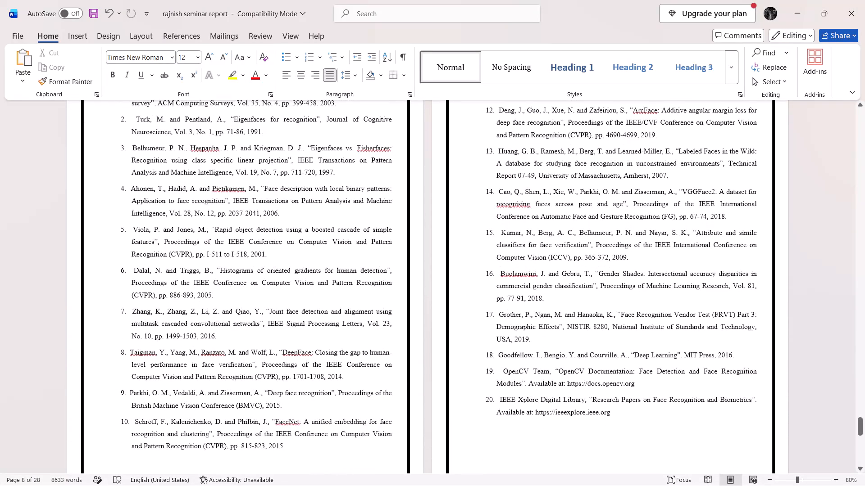
{"action": "left_click_drag", "start_coordinate": [617, 418], "coordinate": [457, 137]}
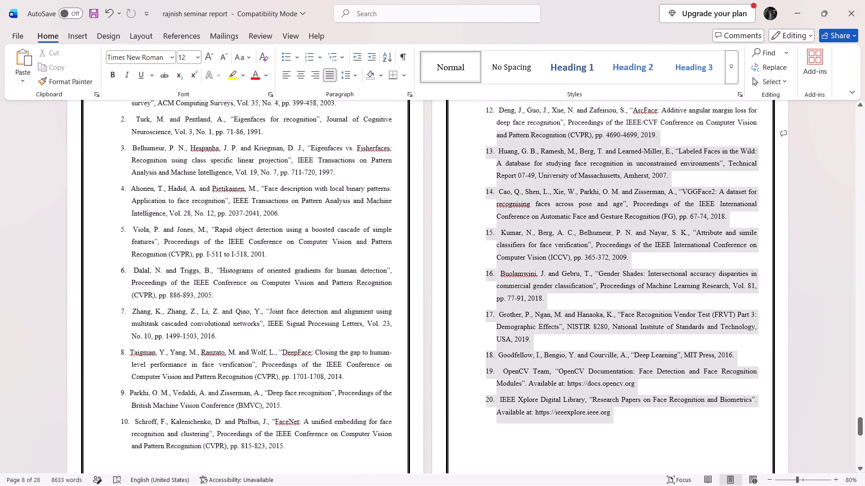
{"action": "left_click_drag", "start_coordinate": [457, 137], "coordinate": [450, 380]}
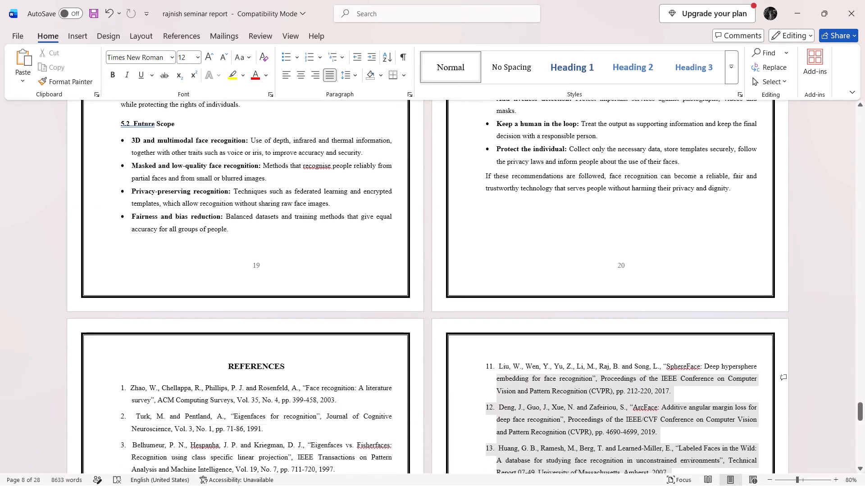
{"action": "left_click_drag", "start_coordinate": [450, 380], "coordinate": [460, 369]}
{"action": "key", "text": "BackSpace"}
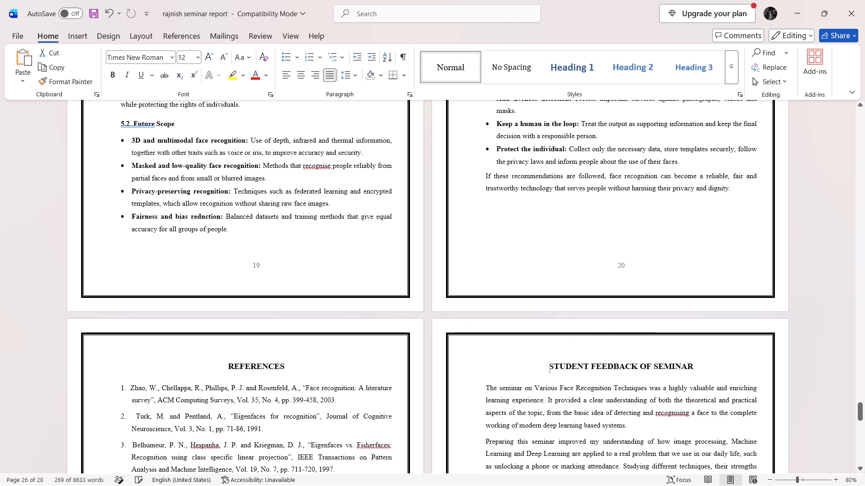
Check the layout of the References, Student Feedback of Seminar and Photograph of Seminar Presentation pages.
{"action": "scroll", "coordinate": [460, 369], "scroll_direction": "down", "scroll_amount": 2}
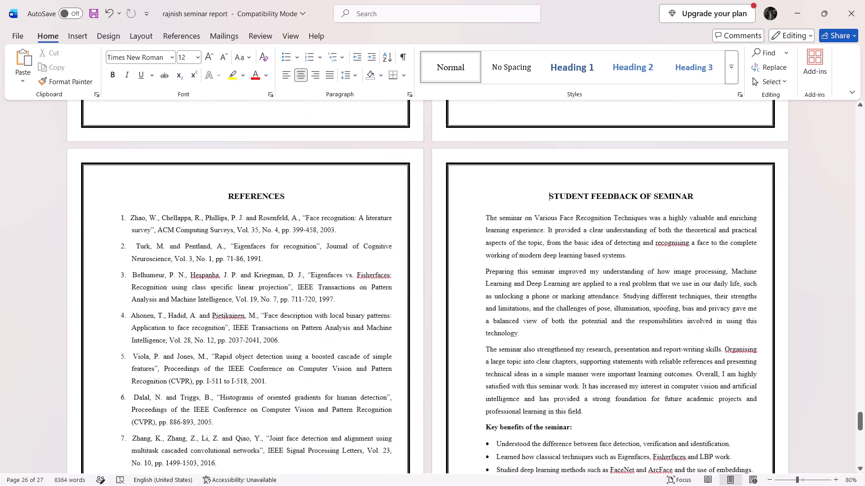
{"action": "scroll", "coordinate": [460, 369], "scroll_direction": "down", "scroll_amount": 3}
{"action": "scroll", "coordinate": [460, 369], "scroll_direction": "up", "scroll_amount": 2}
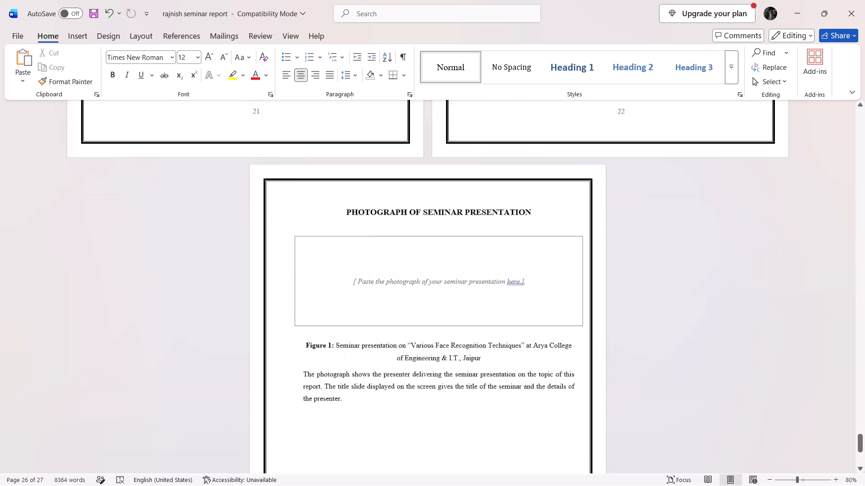
{"action": "scroll", "coordinate": [460, 369], "scroll_direction": "up", "scroll_amount": 2}
{"action": "scroll", "coordinate": [460, 369], "scroll_direction": "down", "scroll_amount": 1, "text": "ctrl"}
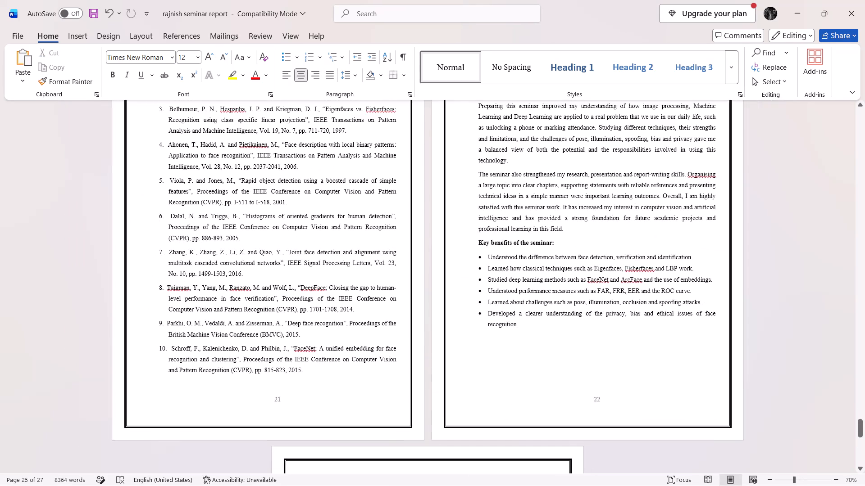
{"action": "scroll", "coordinate": [460, 369], "scroll_direction": "up", "scroll_amount": 2}
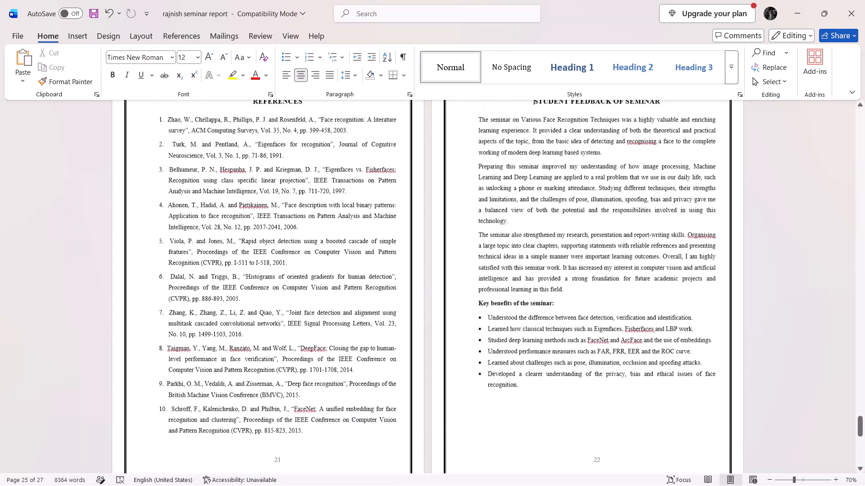
Switch to File Explorer and open the LinkBridge_Research_Paper Word document from Local Disk (D:).
{"action": "scroll", "coordinate": [460, 369], "scroll_direction": "up", "scroll_amount": 2}
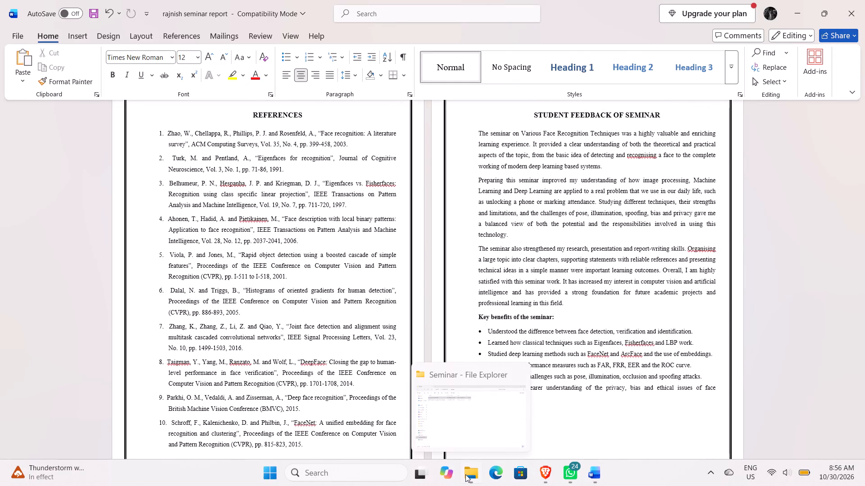
{"action": "left_click", "coordinate": [451, 418]}
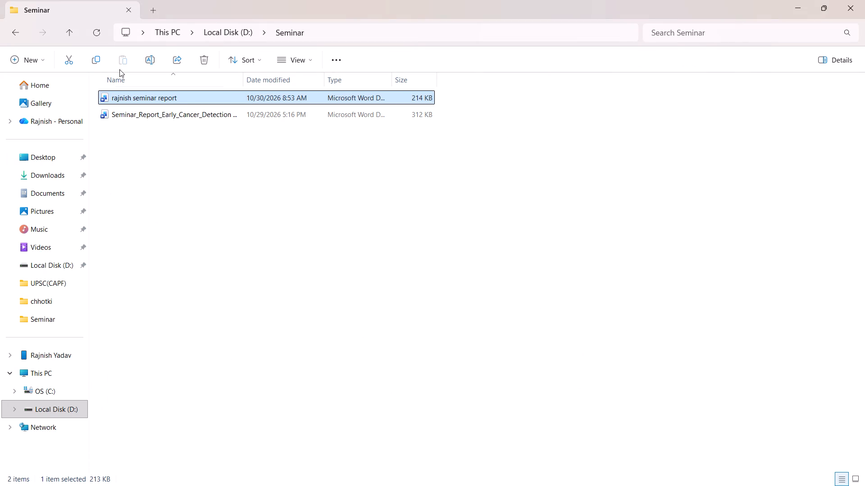
{"action": "left_click", "coordinate": [62, 36]}
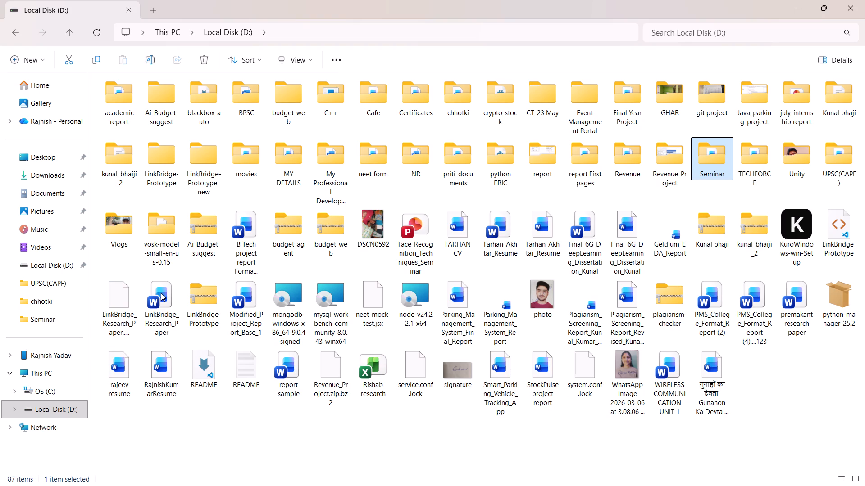
{"action": "left_click", "coordinate": [134, 295]}
{"action": "right_click", "coordinate": [134, 295]}
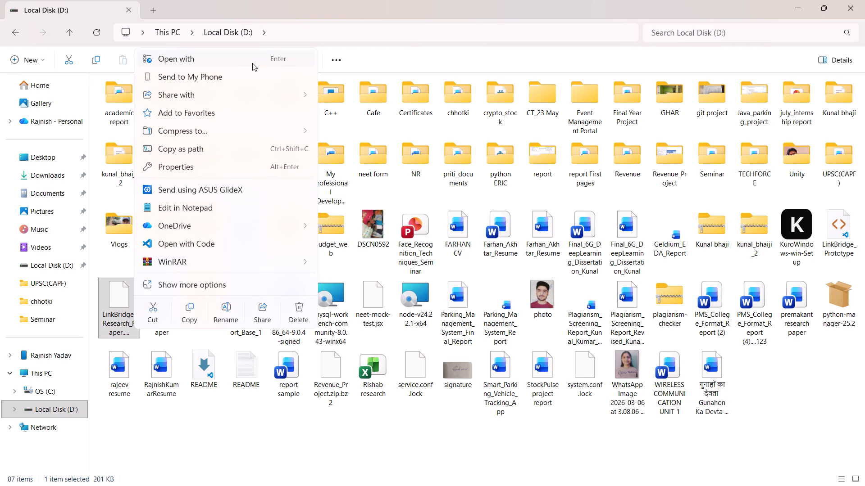
{"action": "left_click", "coordinate": [395, 0]}
{"action": "left_click", "coordinate": [144, 285]}
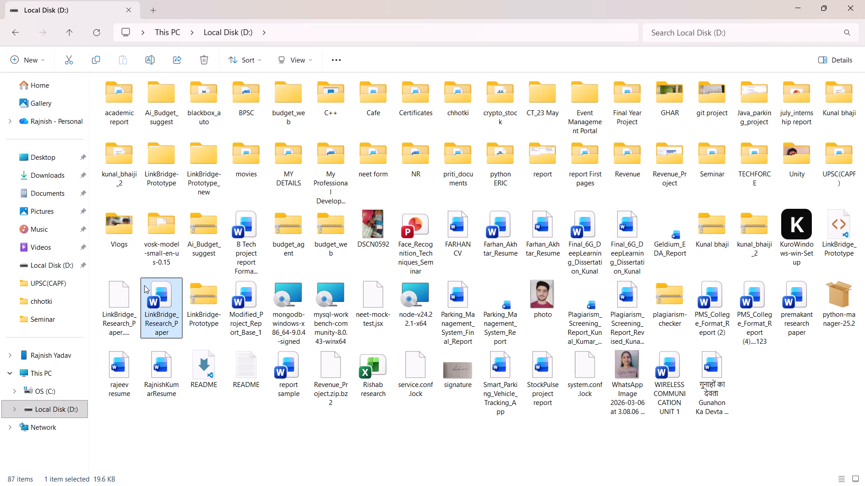
{"action": "right_click", "coordinate": [144, 285]}
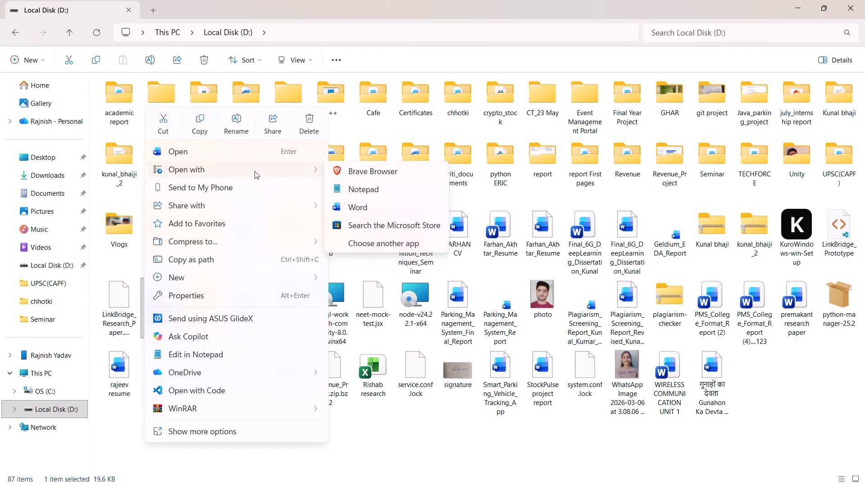
{"action": "left_click", "coordinate": [271, 166]}
{"action": "left_click", "coordinate": [275, 154]}
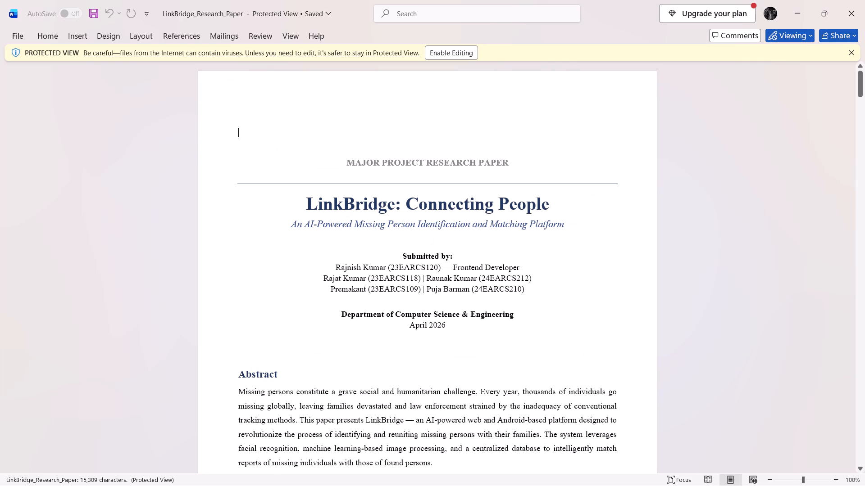
Review the LinkBridge research paper through to its References section, and close the document.
{"action": "scroll", "coordinate": [275, 154], "scroll_direction": "down", "scroll_amount": 10}
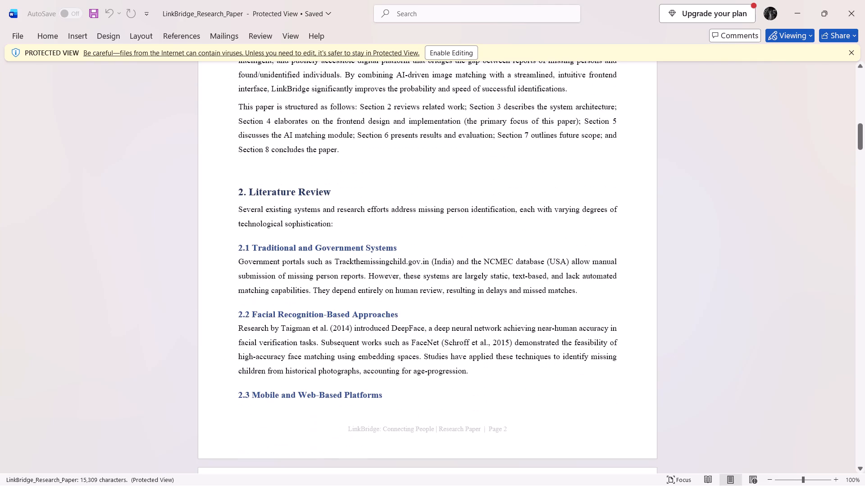
{"action": "scroll", "coordinate": [275, 154], "scroll_direction": "down", "scroll_amount": 11}
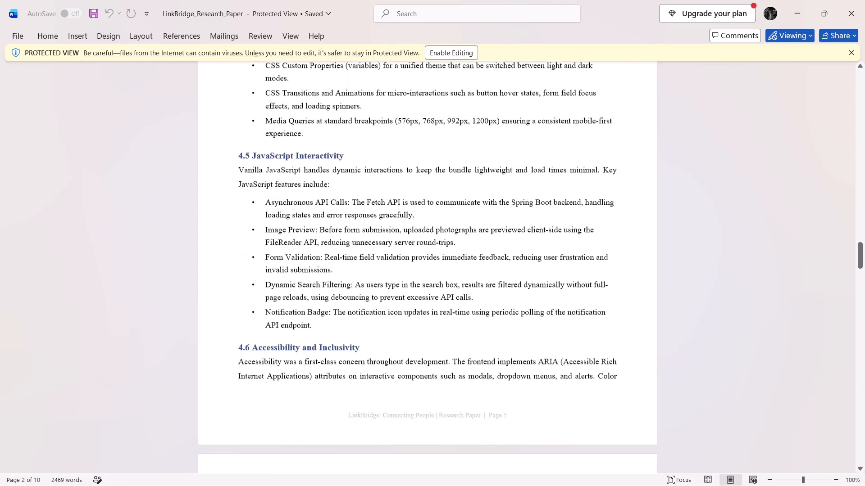
{"action": "scroll", "coordinate": [275, 154], "scroll_direction": "down", "scroll_amount": 3}
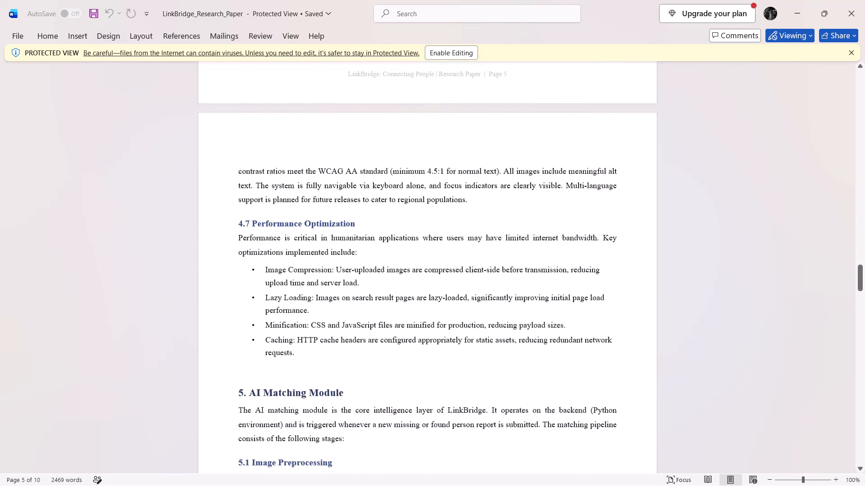
{"action": "scroll", "coordinate": [275, 154], "scroll_direction": "down", "scroll_amount": 7}
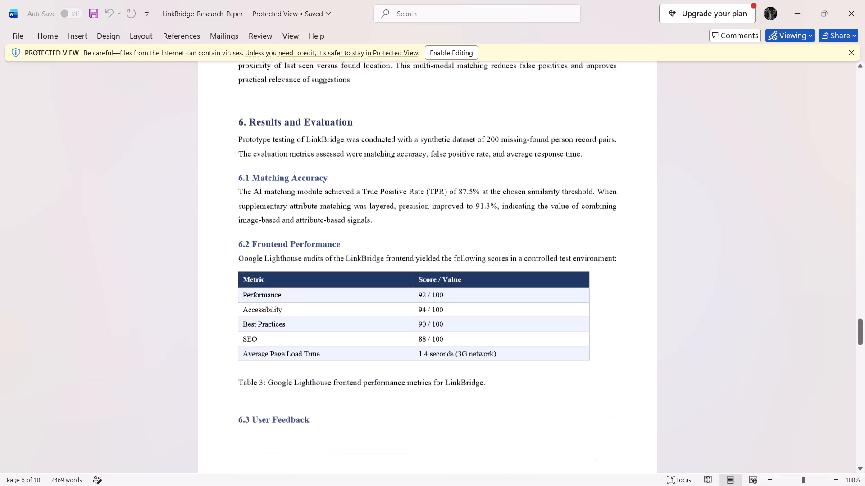
{"action": "scroll", "coordinate": [275, 154], "scroll_direction": "down", "scroll_amount": 12}
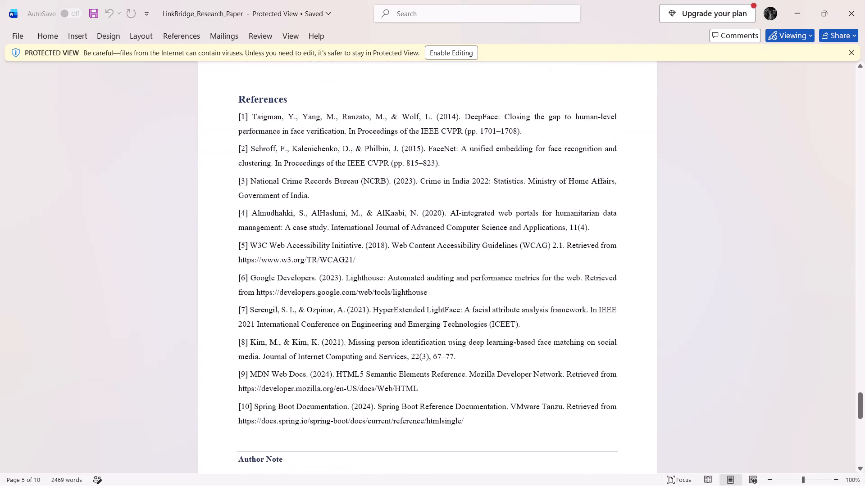
{"action": "left_click", "coordinate": [864, 0]}
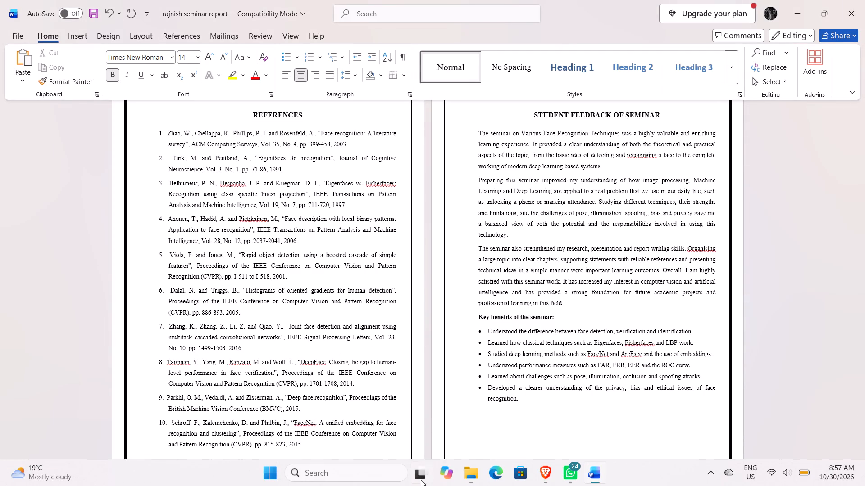
From File Explorer, open the LinkBridge_Research_Paper PDF in the Final Year Project folder with Google Chrome, and close it.
{"action": "left_click", "coordinate": [472, 485]}
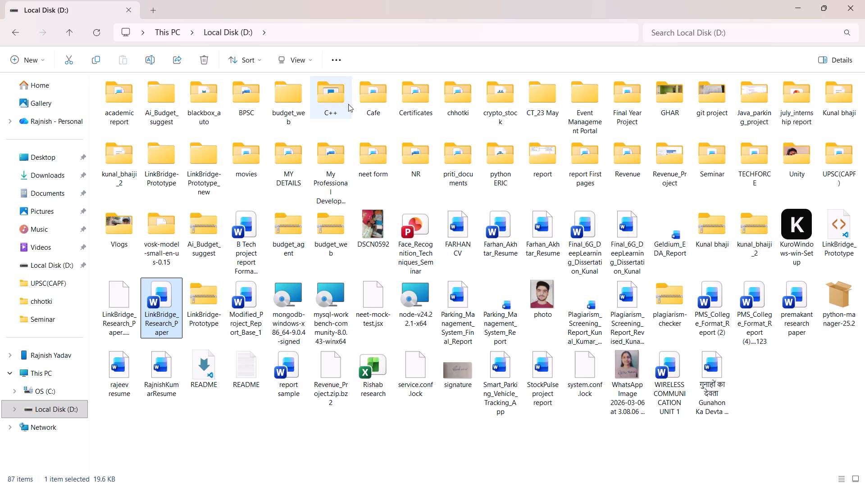
{"action": "double_click", "coordinate": [616, 89]}
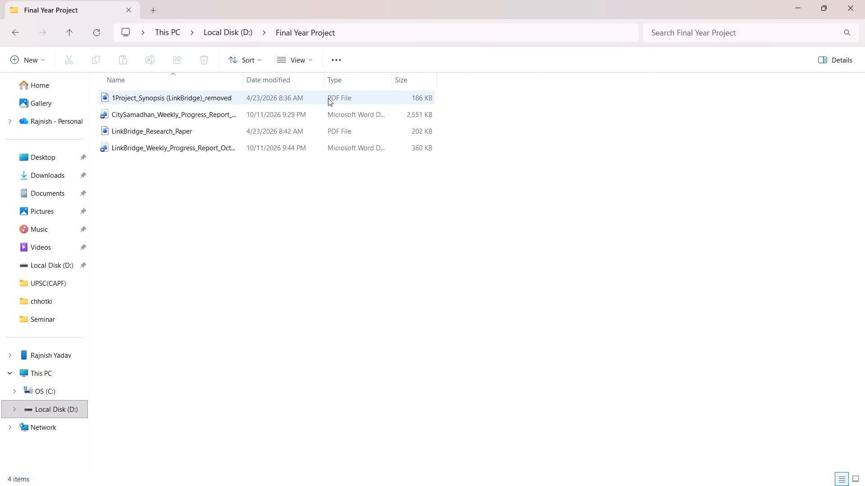
{"action": "left_click", "coordinate": [324, 125]}
{"action": "right_click", "coordinate": [324, 125]}
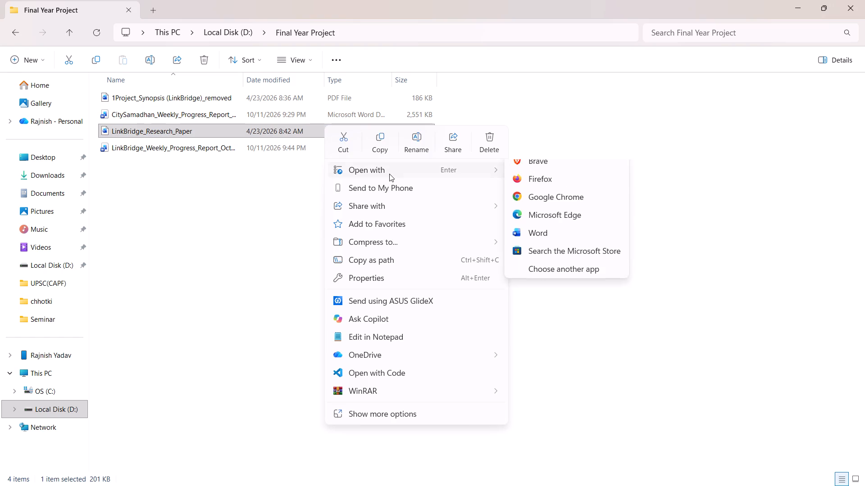
{"action": "left_click", "coordinate": [537, 200]}
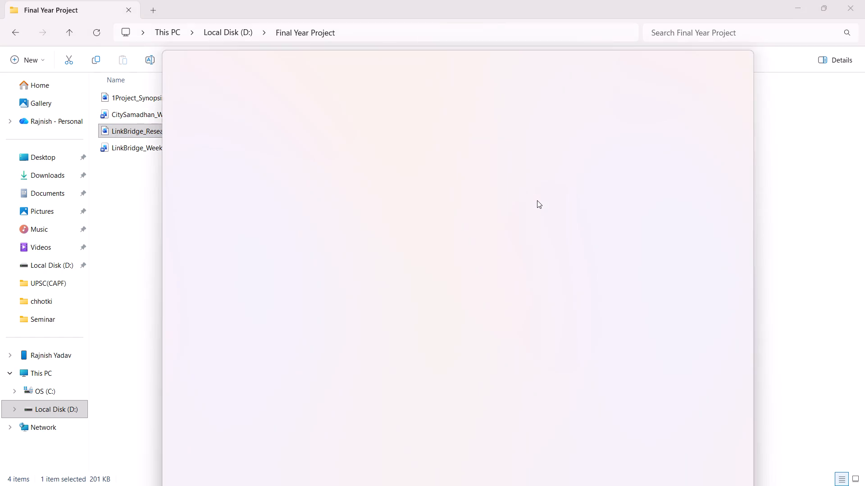
{"action": "scroll", "coordinate": [537, 200], "scroll_direction": "down", "scroll_amount": 3}
{"action": "left_click", "coordinate": [740, 58]}
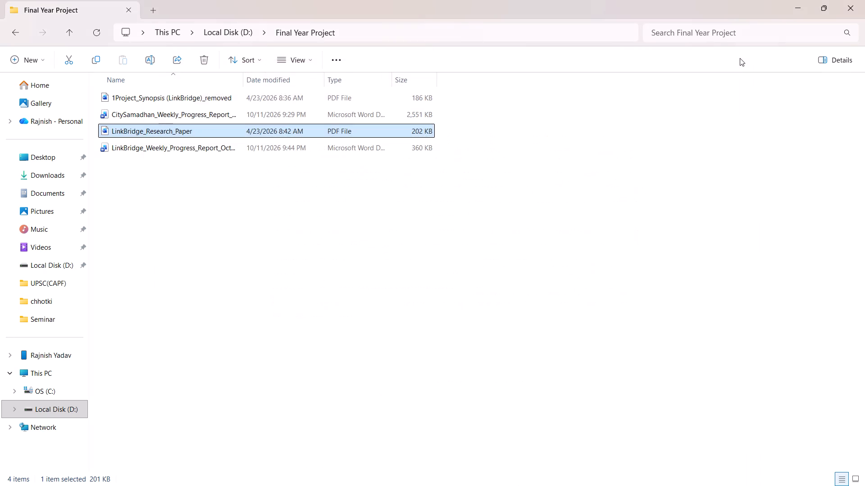
Open the Face_Recognition_Research_Paper Word document from the july_internship report folder on Local Disk (D:).
{"action": "key", "text": "BackSpace"}
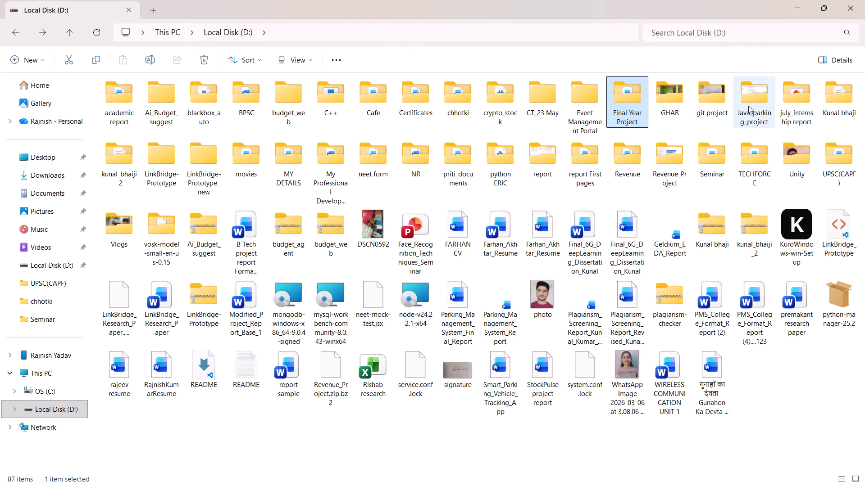
{"action": "double_click", "coordinate": [783, 105]}
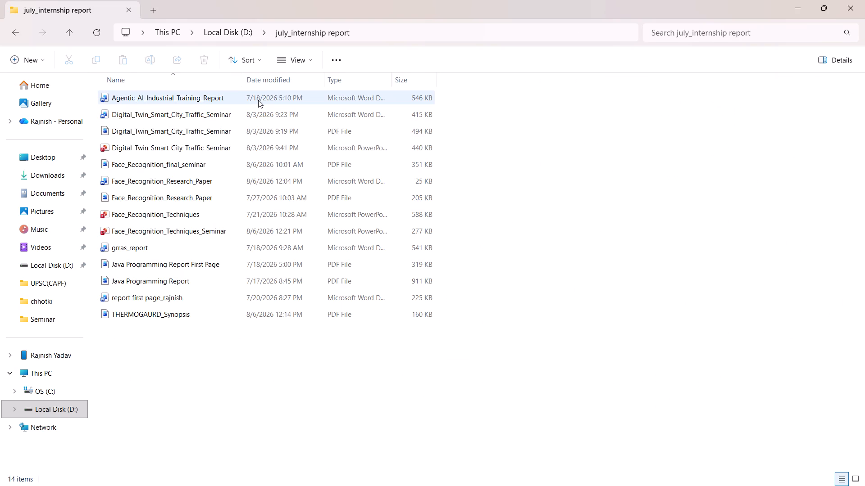
{"action": "left_click", "coordinate": [253, 163]}
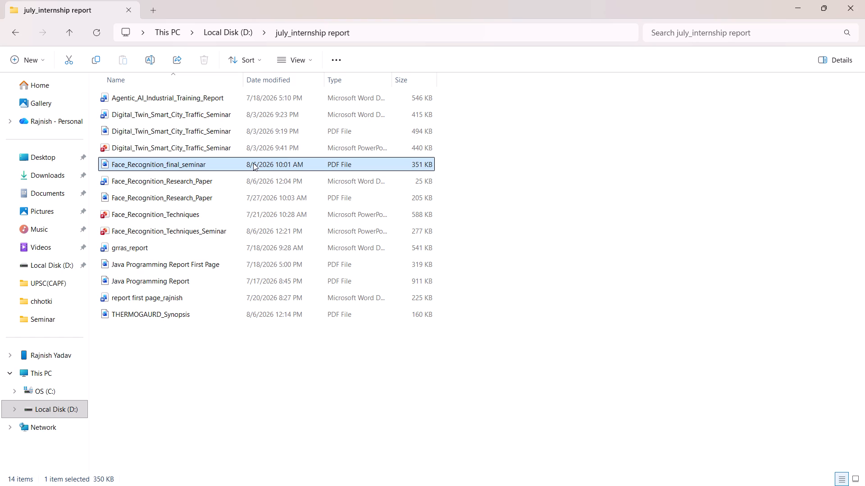
{"action": "left_click", "coordinate": [253, 180]}
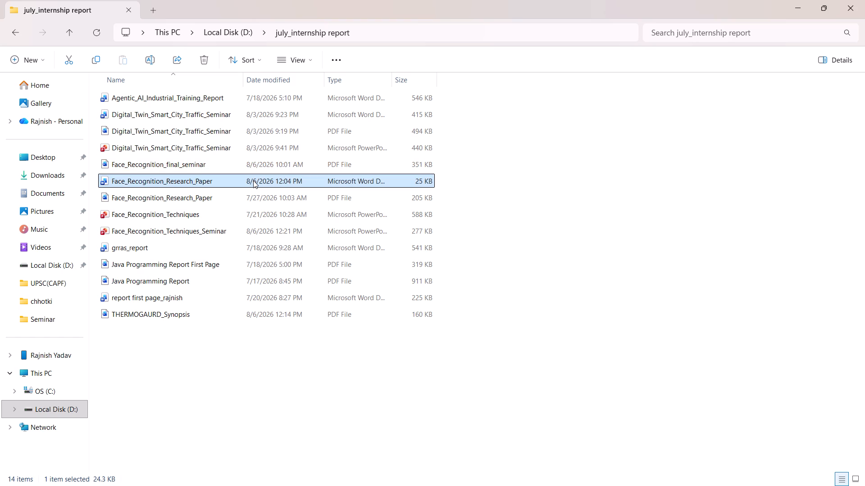
{"action": "left_click", "coordinate": [253, 180]}
{"action": "double_click", "coordinate": [253, 180]}
Copy all ten entries of the References list at the end of the face recognition research paper.
{"action": "scroll", "coordinate": [253, 180], "scroll_direction": "down", "scroll_amount": 5}
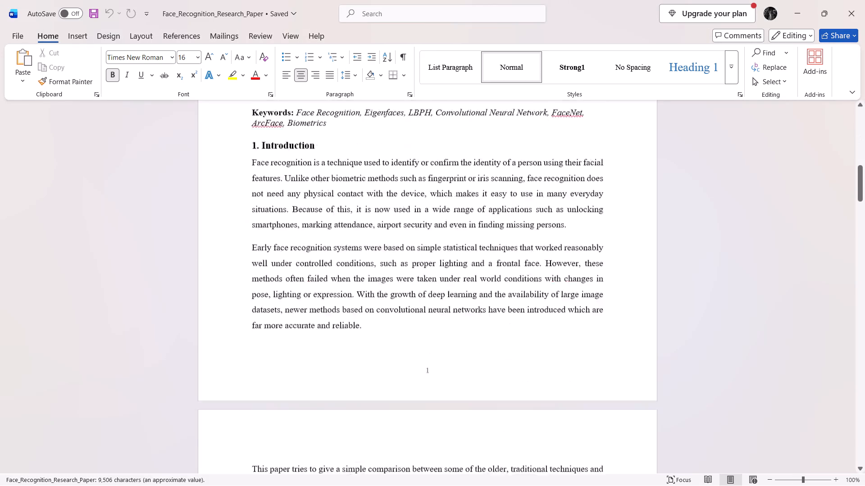
{"action": "scroll", "coordinate": [253, 180], "scroll_direction": "down", "scroll_amount": 14}
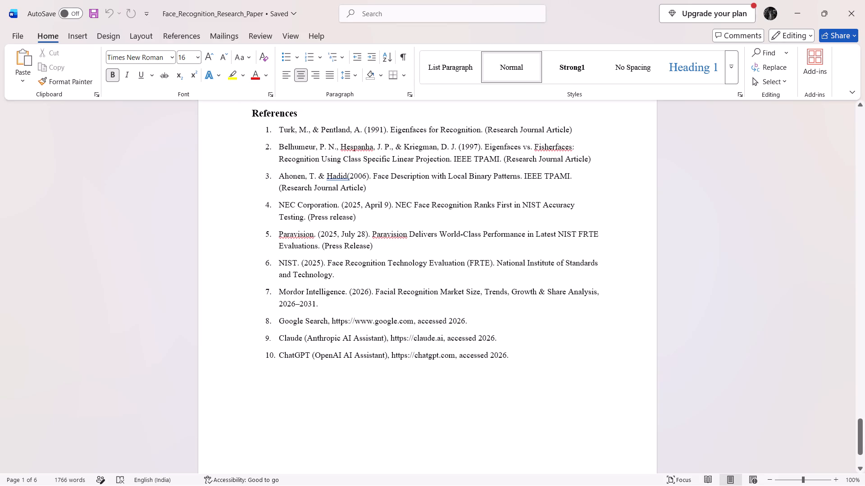
{"action": "left_click_drag", "start_coordinate": [518, 356], "coordinate": [199, 127]}
{"action": "key", "text": "ctrl+c"}
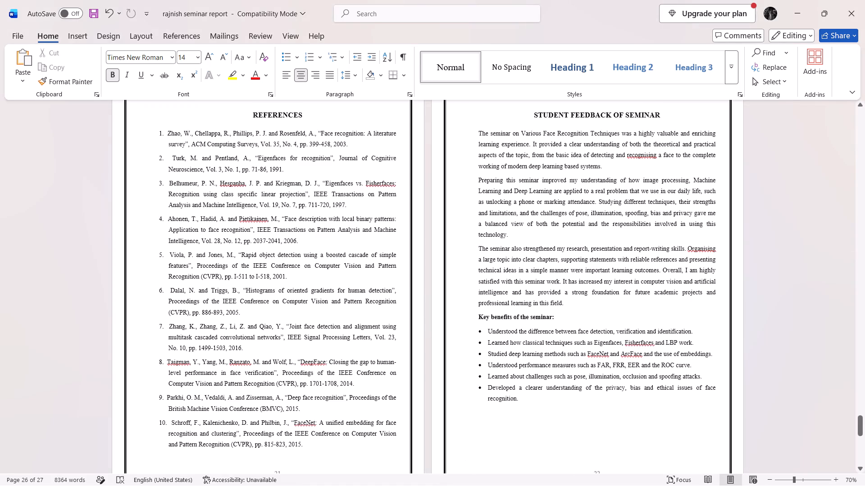
Replace references 1 to 10 in the seminar report with the copied research paper references, keeping the REFERENCES heading, and save the report.
{"action": "left_click_drag", "start_coordinate": [302, 452], "coordinate": [174, 197]}
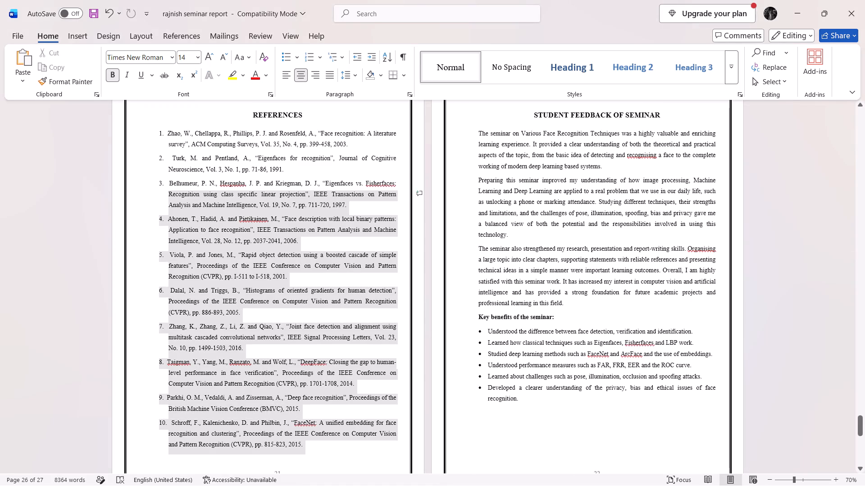
{"action": "left_click_drag", "start_coordinate": [174, 197], "coordinate": [152, 96]}
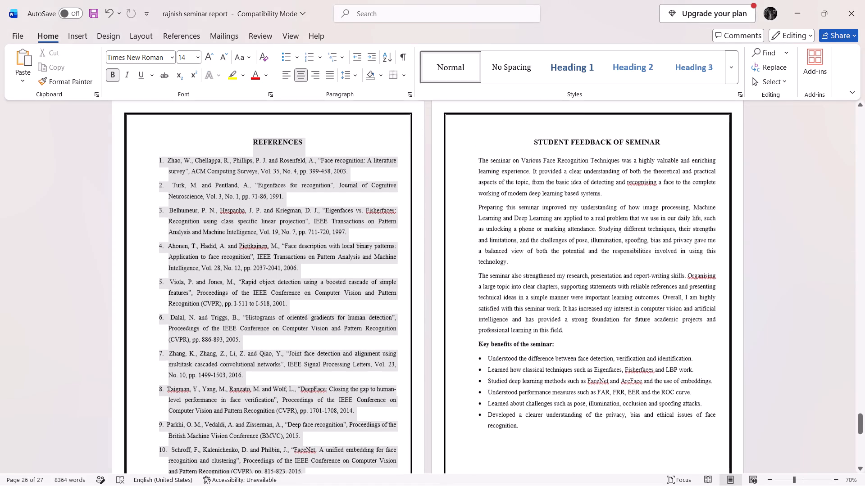
{"action": "left_click_drag", "start_coordinate": [152, 96], "coordinate": [150, 186]}
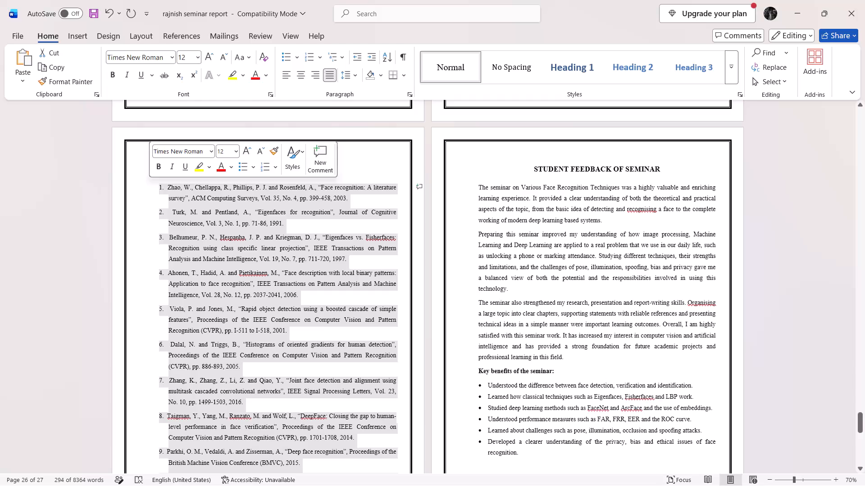
{"action": "key", "text": "ctrl+v"}
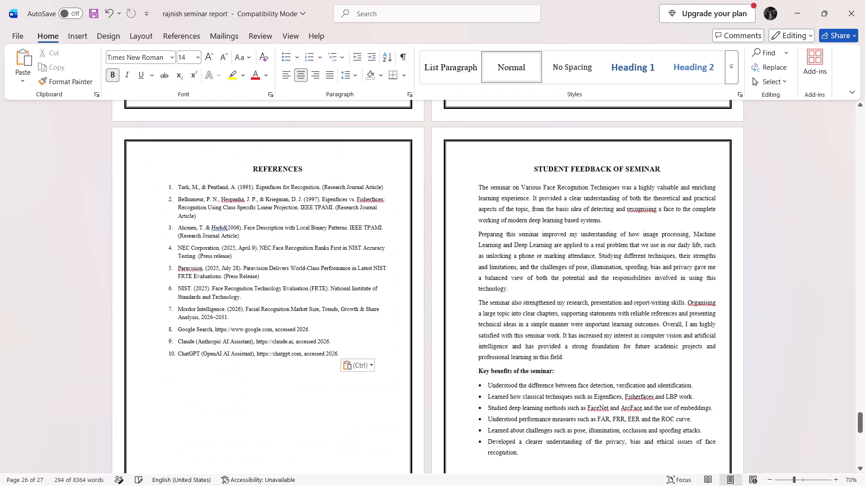
{"action": "key", "text": "ctrl+s"}
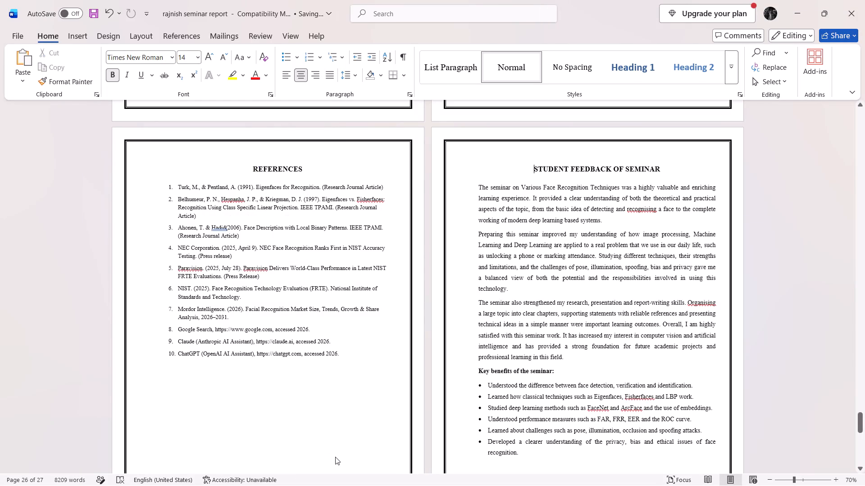
Check the layout of the updated References page and the surrounding pages of the seminar report.
{"action": "scroll", "coordinate": [335, 457], "scroll_direction": "up", "scroll_amount": 3}
{"action": "scroll", "coordinate": [335, 457], "scroll_direction": "down", "scroll_amount": 1}
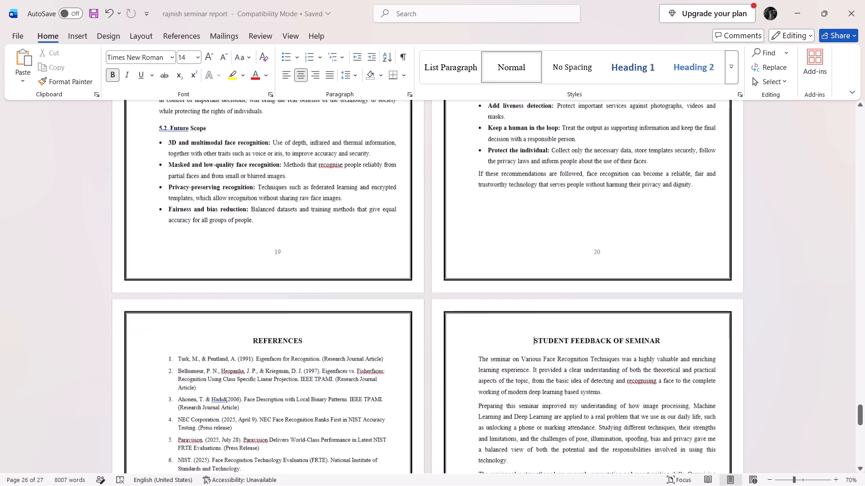
{"action": "scroll", "coordinate": [335, 457], "scroll_direction": "down", "scroll_amount": 3}
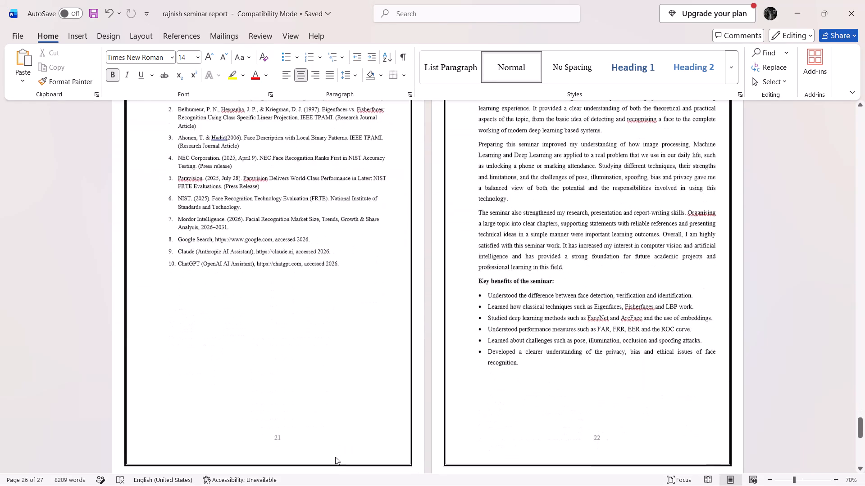
{"action": "scroll", "coordinate": [335, 457], "scroll_direction": "down", "scroll_amount": 1}
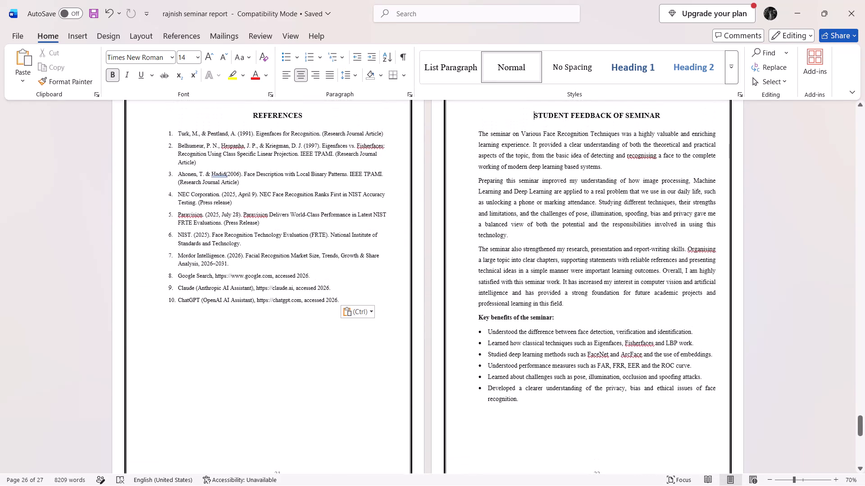
Delete the whole Photograph of Seminar Presentation section, including its placeholder box and caption, from the report's last page and save.
{"action": "scroll", "coordinate": [335, 457], "scroll_direction": "down", "scroll_amount": 1}
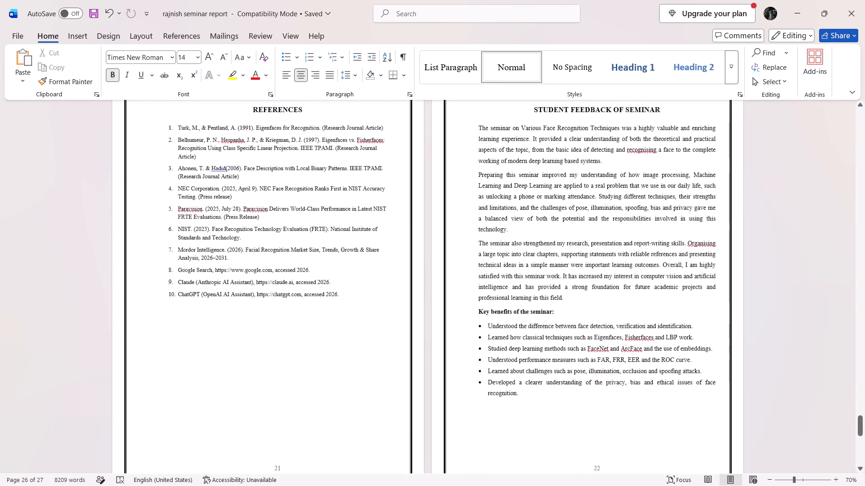
{"action": "scroll", "coordinate": [335, 457], "scroll_direction": "down", "scroll_amount": 2}
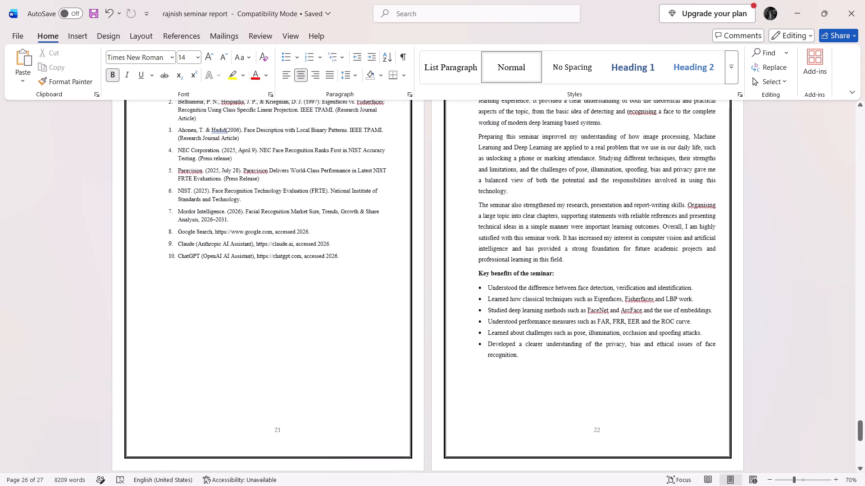
{"action": "scroll", "coordinate": [335, 457], "scroll_direction": "down", "scroll_amount": 2}
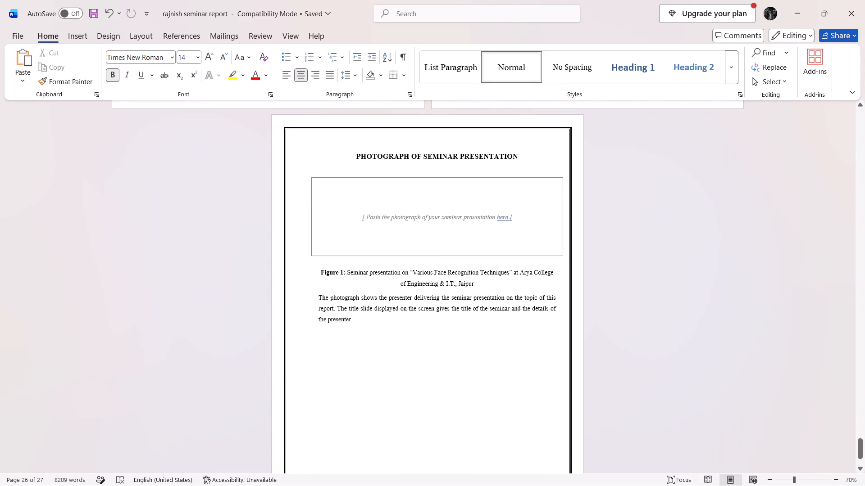
{"action": "left_click_drag", "start_coordinate": [368, 371], "coordinate": [342, 123]}
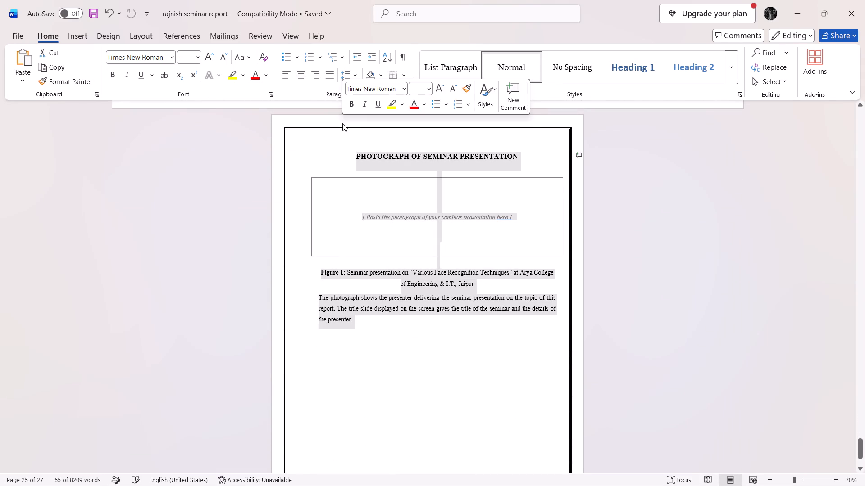
{"action": "scroll", "coordinate": [342, 123], "scroll_direction": "up", "scroll_amount": 1}
{"action": "key", "text": "BackSpace"}
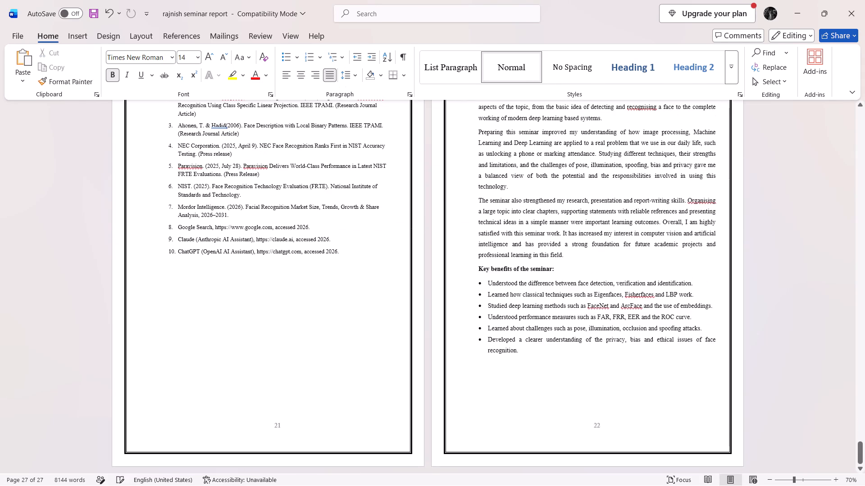
{"action": "key", "text": "ctrl+s"}
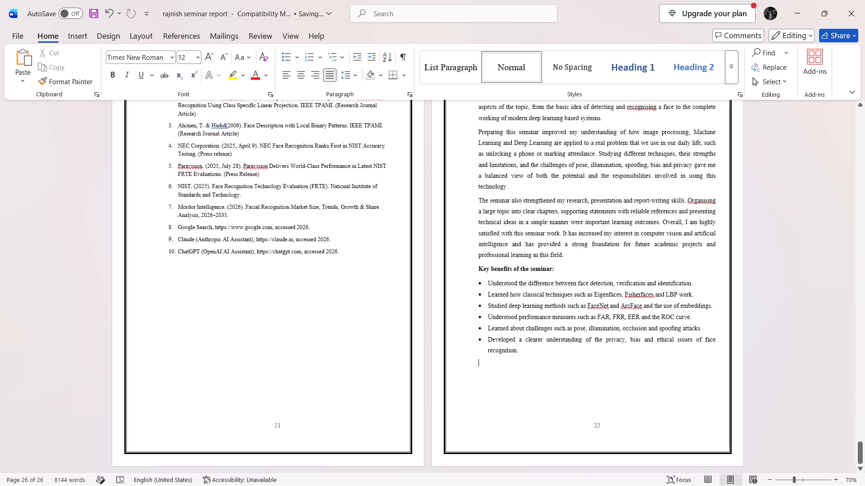
Review the front pages of the seminar report, from the cover and acknowledgement to the List of Contents, and save it.
{"action": "scroll", "coordinate": [349, 199], "scroll_direction": "up", "scroll_amount": 18}
{"action": "scroll", "coordinate": [349, 199], "scroll_direction": "up", "scroll_amount": 17}
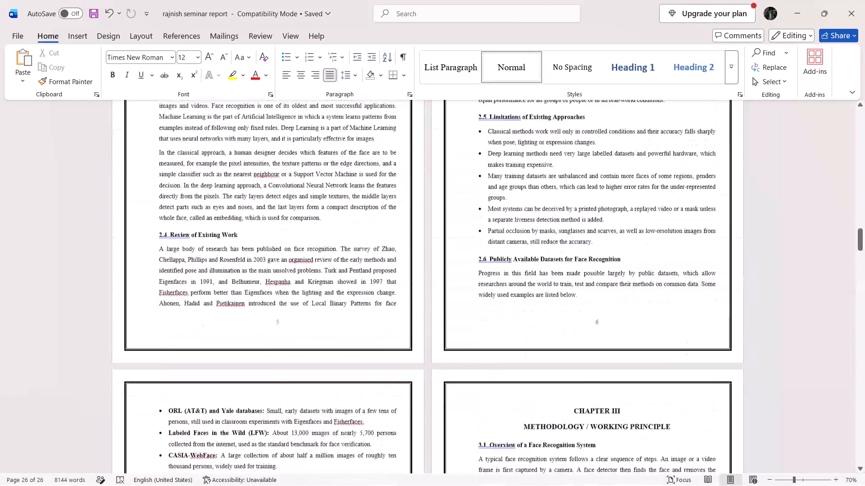
{"action": "scroll", "coordinate": [349, 199], "scroll_direction": "up", "scroll_amount": 19}
{"action": "scroll", "coordinate": [349, 199], "scroll_direction": "up", "scroll_amount": 6}
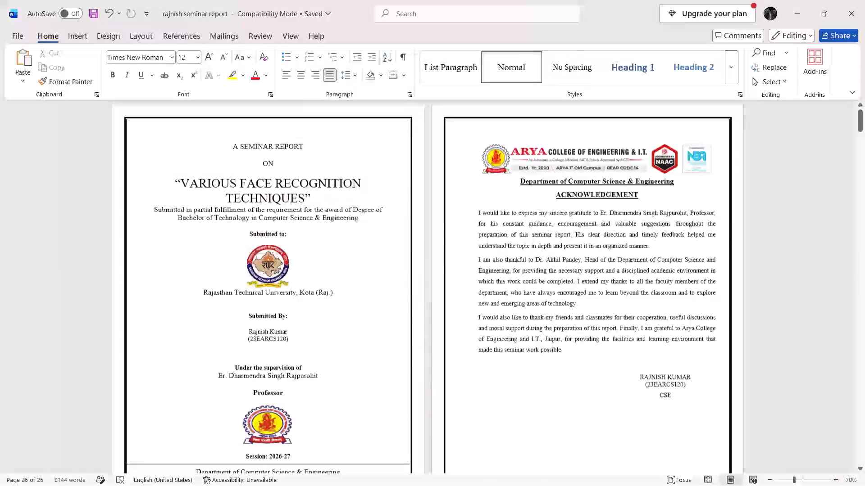
{"action": "scroll", "coordinate": [349, 199], "scroll_direction": "down", "scroll_amount": 1}
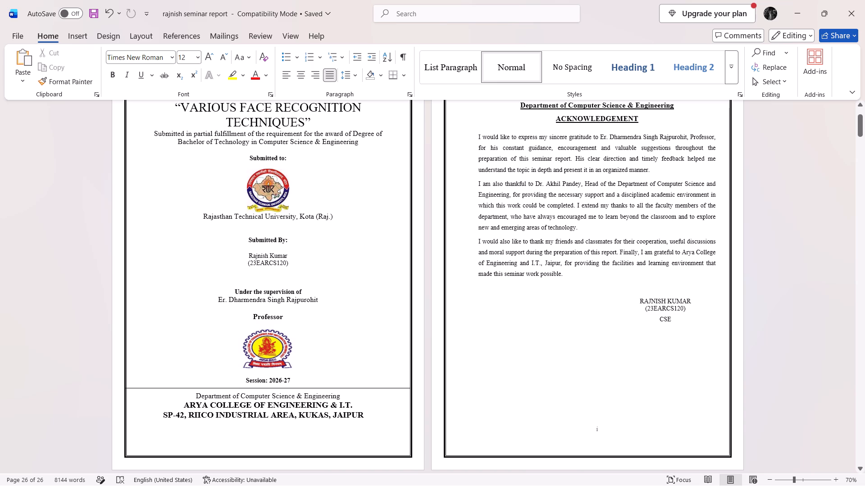
{"action": "scroll", "coordinate": [473, 316], "scroll_direction": "down", "scroll_amount": 5}
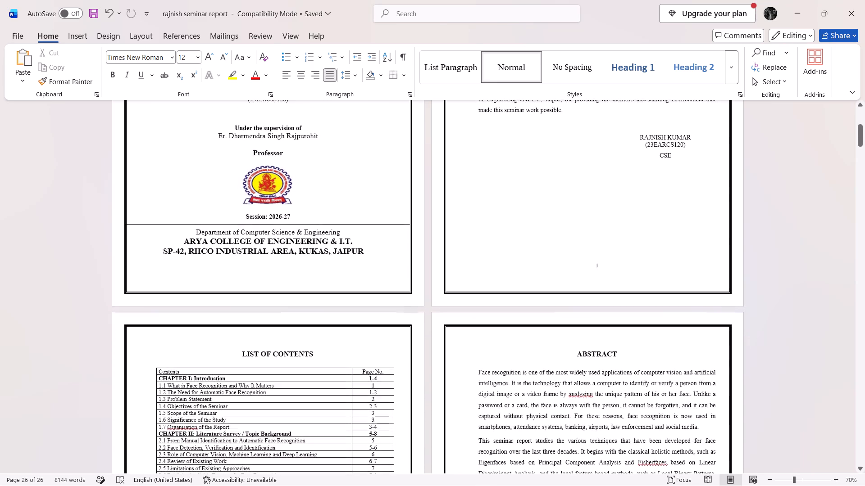
{"action": "scroll", "coordinate": [473, 316], "scroll_direction": "down", "scroll_amount": 2}
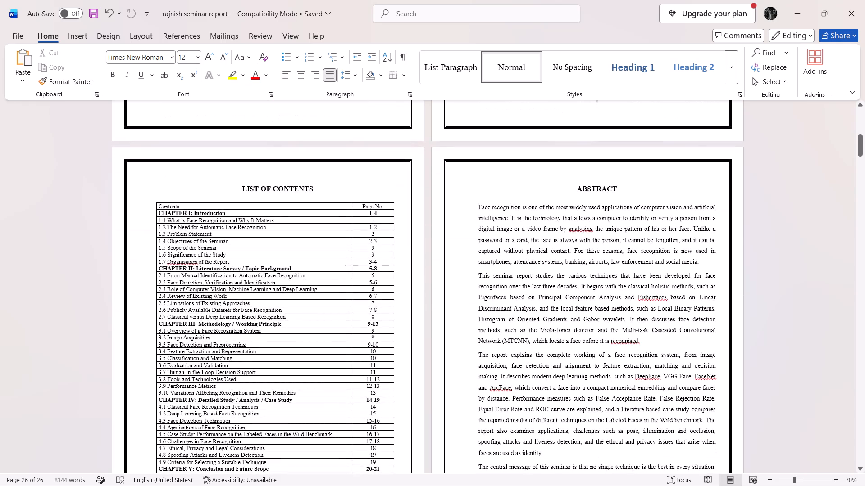
{"action": "key", "text": "ctrl+s"}
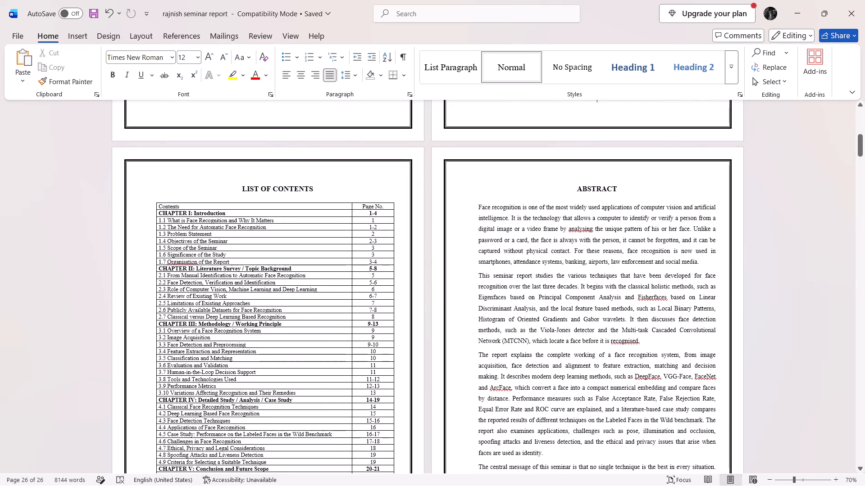
Compare the page numbers in the List of Contents with the actual pages of Chapter I and Chapter II.
{"action": "scroll", "coordinate": [433, 227], "scroll_direction": "down", "scroll_amount": 1}
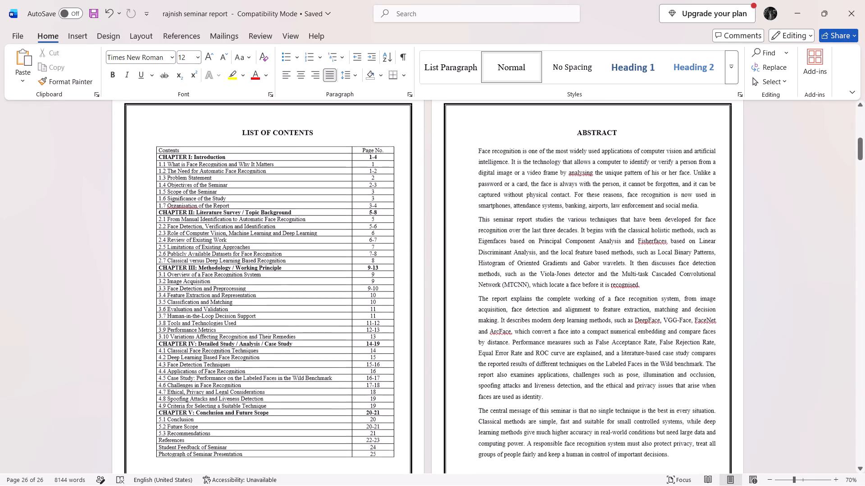
{"action": "scroll", "coordinate": [433, 227], "scroll_direction": "down", "scroll_amount": 2}
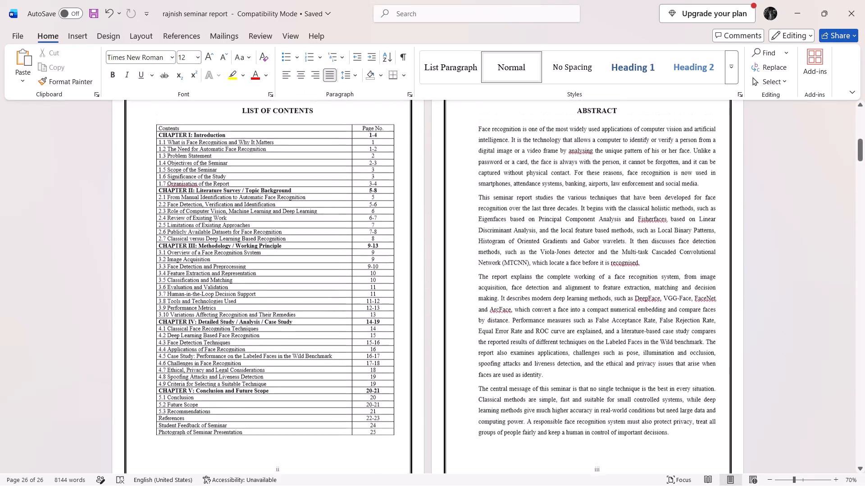
{"action": "scroll", "coordinate": [433, 227], "scroll_direction": "down", "scroll_amount": 6}
{"action": "scroll", "coordinate": [433, 227], "scroll_direction": "up", "scroll_amount": 1}
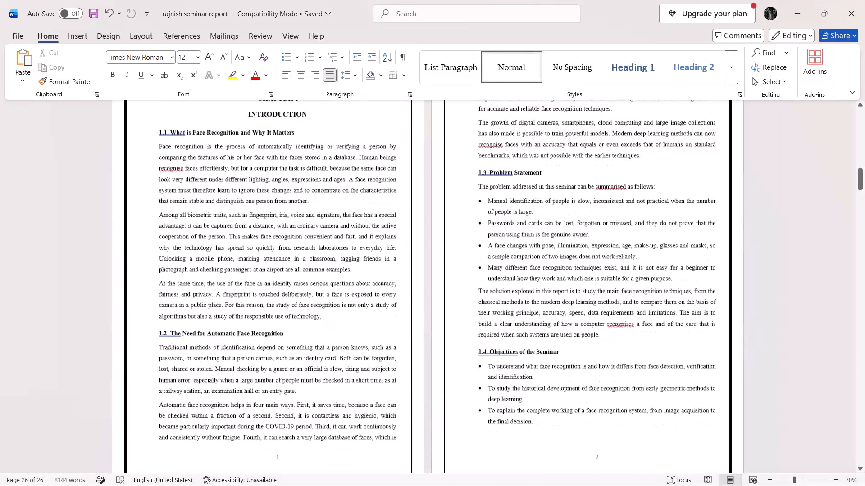
{"action": "scroll", "coordinate": [433, 227], "scroll_direction": "up", "scroll_amount": 1}
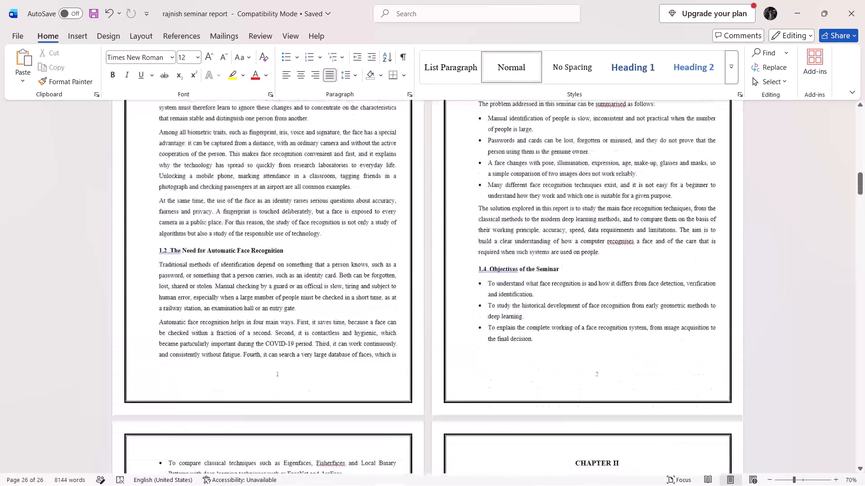
{"action": "scroll", "coordinate": [433, 227], "scroll_direction": "up", "scroll_amount": 1}
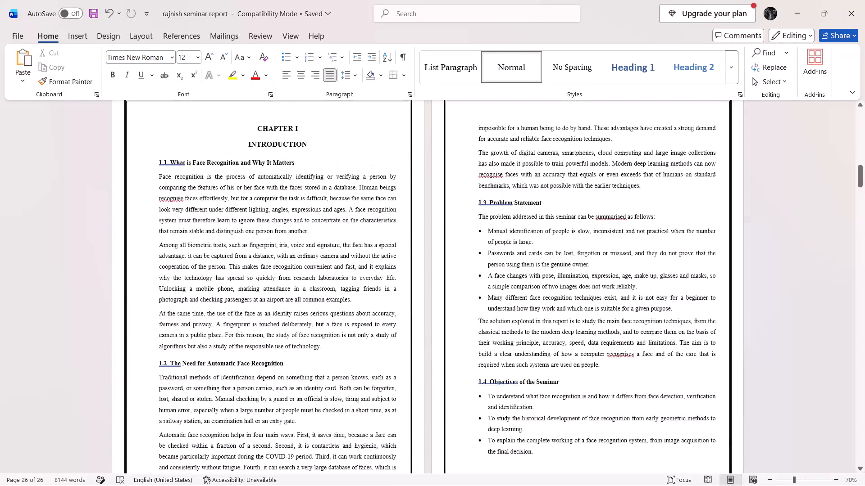
{"action": "scroll", "coordinate": [433, 227], "scroll_direction": "up", "scroll_amount": 1}
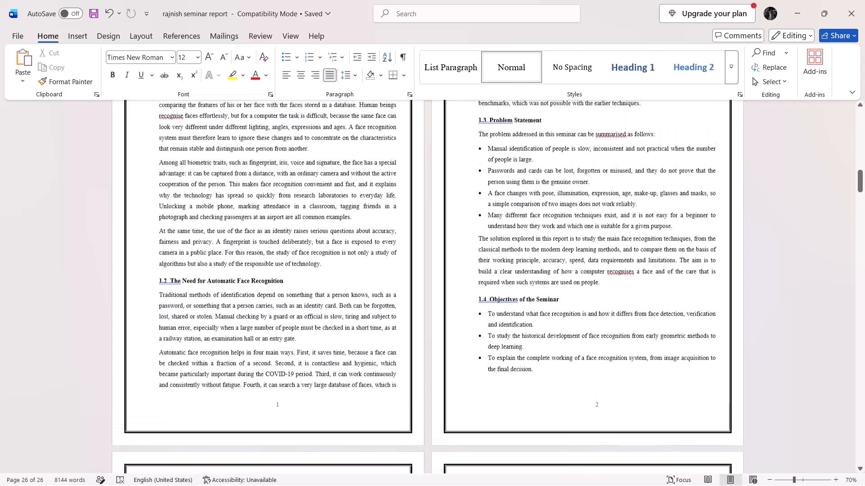
{"action": "scroll", "coordinate": [433, 227], "scroll_direction": "up", "scroll_amount": 3}
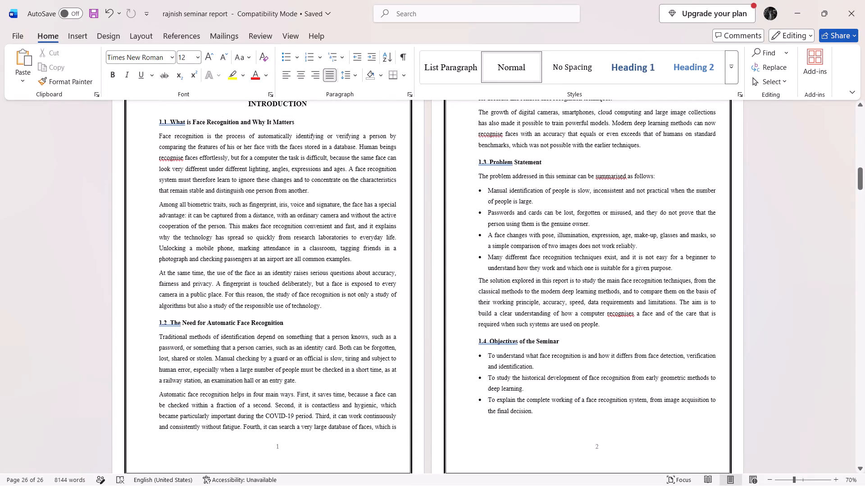
{"action": "scroll", "coordinate": [305, 237], "scroll_direction": "up", "scroll_amount": 6}
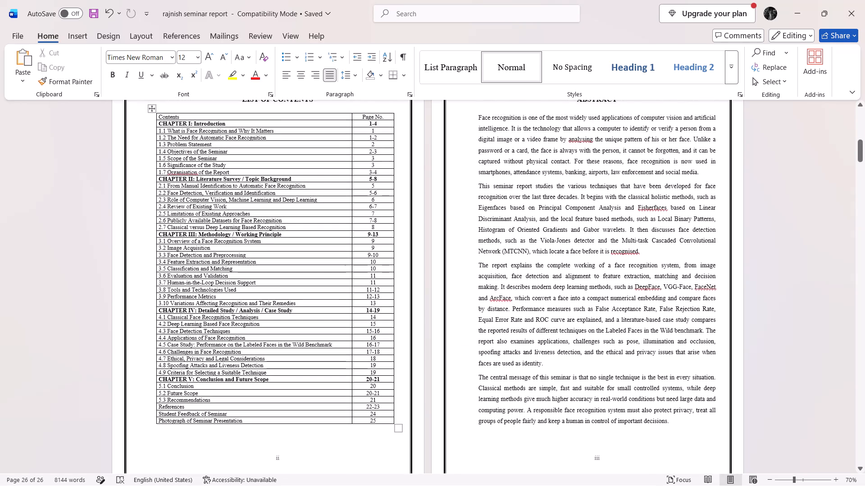
{"action": "scroll", "coordinate": [305, 237], "scroll_direction": "down", "scroll_amount": 5}
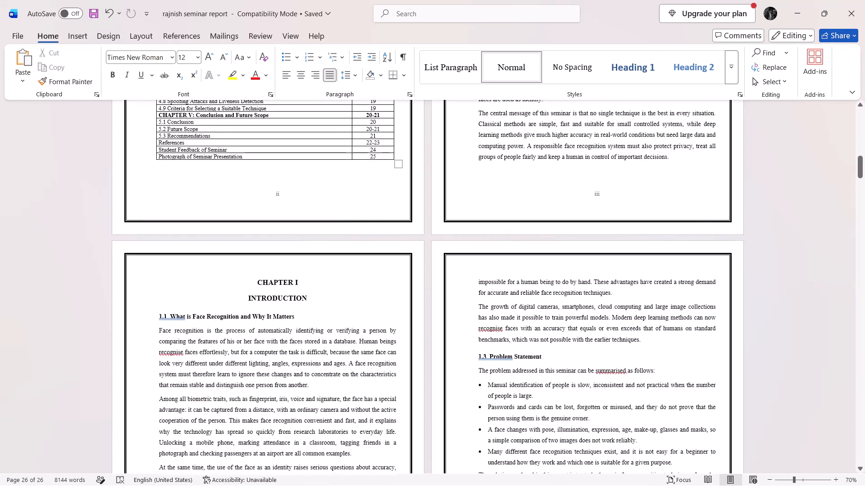
{"action": "scroll", "coordinate": [305, 237], "scroll_direction": "down", "scroll_amount": 1}
{"action": "scroll", "coordinate": [305, 237], "scroll_direction": "up", "scroll_amount": 5}
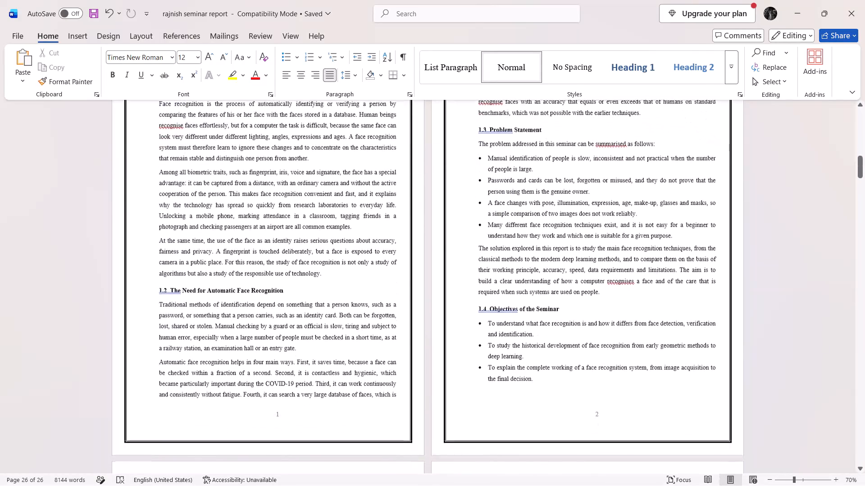
{"action": "scroll", "coordinate": [305, 237], "scroll_direction": "up", "scroll_amount": 3}
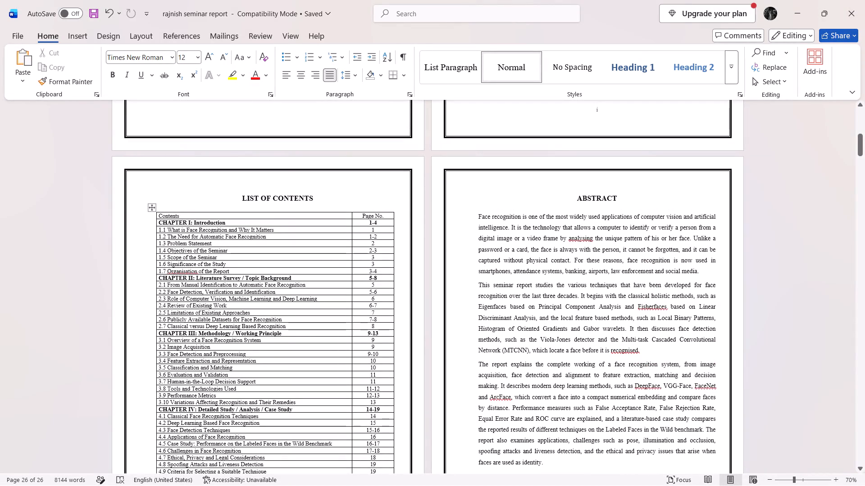
{"action": "scroll", "coordinate": [305, 273], "scroll_direction": "down", "scroll_amount": 8}
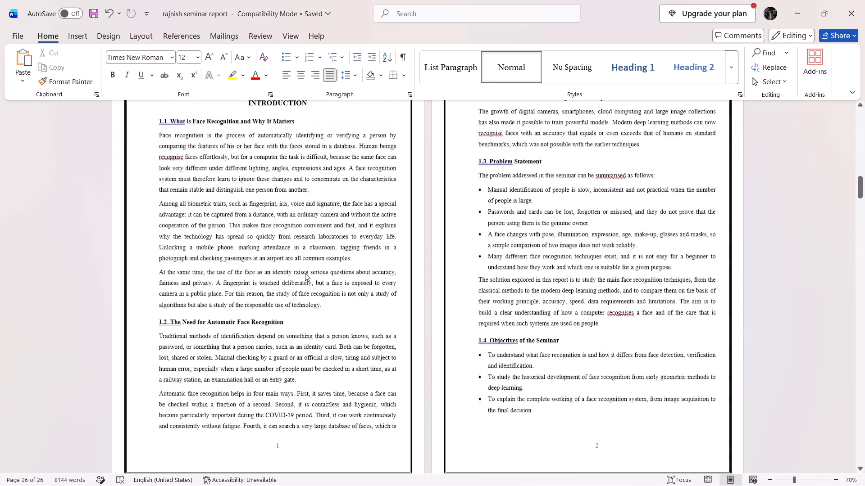
{"action": "scroll", "coordinate": [305, 273], "scroll_direction": "down", "scroll_amount": 6}
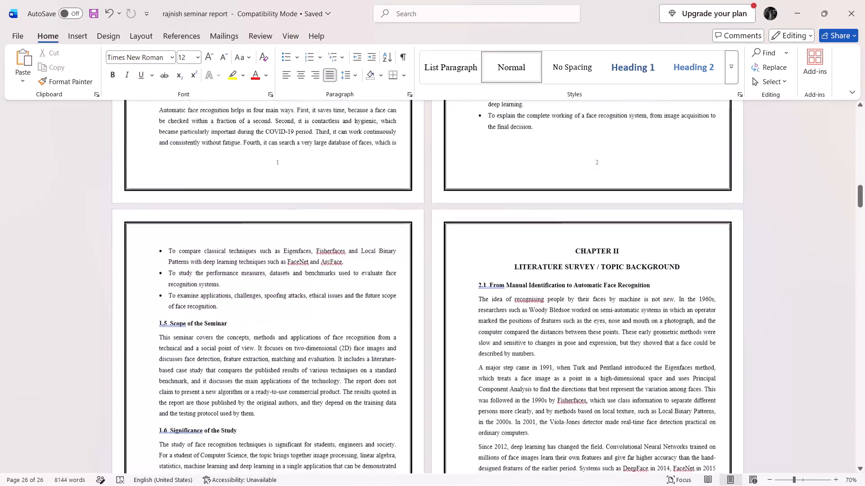
{"action": "scroll", "coordinate": [305, 273], "scroll_direction": "down", "scroll_amount": 1}
{"action": "scroll", "coordinate": [305, 273], "scroll_direction": "up", "scroll_amount": 7}
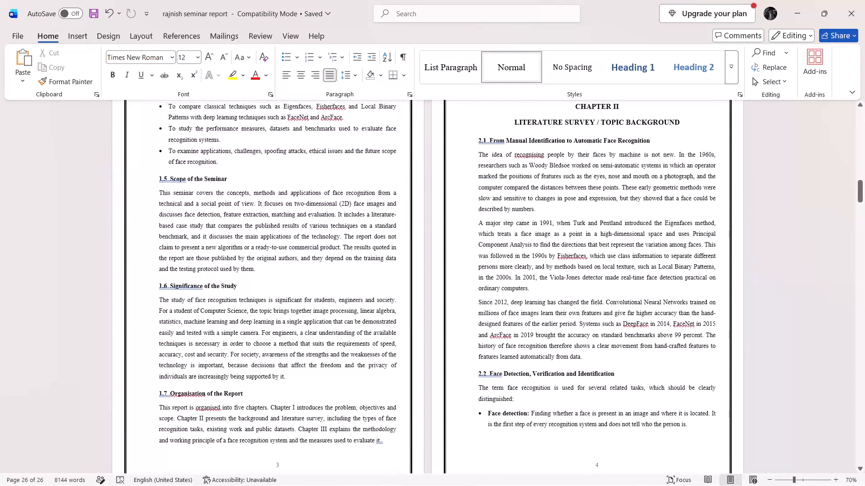
{"action": "scroll", "coordinate": [305, 273], "scroll_direction": "up", "scroll_amount": 1}
{"action": "scroll", "coordinate": [305, 271], "scroll_direction": "down", "scroll_amount": 5}
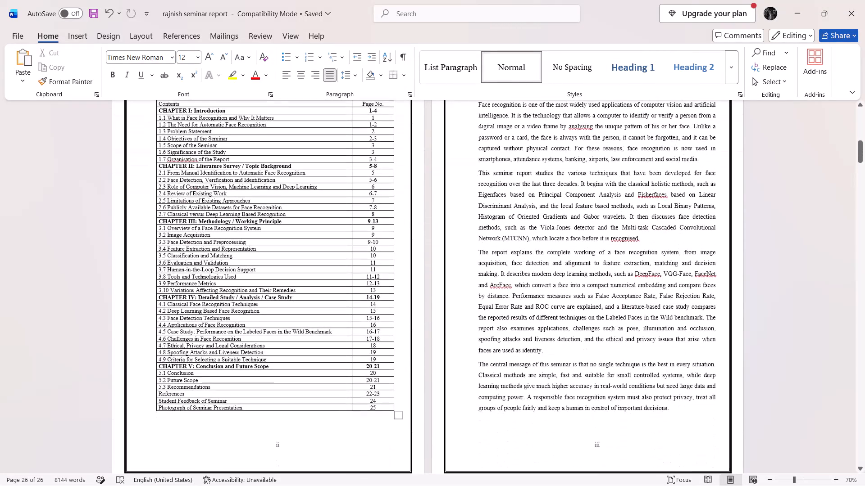
Clear the Photograph of Seminar Presentation title and its page number from the last row of the List of Contents table.
{"action": "scroll", "coordinate": [305, 271], "scroll_direction": "down", "scroll_amount": 1}
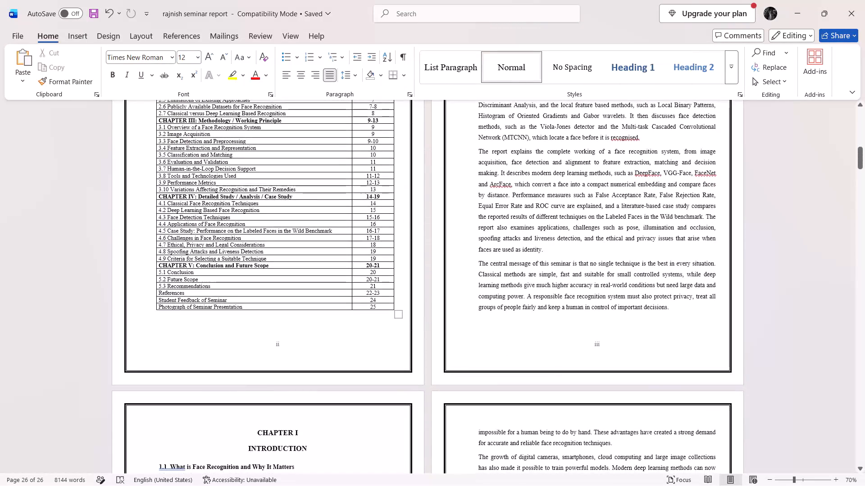
{"action": "left_click", "coordinate": [378, 306]}
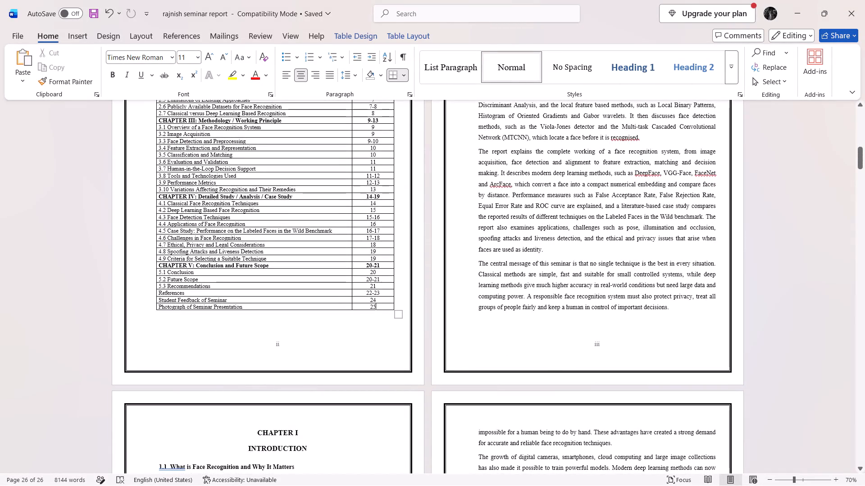
{"action": "key", "text": "BackSpace"}
{"action": "key", "text": "BackSpace"}
{"action": "key", "text": "BackSpace"}
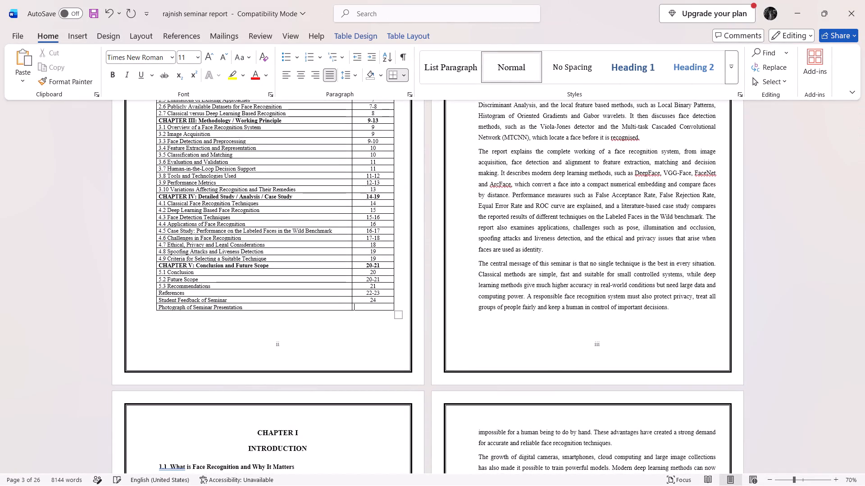
{"action": "key", "text": "BackSpace"}
{"action": "key", "text": "BackSpace"}
{"action": "key", "text": "Left"}
{"action": "key", "text": "BackSpace"}
{"action": "key", "text": "BackSpace"}
{"action": "key", "text": "BackSpace"}
{"action": "key", "text": "BackSpace"}
{"action": "key", "text": "BackSpace"}
{"action": "key", "text": "BackSpace"}
{"action": "key", "text": "BackSpace"}
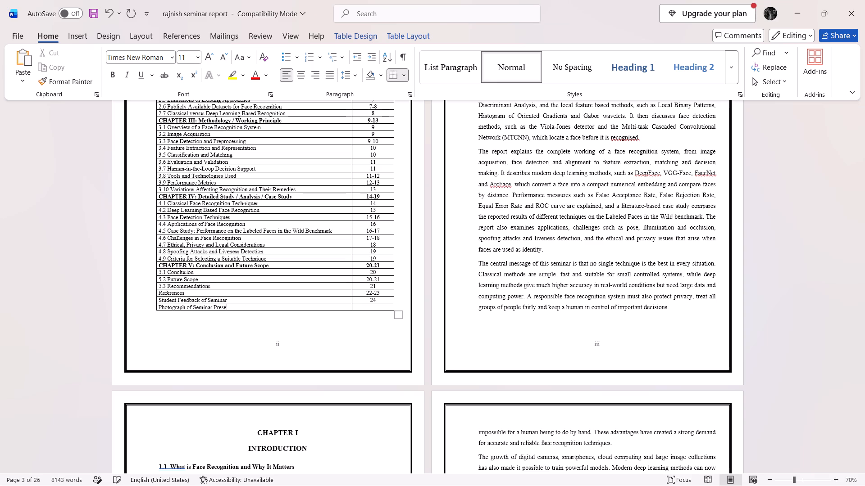
{"action": "key", "text": "BackSpace"}
{"action": "key", "text": "BackSpace"}
{"action": "key", "text": "BackSpace"}
{"action": "key", "text": "BackSpace"}
{"action": "key", "text": "BackSpace"}
{"action": "key", "text": "BackSpace"}
{"action": "key", "text": "BackSpace"}
{"action": "key", "text": "BackSpace"}
{"action": "key", "text": "BackSpace"}
{"action": "key", "text": "BackSpace"}
{"action": "key", "text": "BackSpace"}
{"action": "key", "text": "BackSpace"}
{"action": "key", "text": "BackSpace"}
{"action": "key", "text": "BackSpace"}
{"action": "key", "text": "BackSpace"}
{"action": "key", "text": "BackSpace"}
{"action": "key", "text": "BackSpace"}
{"action": "key", "text": "BackSpace"}
{"action": "key", "text": "BackSpace"}
{"action": "key", "text": "BackSpace"}
{"action": "key", "text": "BackSpace"}
{"action": "key", "text": "BackSpace"}
{"action": "key", "text": "BackSpace"}
{"action": "key", "text": "BackSpace"}
{"action": "key", "text": "BackSpace"}
{"action": "key", "text": "BackSpace"}
{"action": "key", "text": "BackSpace"}
{"action": "key", "text": "BackSpace"}
{"action": "key", "text": "BackSpace"}
{"action": "key", "text": "BackSpace"}
{"action": "key", "text": "BackSpace"}
{"action": "key", "text": "BackSpace"}
{"action": "key", "text": "BackSpace"}
Delete the entire empty last row below Student Feedback of Seminar from the List of Contents table.
{"action": "key", "text": "BackSpace"}
{"action": "left_click", "coordinate": [351, 324]}
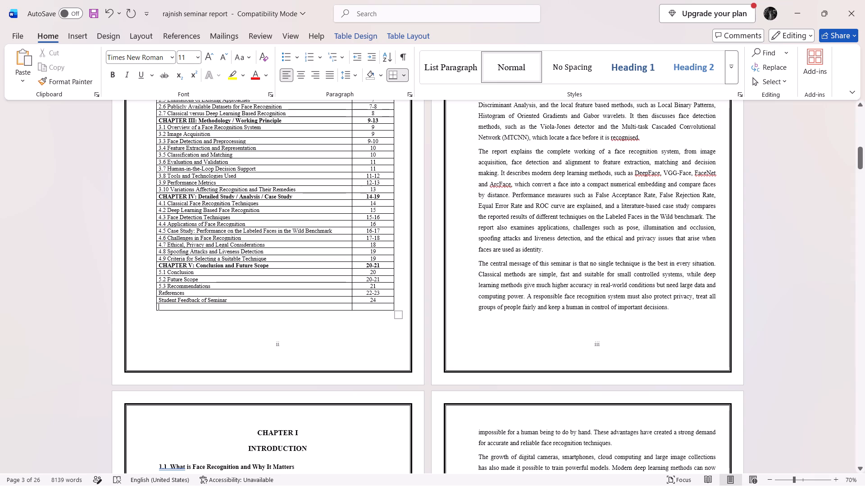
{"action": "left_click", "coordinate": [337, 289]}
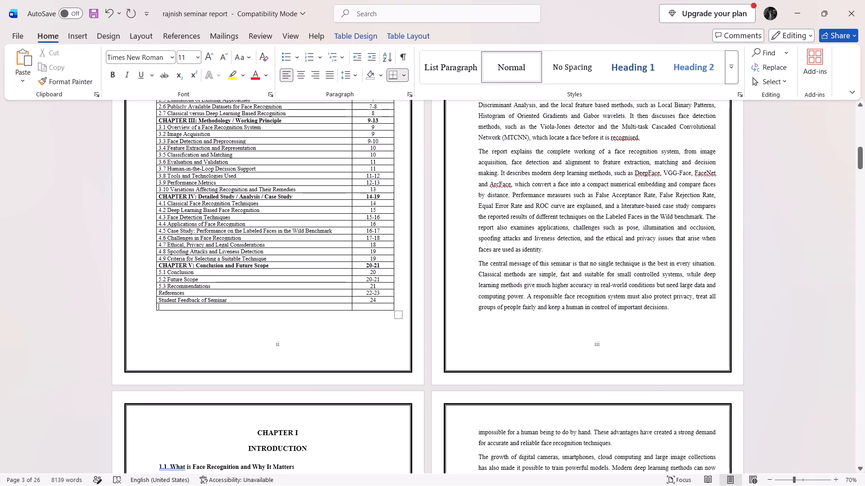
{"action": "left_click", "coordinate": [299, 300]}
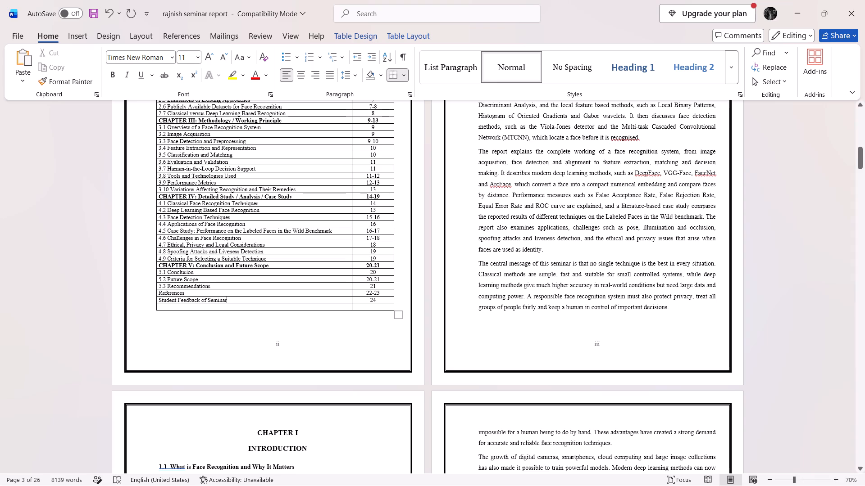
{"action": "double_click", "coordinate": [307, 306]}
{"action": "right_click", "coordinate": [307, 306]}
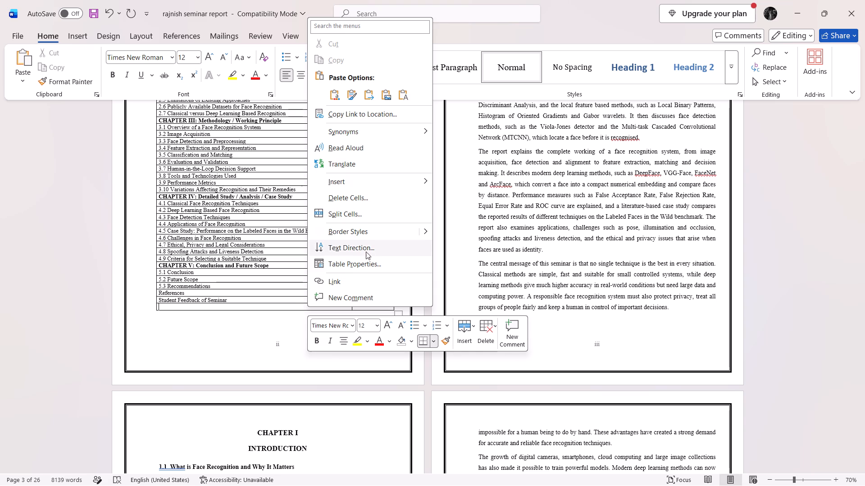
{"action": "left_click", "coordinate": [363, 196]}
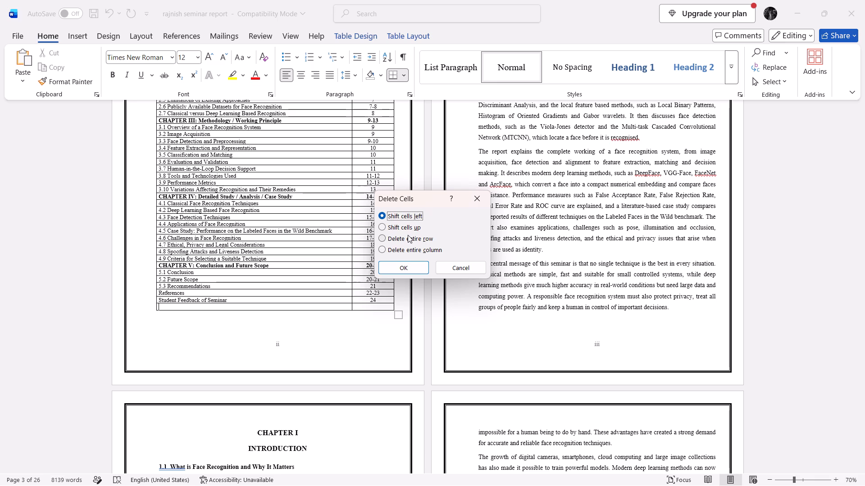
{"action": "left_click", "coordinate": [408, 235]}
{"action": "left_click", "coordinate": [405, 267]}
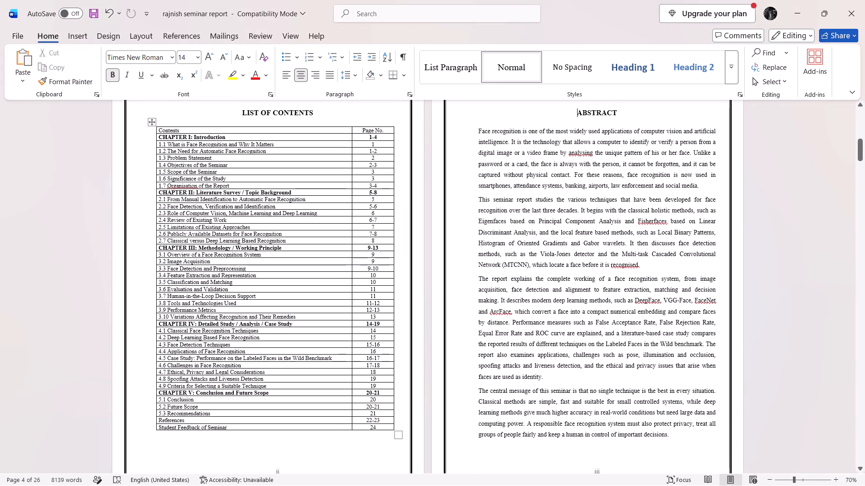
Check the shortened List of Contents against its neighbouring pages and save the seminar report.
{"action": "scroll", "coordinate": [396, 147], "scroll_direction": "down", "scroll_amount": 5}
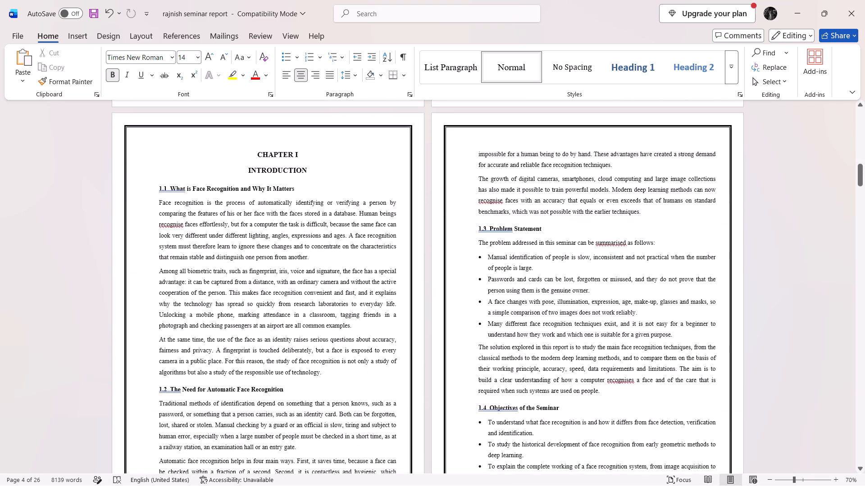
{"action": "scroll", "coordinate": [396, 147], "scroll_direction": "up", "scroll_amount": 4}
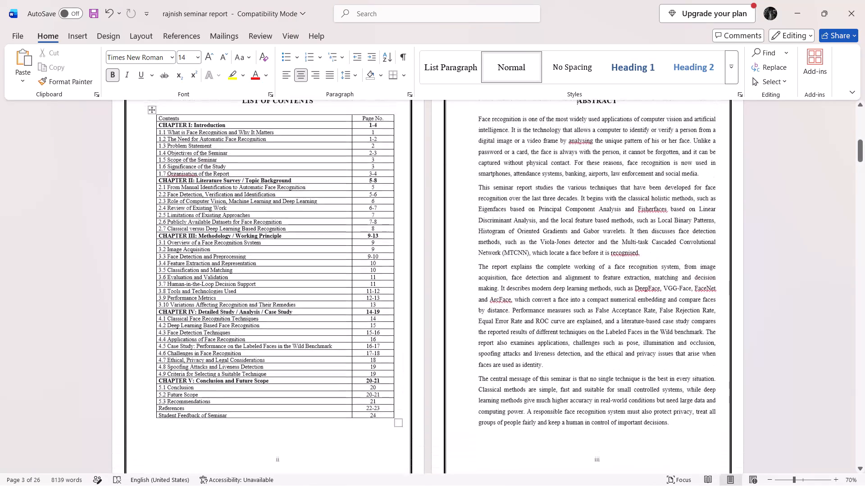
{"action": "scroll", "coordinate": [396, 147], "scroll_direction": "up", "scroll_amount": 2}
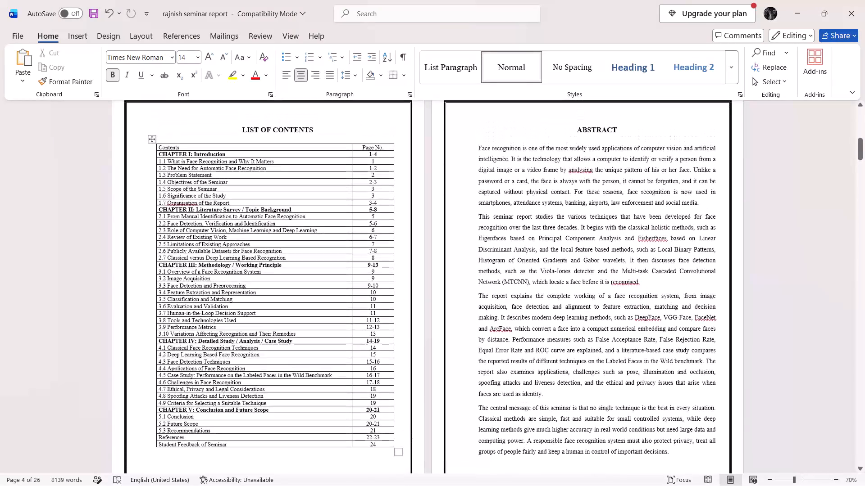
{"action": "scroll", "coordinate": [396, 147], "scroll_direction": "up", "scroll_amount": 1}
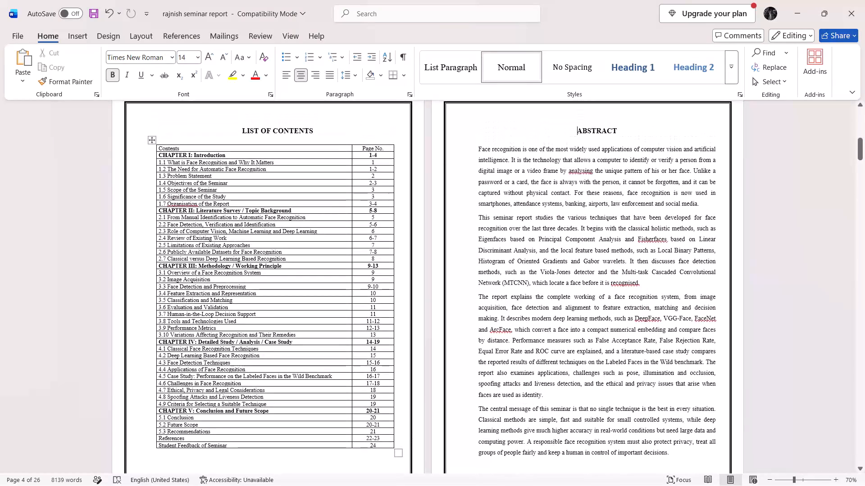
{"action": "key", "text": "ctrl+s"}
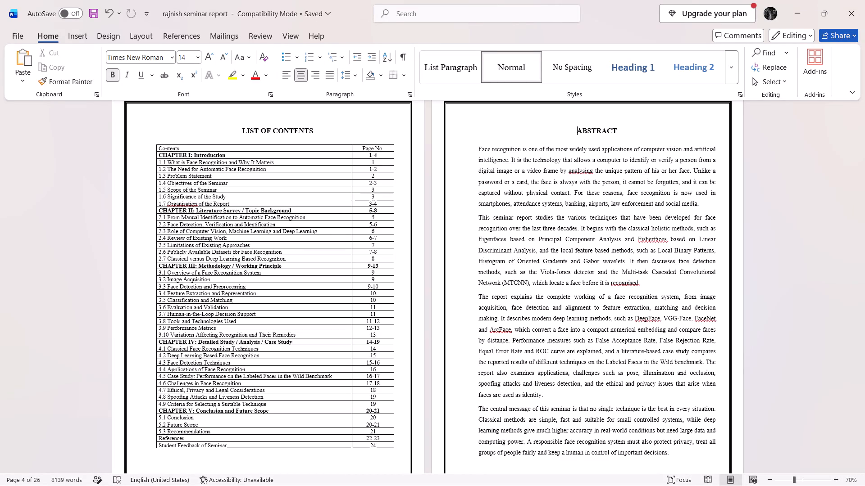
Switch to File Explorer, open the Seminar folder on Local Disk (D:) and select the rajnish seminar report document.
{"action": "left_click", "coordinate": [808, 4]}
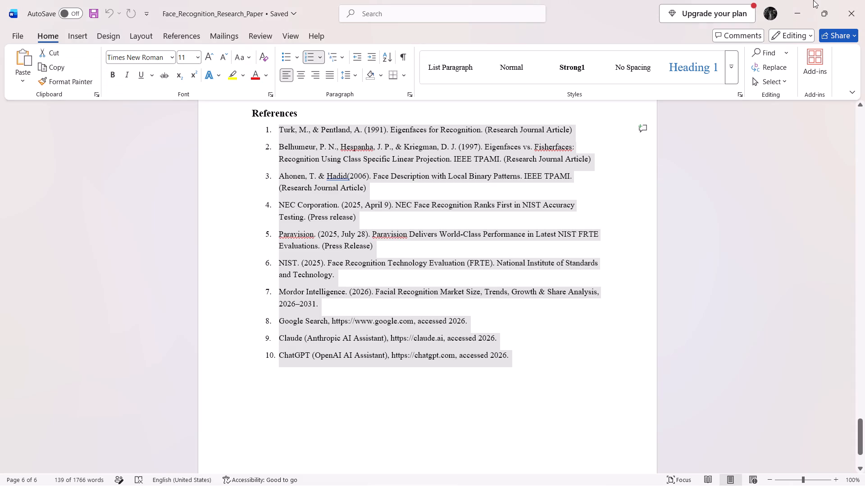
{"action": "left_click", "coordinate": [802, 1]}
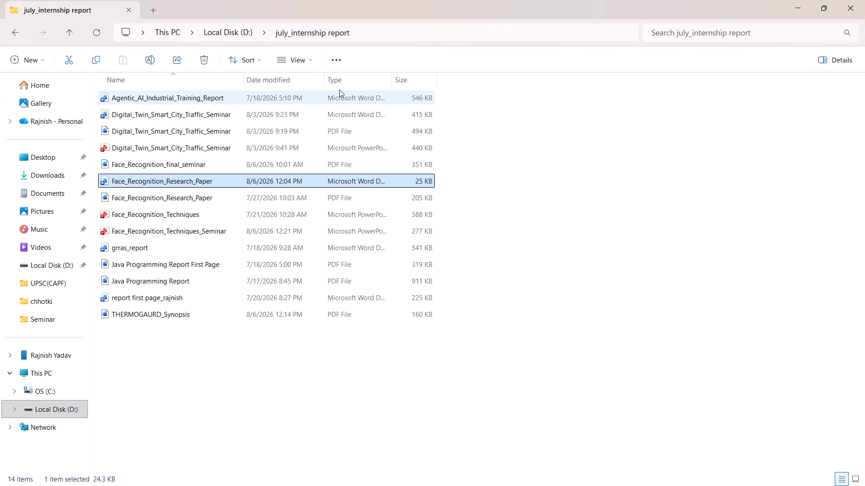
{"action": "left_click", "coordinate": [67, 29]}
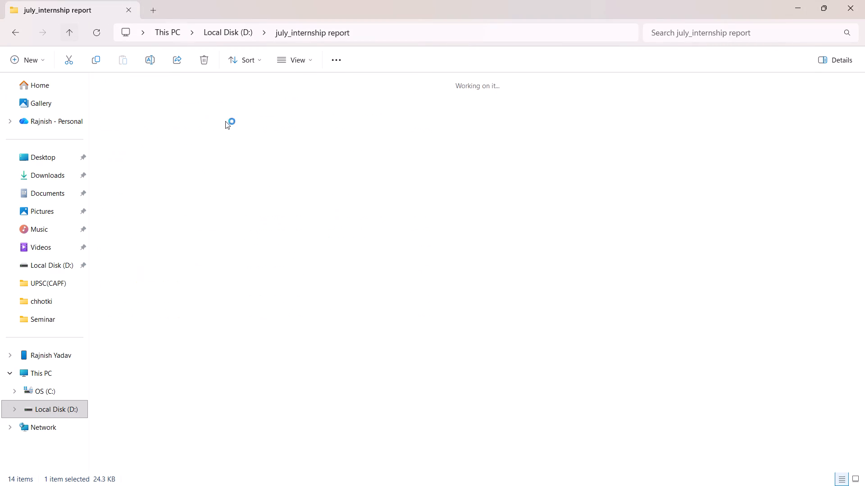
{"action": "key", "text": "s"}
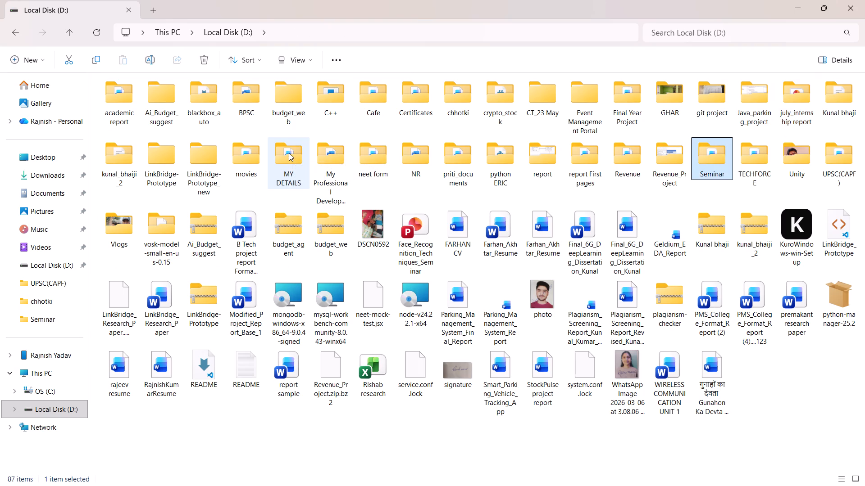
{"action": "key", "text": "Return"}
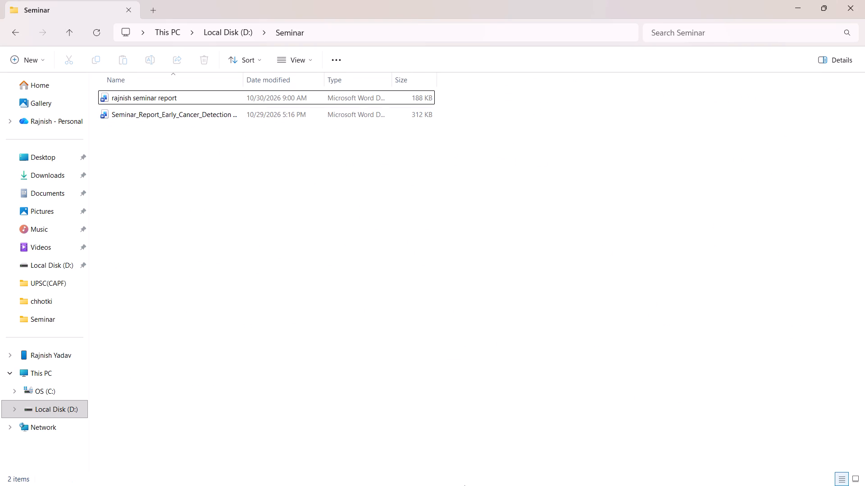
{"action": "left_click", "coordinate": [306, 100]}
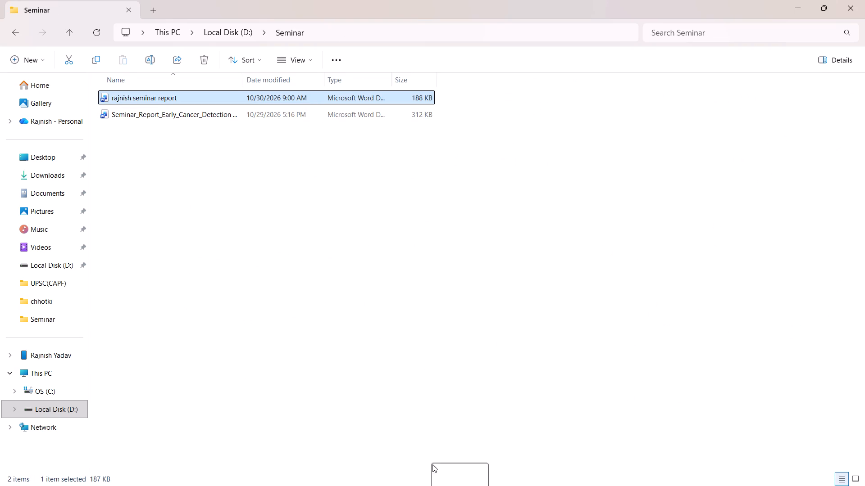
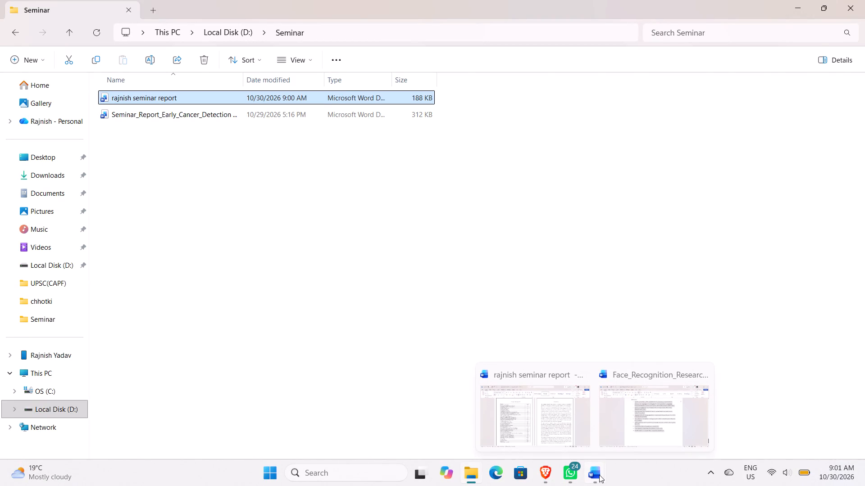
Switch back to the rajnish seminar report in Word and place the cursor in the CHAPTER I page-number cell of the List of Contents.
{"action": "left_click", "coordinate": [544, 409]}
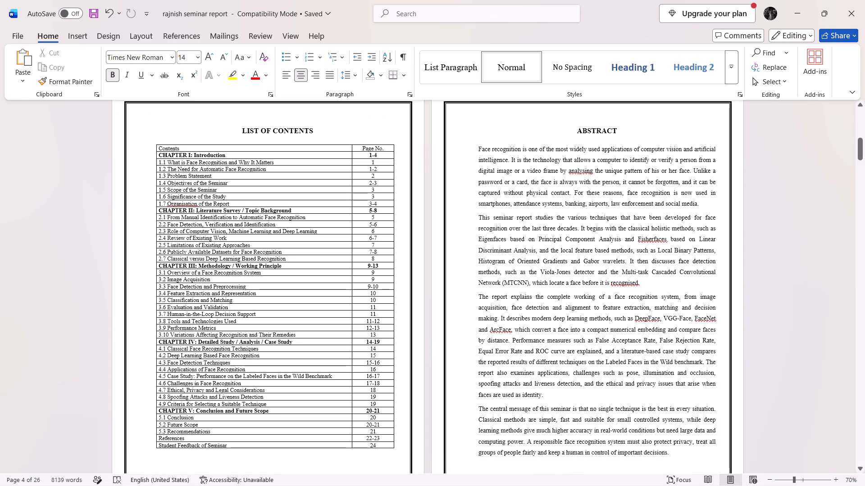
{"action": "left_click", "coordinate": [383, 155]}
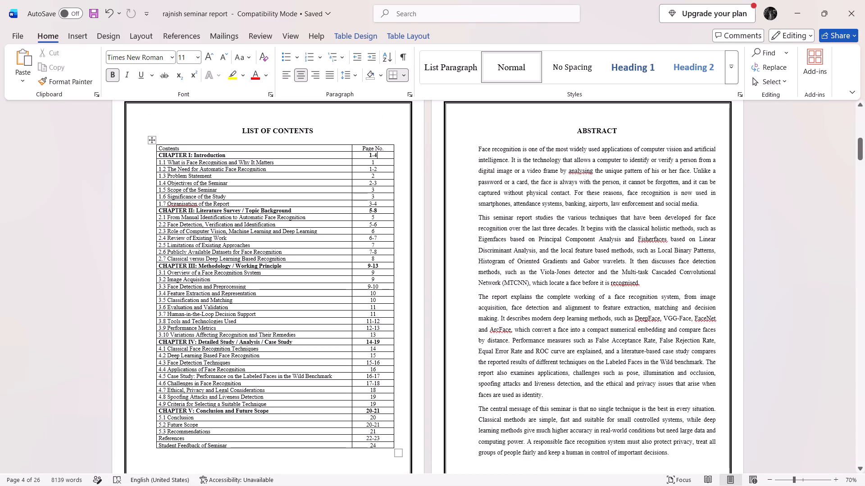
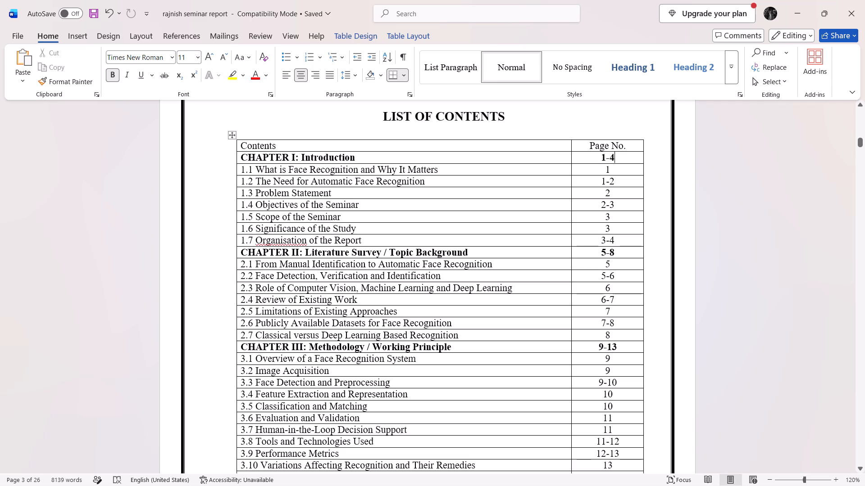
Review the List of Contents against the Abstract and the opening page of Chapter I.
{"action": "scroll", "coordinate": [560, 156], "scroll_direction": "down", "scroll_amount": 9}
{"action": "scroll", "coordinate": [560, 156], "scroll_direction": "up", "scroll_amount": 5}
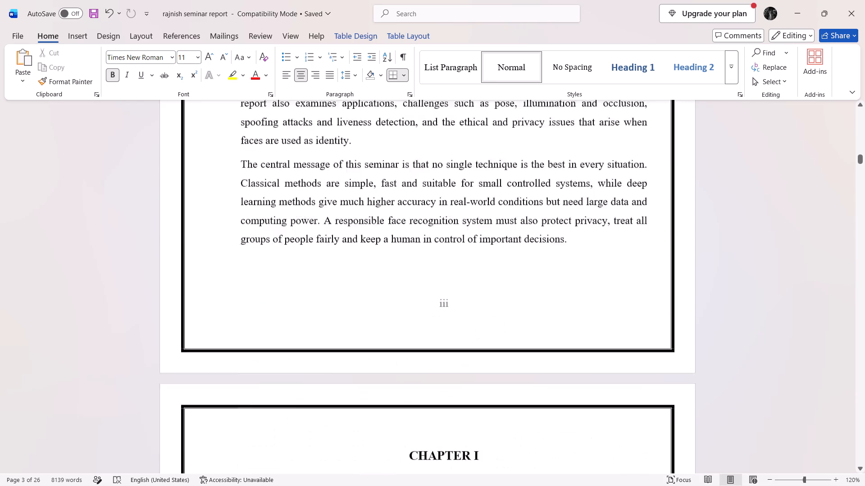
{"action": "scroll", "coordinate": [560, 156], "scroll_direction": "down", "scroll_amount": 8}
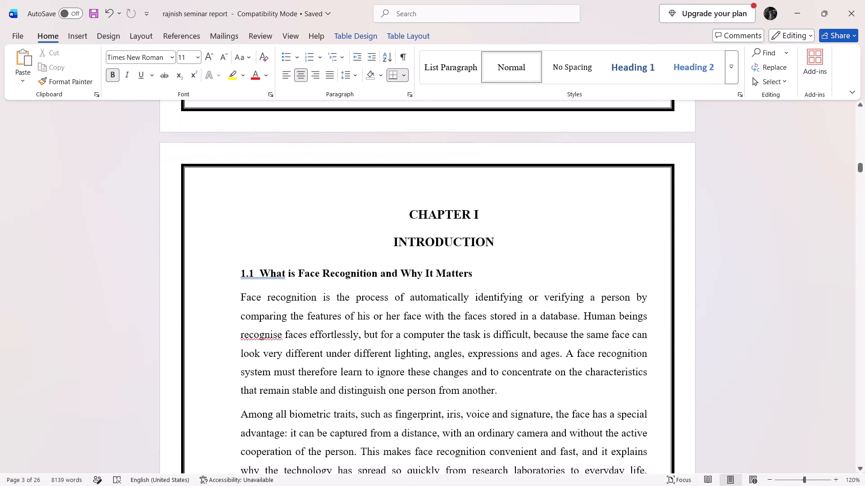
{"action": "scroll", "coordinate": [560, 156], "scroll_direction": "down", "scroll_amount": 1}
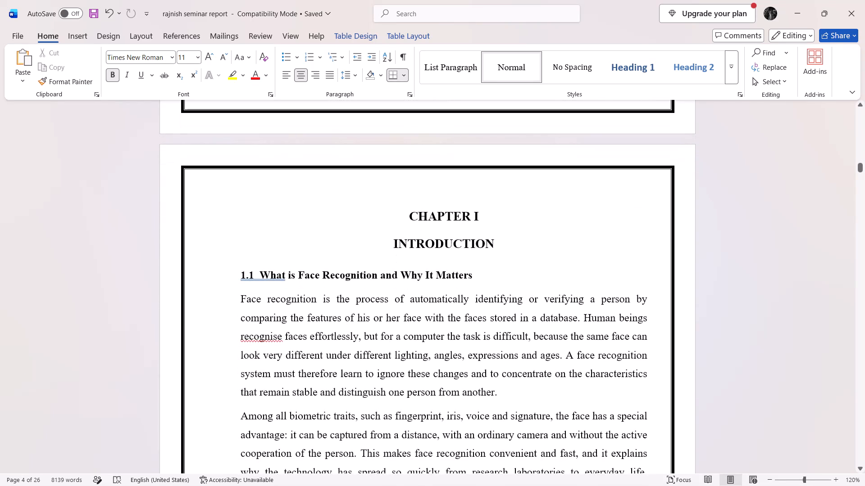
{"action": "scroll", "coordinate": [560, 156], "scroll_direction": "down", "scroll_amount": 1}
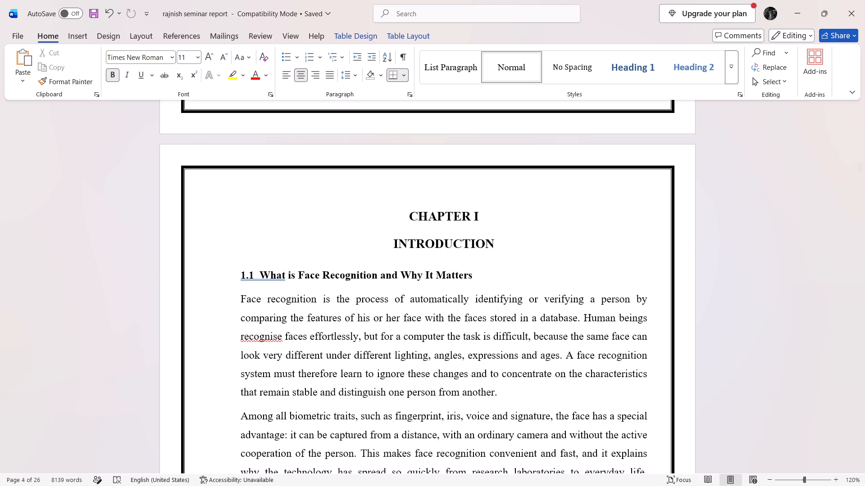
{"action": "scroll", "coordinate": [560, 156], "scroll_direction": "up", "scroll_amount": 5}
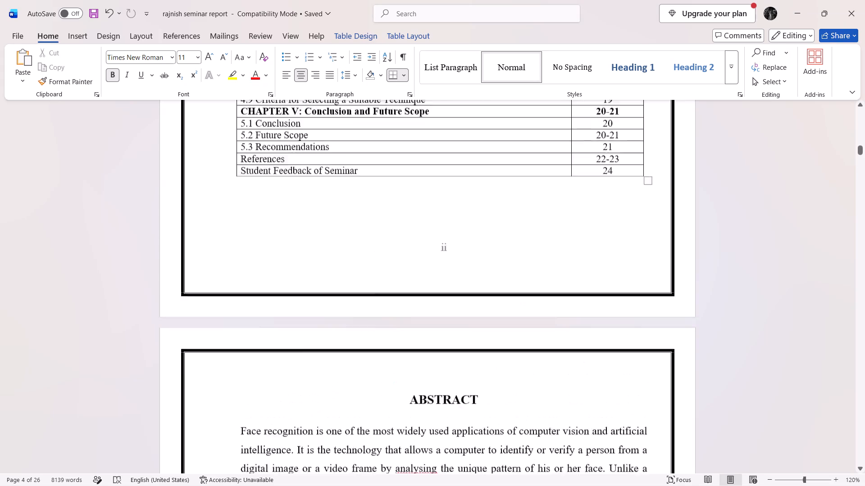
{"action": "scroll", "coordinate": [560, 156], "scroll_direction": "up", "scroll_amount": 3}
{"action": "scroll", "coordinate": [560, 156], "scroll_direction": "down", "scroll_amount": 3}
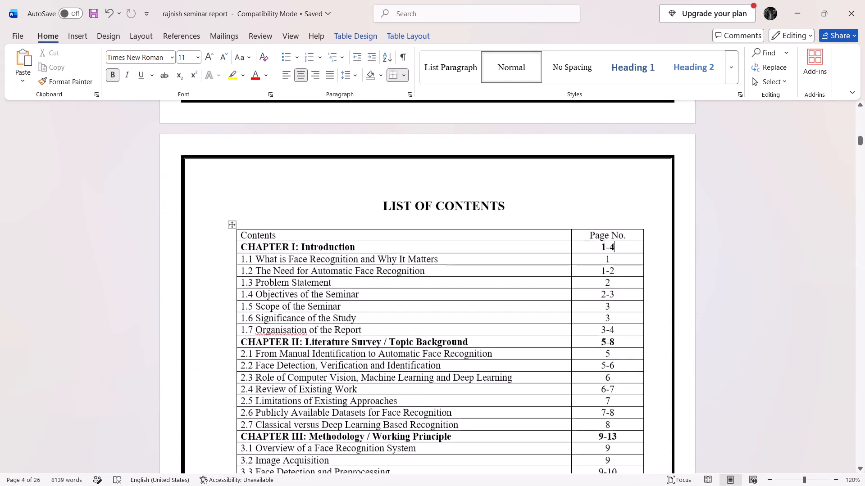
{"action": "scroll", "coordinate": [560, 156], "scroll_direction": "down", "scroll_amount": 1}
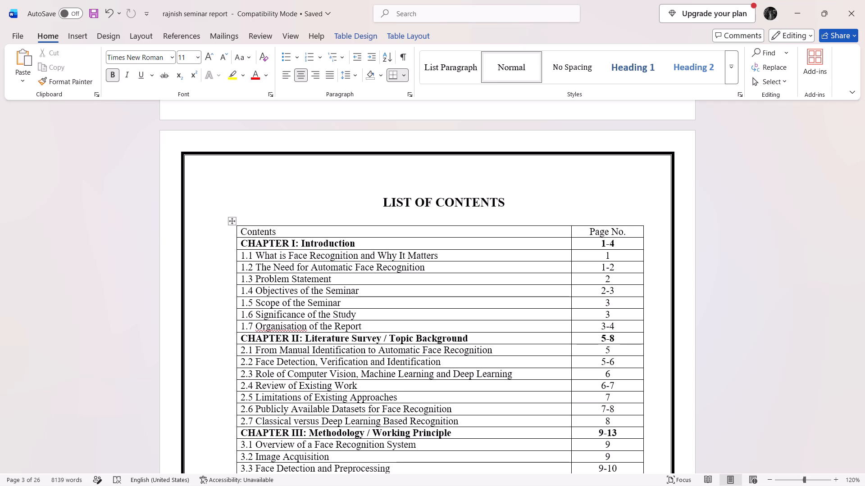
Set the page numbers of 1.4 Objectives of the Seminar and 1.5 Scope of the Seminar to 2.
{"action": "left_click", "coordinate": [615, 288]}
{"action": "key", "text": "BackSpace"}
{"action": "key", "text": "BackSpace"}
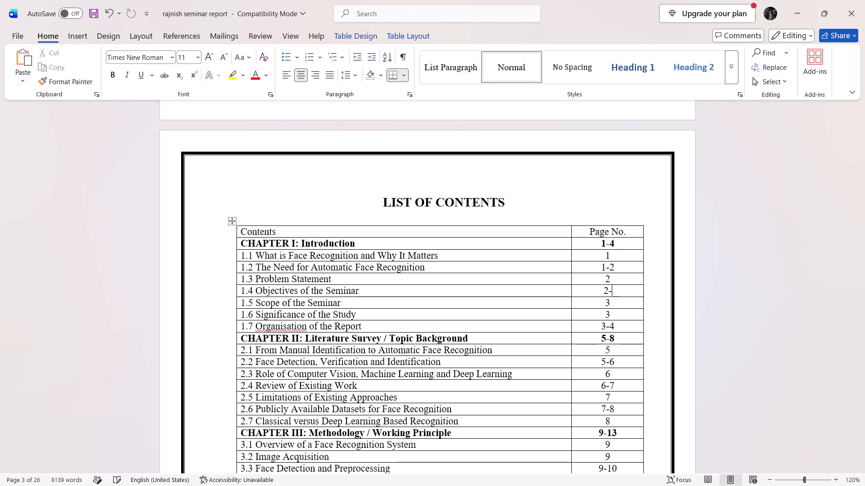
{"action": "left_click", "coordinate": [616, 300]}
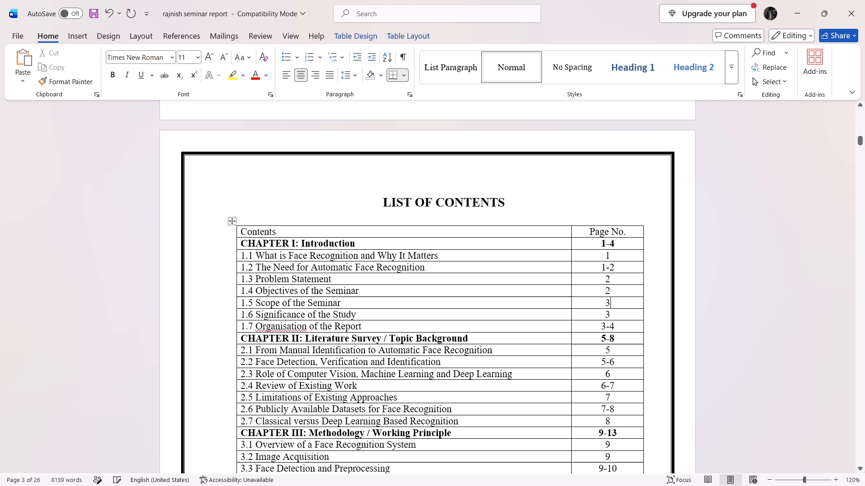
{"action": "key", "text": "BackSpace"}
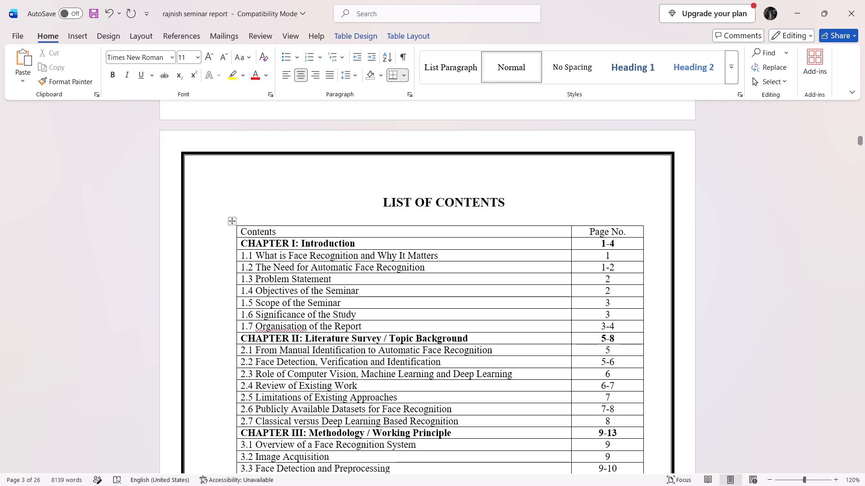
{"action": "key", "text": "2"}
Set the page numbers of 1.4 Objectives of the Seminar and 1.5 Scope of the Seminar to 3.
{"action": "key", "text": "Down"}
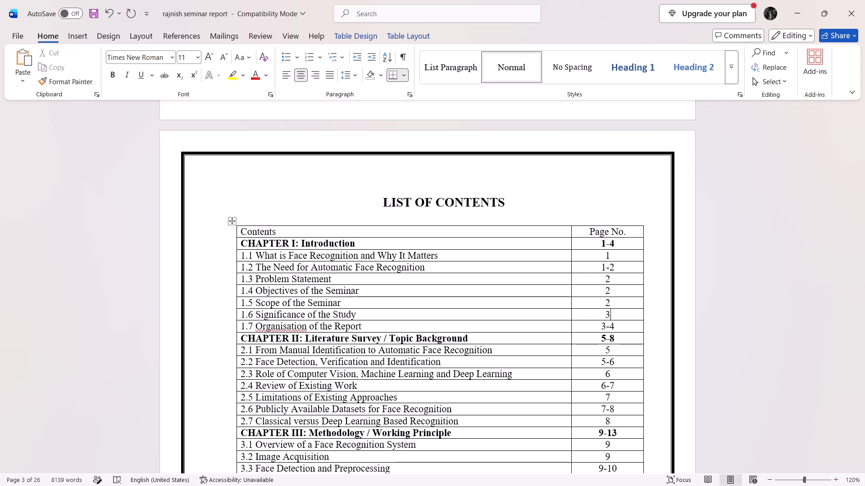
{"action": "key", "text": "Up"}
{"action": "key", "text": "Up"}
{"action": "key", "text": "BackSpace"}
{"action": "key", "text": "3"}
{"action": "key", "text": "Down"}
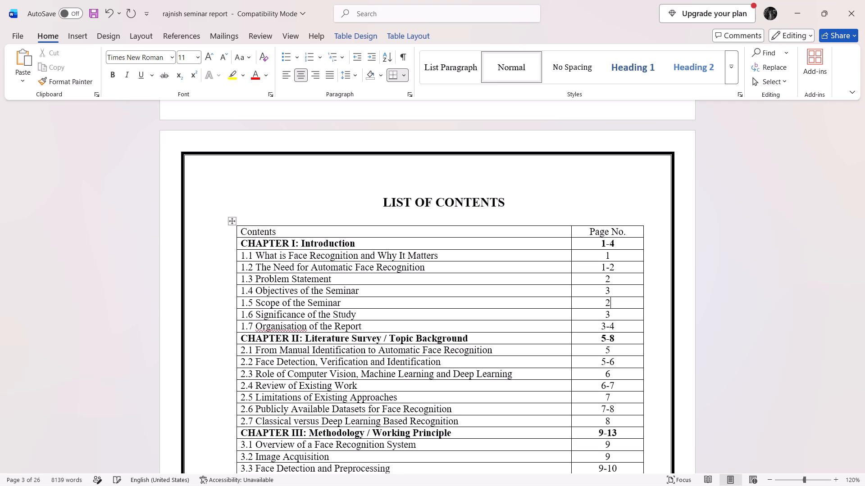
{"action": "key", "text": "BackSpace"}
{"action": "key", "text": "3"}
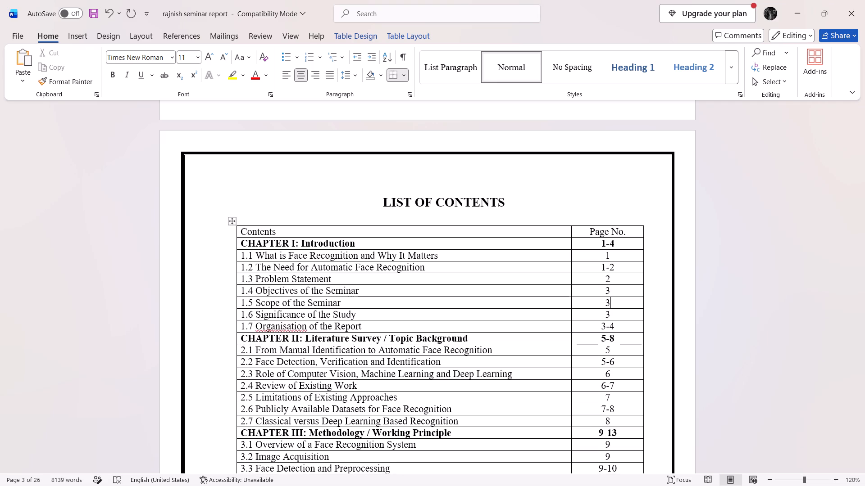
Set the page number of 1.7 Organisation of the Report to 4 in the List of Contents.
{"action": "key", "text": "Down"}
{"action": "key", "text": "Down"}
{"action": "key", "text": "BackSpace"}
{"action": "key", "text": "BackSpace"}
Set the page number of 2.4 Review of Existing Work to 7 in the List of Contents.
{"action": "key", "text": "Down"}
{"action": "key", "text": "Down"}
{"action": "key", "text": "Right"}
{"action": "key", "text": "Down"}
{"action": "key", "text": "Down"}
{"action": "key", "text": "Down"}
{"action": "key", "text": "BackSpace"}
{"action": "key", "text": "BackSpace"}
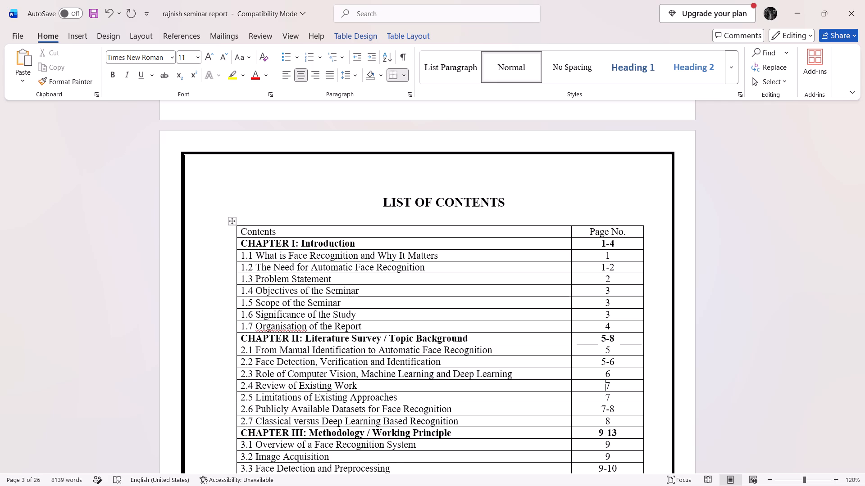
Set the pages of 2.5 Limitations of Existing Approaches to 7-8 and 2.6 Publicly Available Datasets to 8.
{"action": "key", "text": "Down"}
{"action": "key", "text": "Right"}
{"action": "type", "text": "-8"}
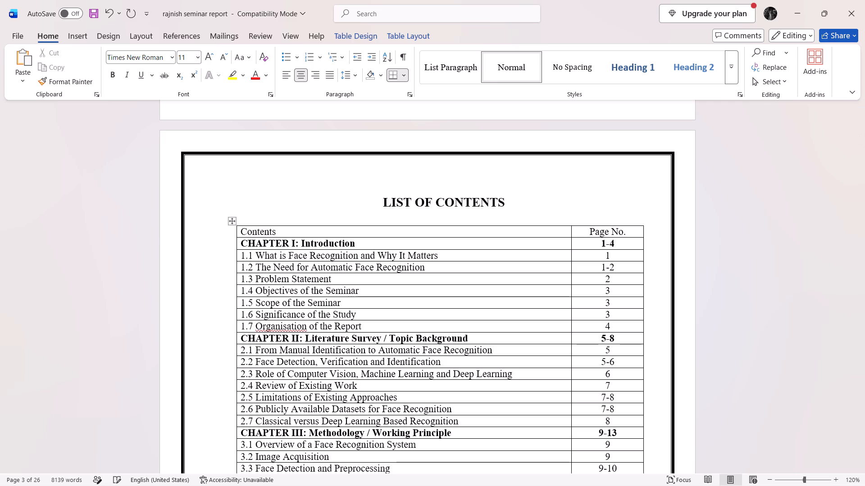
{"action": "key", "text": "Down"}
{"action": "key", "text": "Left"}
{"action": "key", "text": "BackSpace"}
{"action": "key", "text": "BackSpace"}
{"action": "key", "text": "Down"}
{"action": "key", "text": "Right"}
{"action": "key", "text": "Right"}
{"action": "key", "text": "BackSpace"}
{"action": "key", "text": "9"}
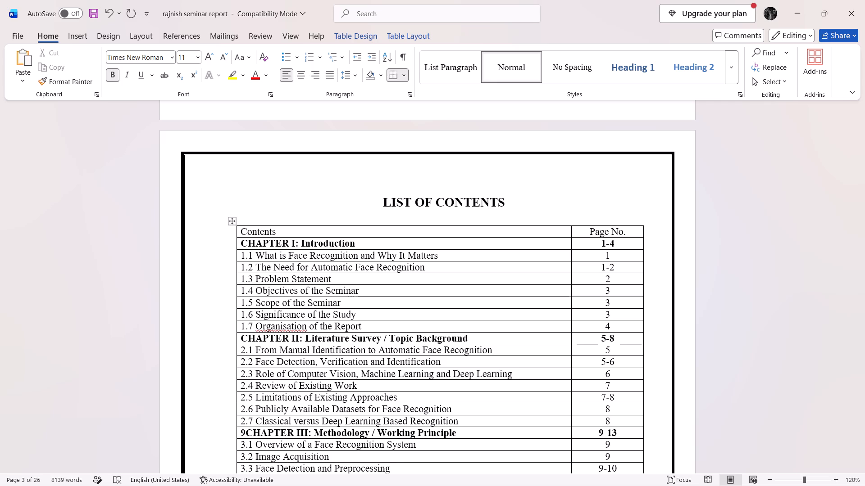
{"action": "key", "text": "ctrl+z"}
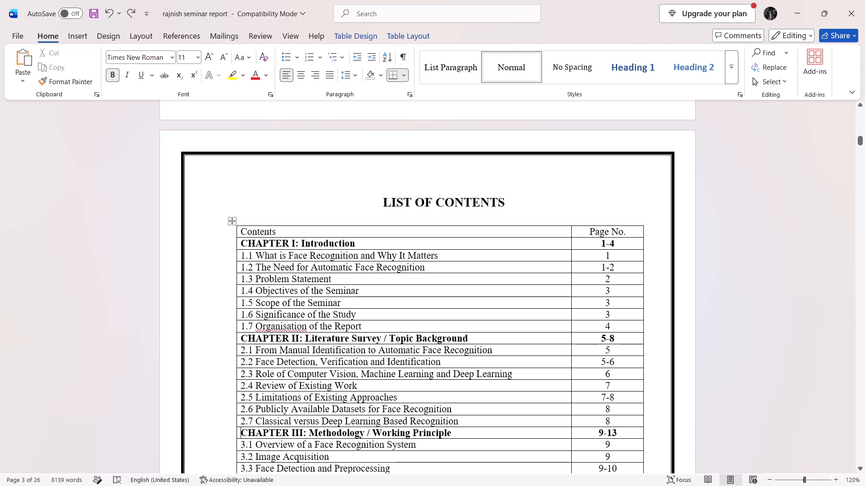
Set the page range of 2.7 Classical versus Deep Learning Based Recognition to 8-9 and CHAPTER II's range to 5-9.
{"action": "left_click", "coordinate": [612, 423]}
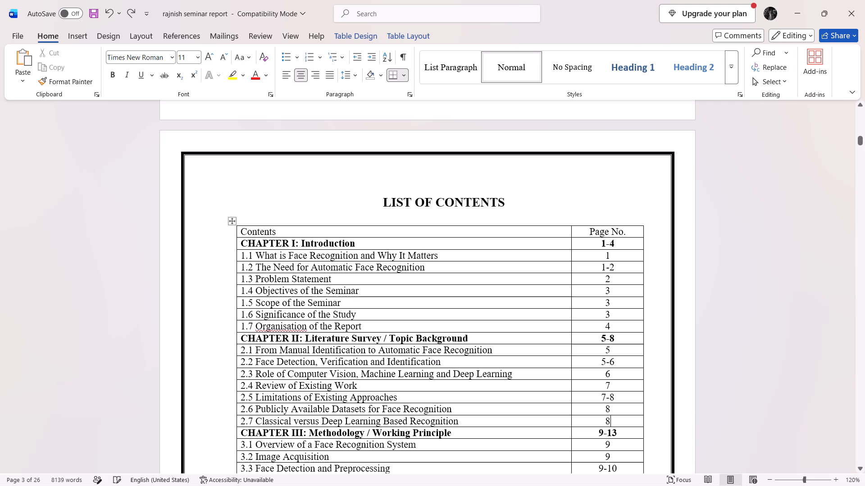
{"action": "type", "text": "-9"}
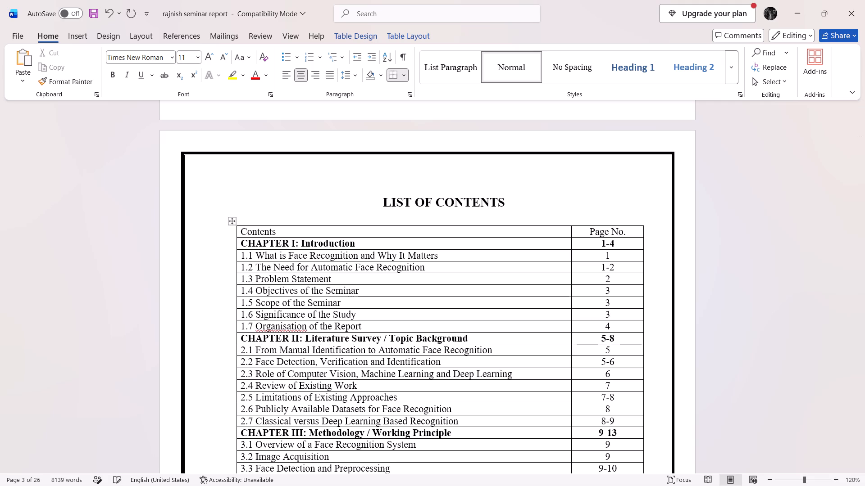
{"action": "left_click", "coordinate": [626, 338]}
{"action": "key", "text": "BackSpace"}
{"action": "key", "text": "9"}
Look through the page numbers of the Chapter III and Chapter IV entries in the List of Contents.
{"action": "key", "text": "Down"}
{"action": "key", "text": "Down"}
{"action": "key", "text": "Down"}
{"action": "key", "text": "Down"}
{"action": "key", "text": "Down"}
{"action": "key", "text": "Down"}
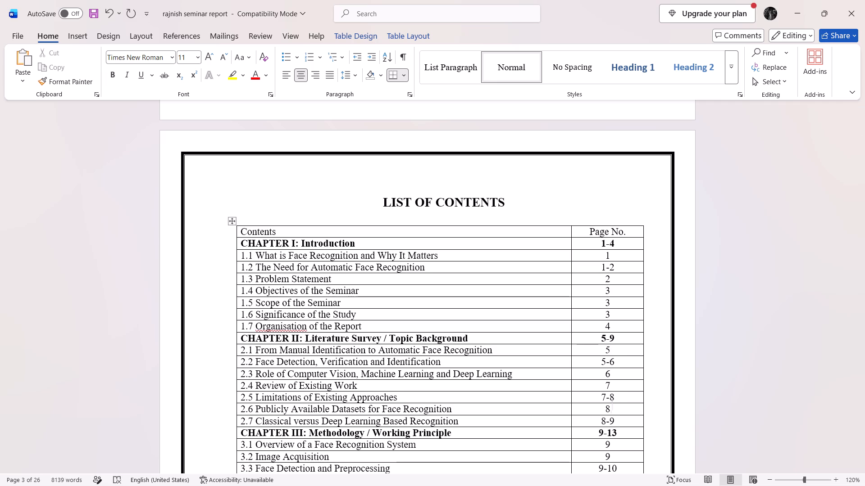
{"action": "key", "text": "Down"}
{"action": "key", "text": "Down"}
{"action": "key", "text": "Down"}
{"action": "key", "text": "Down"}
{"action": "key", "text": "Up"}
{"action": "key", "text": "Down"}
{"action": "key", "text": "Down"}
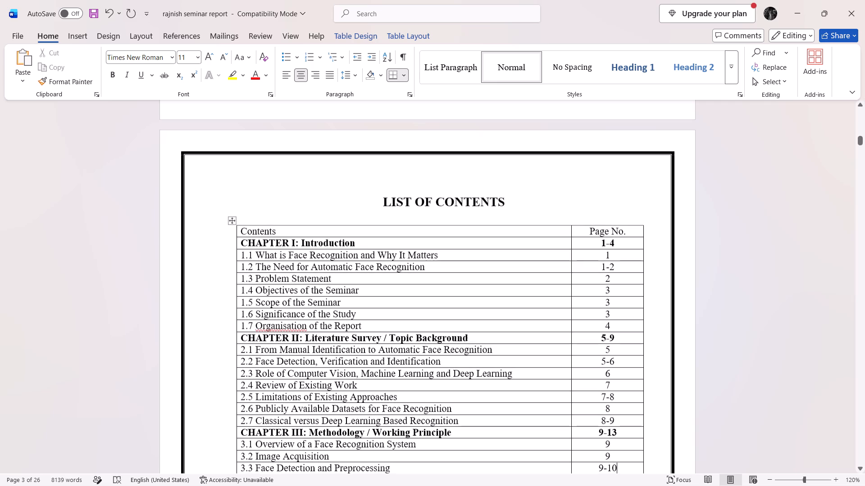
{"action": "key", "text": "Down"}
{"action": "key", "text": "Down"}
{"action": "key", "text": "Down"}
{"action": "key", "text": "Down"}
{"action": "key", "text": "Down"}
{"action": "key", "text": "Down"}
{"action": "key", "text": "Down"}
{"action": "key", "text": "Down"}
{"action": "key", "text": "Down"}
{"action": "key", "text": "Down"}
{"action": "key", "text": "Down"}
{"action": "key", "text": "Down"}
{"action": "key", "text": "Down"}
{"action": "key", "text": "Down"}
{"action": "key", "text": "Down"}
{"action": "key", "text": "Down"}
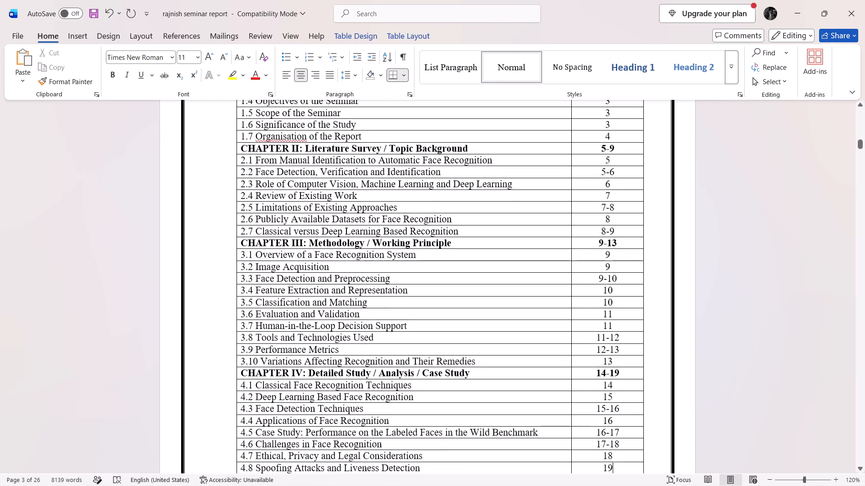
Set the page range of CHAPTER III: Methodology / Working Principle to 10-13 in the List of Contents.
{"action": "key", "text": "Up"}
{"action": "key", "text": "Up"}
{"action": "key", "text": "Up"}
{"action": "key", "text": "Up"}
{"action": "key", "text": "Up"}
{"action": "key", "text": "Up"}
{"action": "key", "text": "Up"}
{"action": "key", "text": "Up"}
{"action": "key", "text": "Up"}
{"action": "key", "text": "Up"}
{"action": "key", "text": "Up"}
{"action": "key", "text": "Up"}
{"action": "key", "text": "Up"}
{"action": "key", "text": "Up"}
{"action": "key", "text": "Up"}
{"action": "key", "text": "Up"}
{"action": "key", "text": "Up"}
{"action": "key", "text": "Up"}
{"action": "key", "text": "Up"}
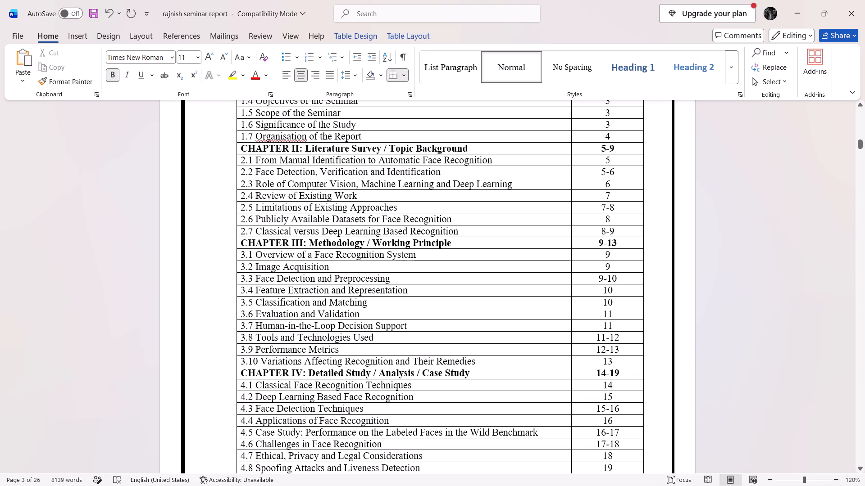
{"action": "key", "text": "Left"}
{"action": "key", "text": "Left"}
{"action": "key", "text": "Left"}
{"action": "key", "text": "BackSpace"}
{"action": "type", "text": "10"}
Set the page numbers of 3.1 Overview of a Face Recognition System and 3.2 Image Acquisition to 10.
{"action": "key", "text": "Down"}
{"action": "key", "text": "Right"}
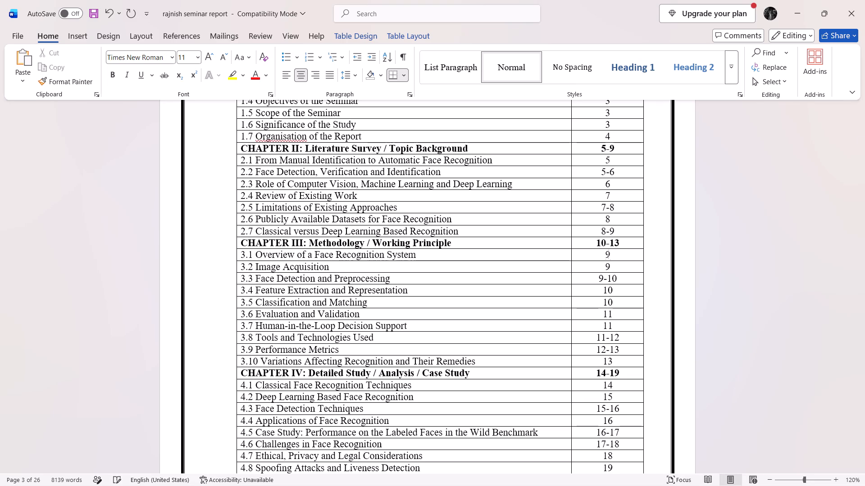
{"action": "key", "text": "BackSpace"}
{"action": "type", "text": "10"}
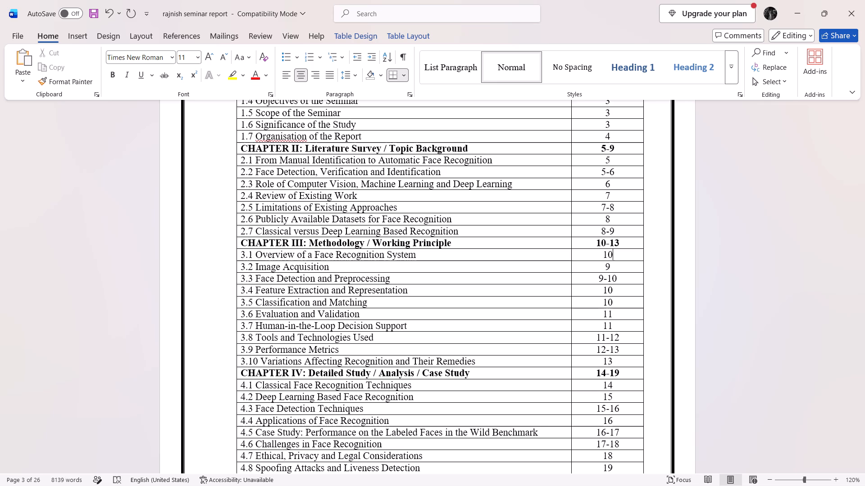
{"action": "key", "text": "Down"}
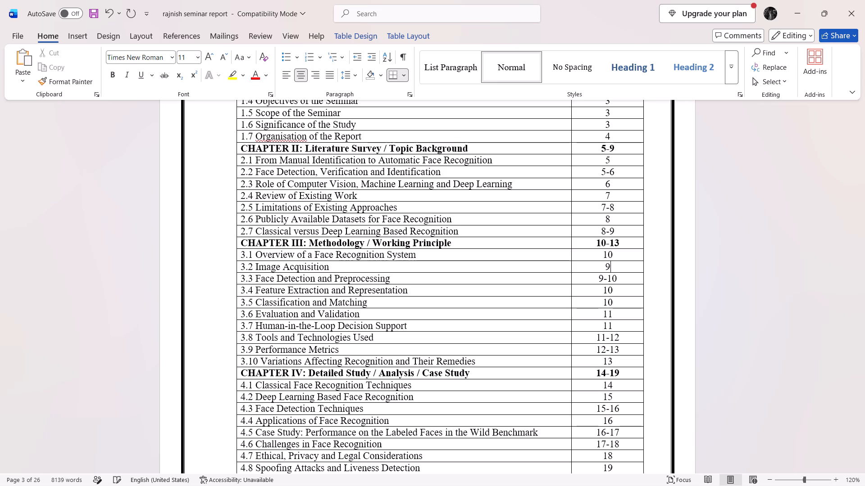
{"action": "key", "text": "BackSpace"}
{"action": "type", "text": "10"}
Set the page range of 3.3 Face Detection and Preprocessing to 10-11 in the List of Contents.
{"action": "key", "text": "Down"}
{"action": "key", "text": "Down"}
{"action": "key", "text": "Up"}
{"action": "key", "text": "Left"}
{"action": "key", "text": "BackSpace"}
{"action": "key", "text": "BackSpace"}
{"action": "key", "text": "Right"}
{"action": "key", "text": "Right"}
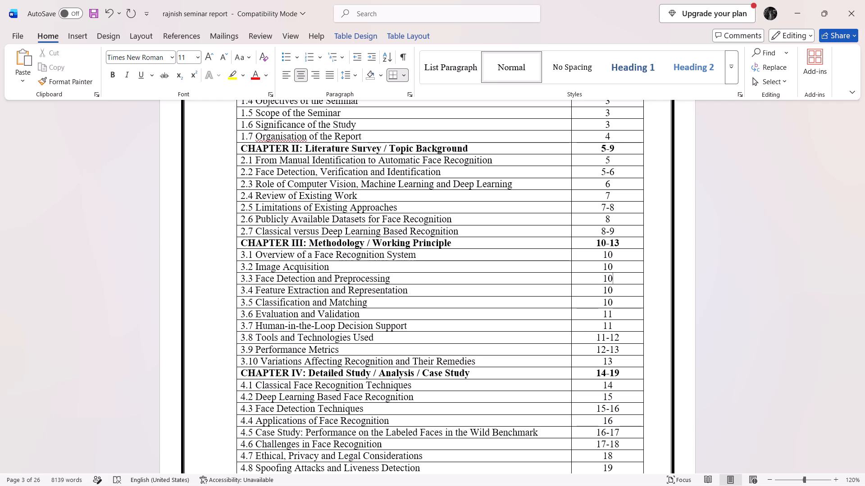
{"action": "type", "text": "-11"}
{"action": "key", "text": "Down"}
Reduce the page entry of 1.2 The Need for Automatic Face Recognition to the single page 1.
{"action": "scroll", "coordinate": [626, 338], "scroll_direction": "up", "scroll_amount": 2}
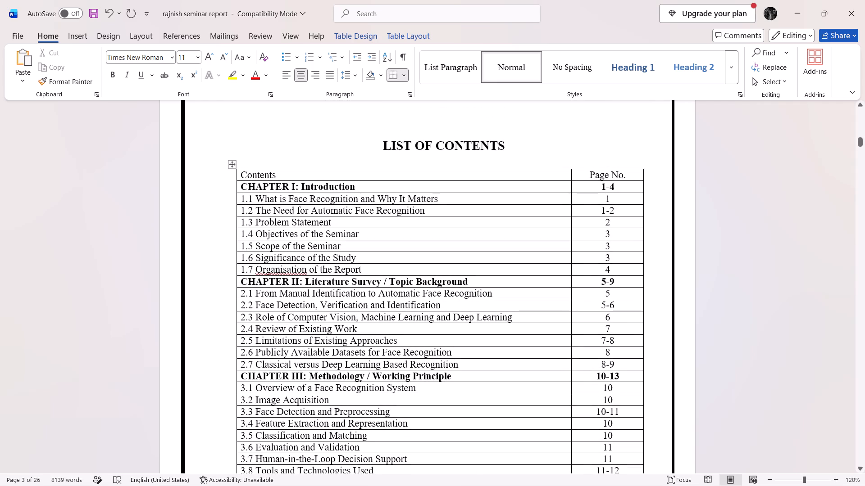
{"action": "left_click", "coordinate": [621, 211]}
{"action": "key", "text": "BackSpace"}
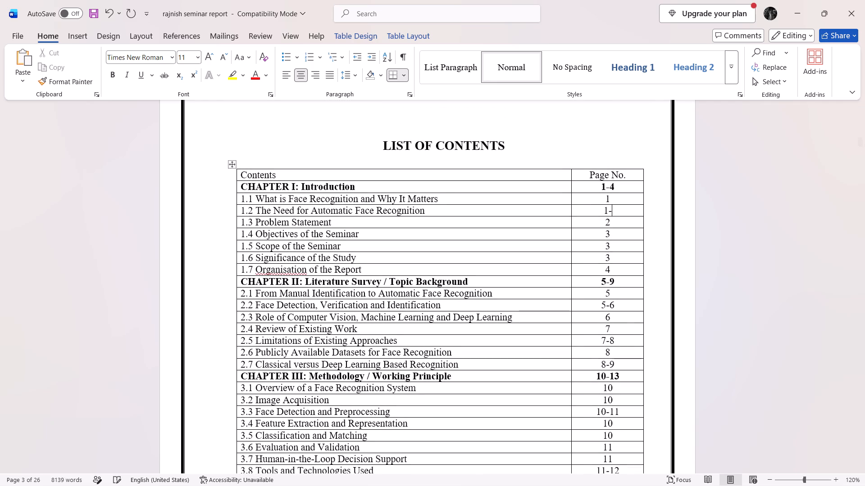
{"action": "key", "text": "BackSpace"}
Reduce the page entry of 2.2 Face Detection, Verification and Identification to the single page 5.
{"action": "key", "text": "Down"}
{"action": "key", "text": "Down"}
{"action": "key", "text": "Down"}
{"action": "key", "text": "Down"}
{"action": "key", "text": "Down"}
{"action": "key", "text": "Down"}
{"action": "key", "text": "Down"}
{"action": "key", "text": "Down"}
{"action": "key", "text": "Right"}
{"action": "key", "text": "BackSpace"}
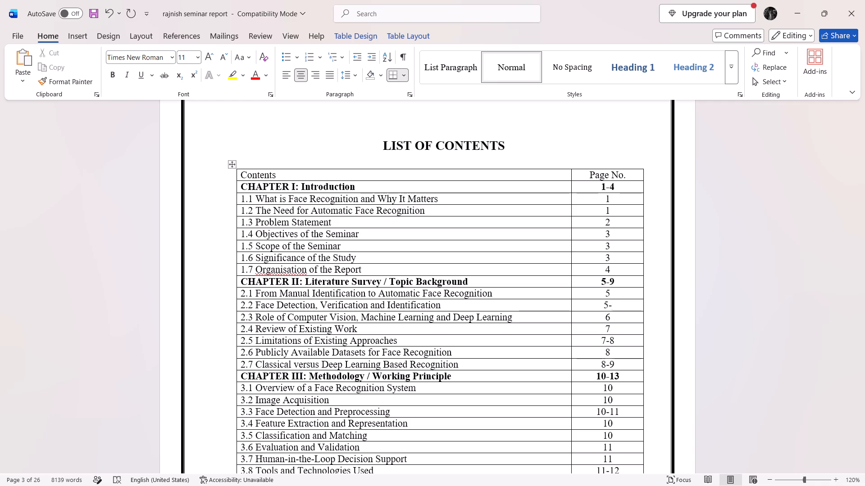
{"action": "key", "text": "BackSpace"}
Reduce the page entries of 2.5 Limitations of Existing Approaches to 7 and 2.7 Classical versus Deep Learning Based Recognition to 8.
{"action": "key", "text": "Down"}
{"action": "key", "text": "Down"}
{"action": "key", "text": "Down"}
{"action": "key", "text": "Right"}
{"action": "key", "text": "BackSpace"}
{"action": "key", "text": "BackSpace"}
{"action": "key", "text": "Down"}
{"action": "key", "text": "Down"}
{"action": "key", "text": "Right"}
{"action": "key", "text": "BackSpace"}
{"action": "key", "text": "BackSpace"}
Reduce the page entry of 3.3 Face Detection and Preprocessing to the single page 10.
{"action": "key", "text": "Down"}
{"action": "key", "text": "Down"}
{"action": "key", "text": "Down"}
{"action": "key", "text": "Down"}
{"action": "key", "text": "Right"}
{"action": "key", "text": "Right"}
{"action": "key", "text": "BackSpace"}
{"action": "key", "text": "BackSpace"}
{"action": "key", "text": "BackSpace"}
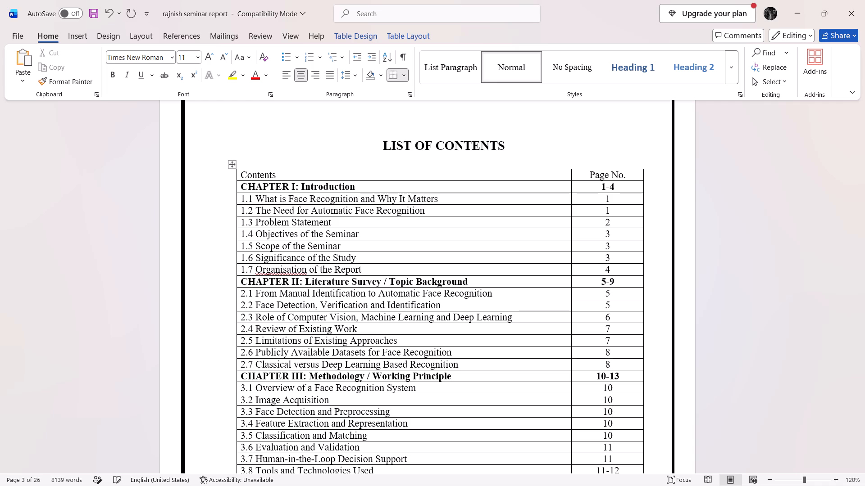
Check the page numbers of the remaining Chapter III entries and the start of Chapter IV in the List of Contents.
{"action": "key", "text": "Down"}
{"action": "key", "text": "Down"}
{"action": "key", "text": "Down"}
{"action": "key", "text": "Down"}
{"action": "key", "text": "Down"}
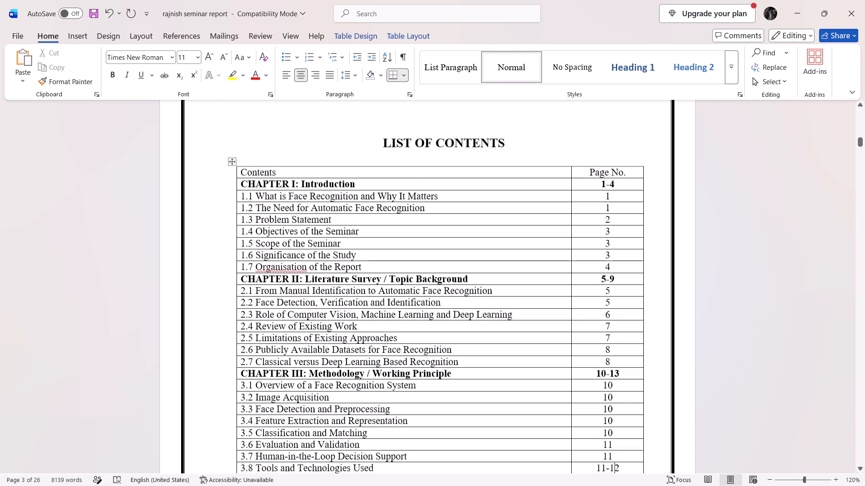
{"action": "key", "text": "Down"}
{"action": "key", "text": "Down"}
{"action": "key", "text": "Down"}
{"action": "key", "text": "Down"}
{"action": "key", "text": "Down"}
{"action": "key", "text": "Up"}
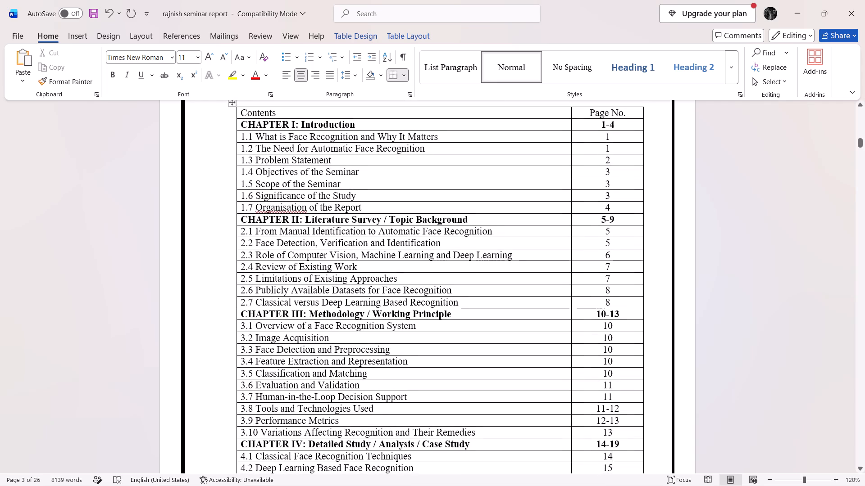
{"action": "key", "text": "Up"}
{"action": "key", "text": "Up"}
{"action": "key", "text": "Up"}
{"action": "key", "text": "Up"}
{"action": "key", "text": "Right"}
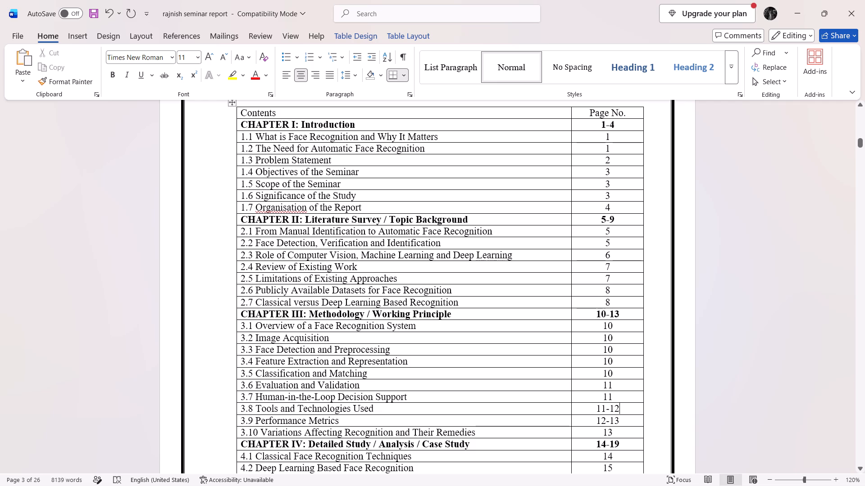
Set the page numbers of 3.4 Feature Extraction and Representation and 3.5 Classification and Matching to 11.
{"action": "left_click", "coordinate": [619, 360]}
{"action": "key", "text": "BackSpace"}
{"action": "key", "text": "BackSpace"}
{"action": "type", "text": "11"}
{"action": "key", "text": "Down"}
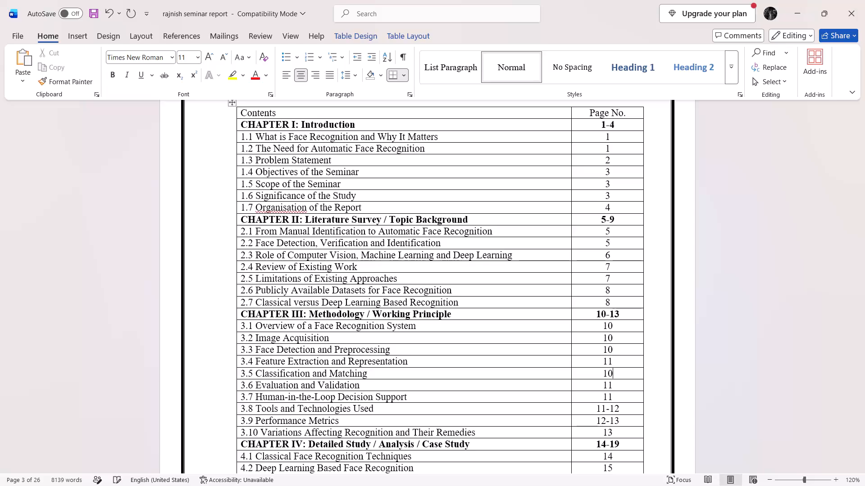
{"action": "key", "text": "BackSpace"}
{"action": "key", "text": "BackSpace"}
{"action": "type", "text": "11"}
Set the page numbers of 3.6 Evaluation and Validation and 3.7 Human-in-the-Loop Decision Support to 12.
{"action": "key", "text": "Down"}
{"action": "key", "text": "BackSpace"}
{"action": "key", "text": "2"}
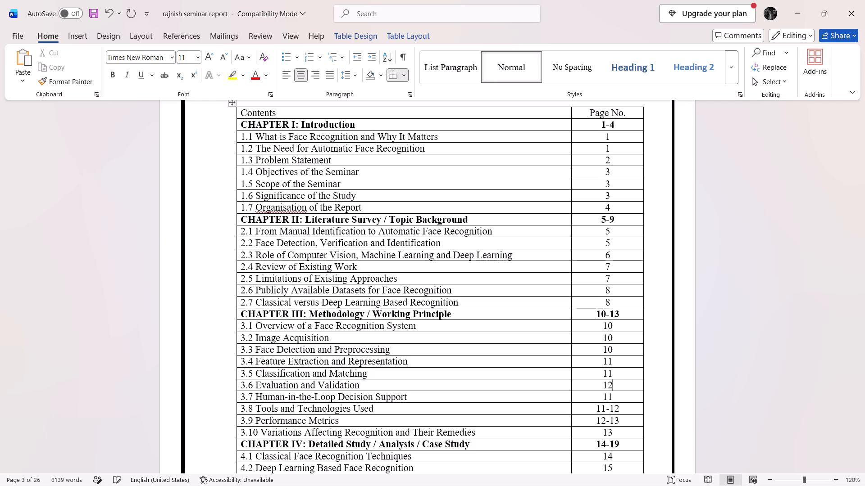
{"action": "key", "text": "Down"}
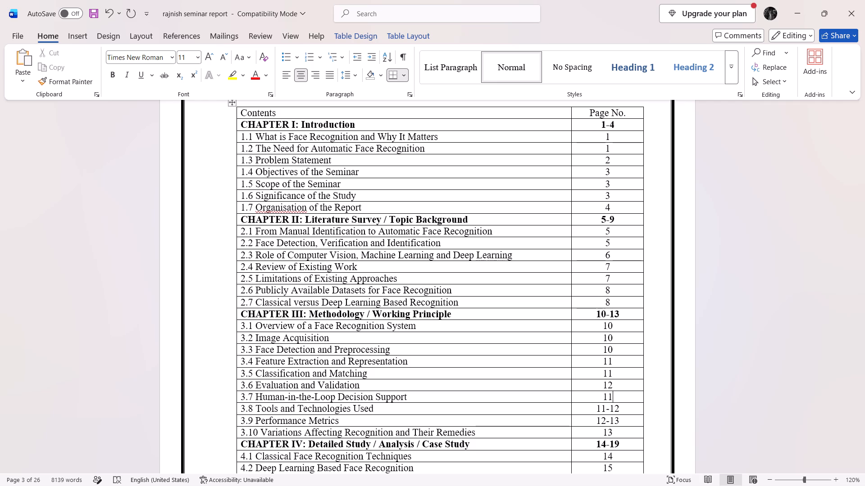
{"action": "key", "text": "BackSpace"}
{"action": "key", "text": "2"}
Set the page number of 3.8 Tools and Technologies Used to the single page 13.
{"action": "key", "text": "Down"}
{"action": "key", "text": "Right"}
{"action": "key", "text": "BackSpace"}
{"action": "key", "text": "BackSpace"}
{"action": "key", "text": "BackSpace"}
{"action": "key", "text": "BackSpace"}
{"action": "key", "text": "3"}
Set the page numbers of 3.9 Performance Metrics to 14 and 3.10 Variations Affecting Recognition and Their Remedies to 15.
{"action": "key", "text": "Down"}
{"action": "key", "text": "Left"}
{"action": "key", "text": "BackSpace"}
{"action": "key", "text": "BackSpace"}
{"action": "key", "text": "BackSpace"}
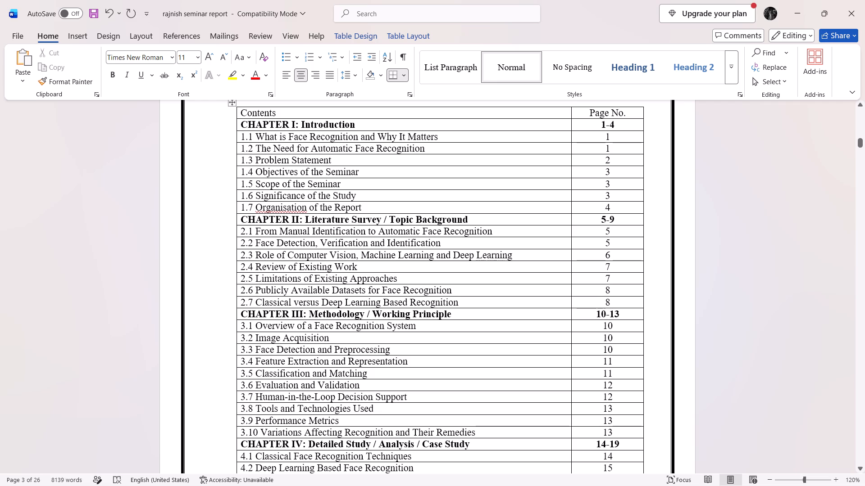
{"action": "key", "text": "Right"}
{"action": "key", "text": "Right"}
{"action": "key", "text": "BackSpace"}
{"action": "key", "text": "4"}
{"action": "key", "text": "Down"}
{"action": "key", "text": "BackSpace"}
{"action": "key", "text": "5"}
Change the page range of the CHAPTER III: Methodology / Working Principle heading to 10-15.
{"action": "key", "text": "Up"}
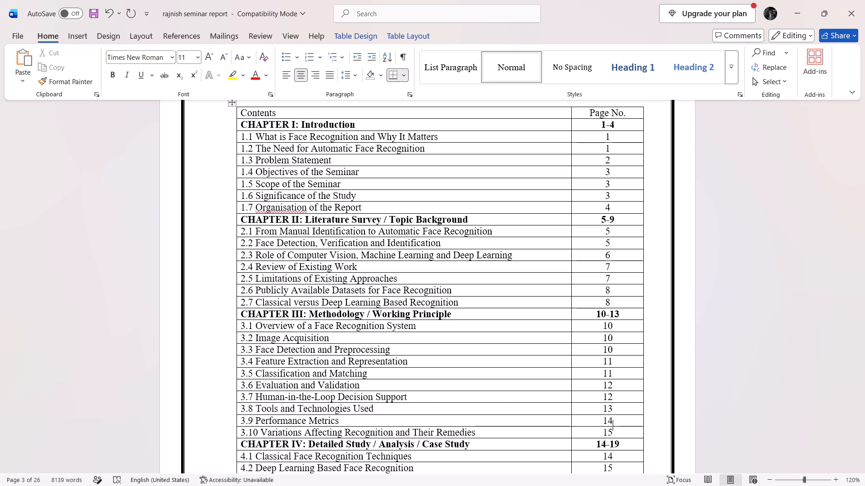
{"action": "key", "text": "Up"}
{"action": "key", "text": "Up"}
{"action": "key", "text": "Up"}
{"action": "key", "text": "Up"}
{"action": "key", "text": "Up"}
{"action": "key", "text": "Up"}
{"action": "key", "text": "Up"}
{"action": "key", "text": "Up"}
{"action": "key", "text": "Up"}
{"action": "key", "text": "Right"}
{"action": "key", "text": "Right"}
{"action": "key", "text": "Left"}
{"action": "key", "text": "BackSpace"}
{"action": "key", "text": "5"}
Change the starting page of the CHAPTER IV: Detailed Study / Analysis / Case Study range to 16.
{"action": "key", "text": "Down"}
{"action": "key", "text": "Down"}
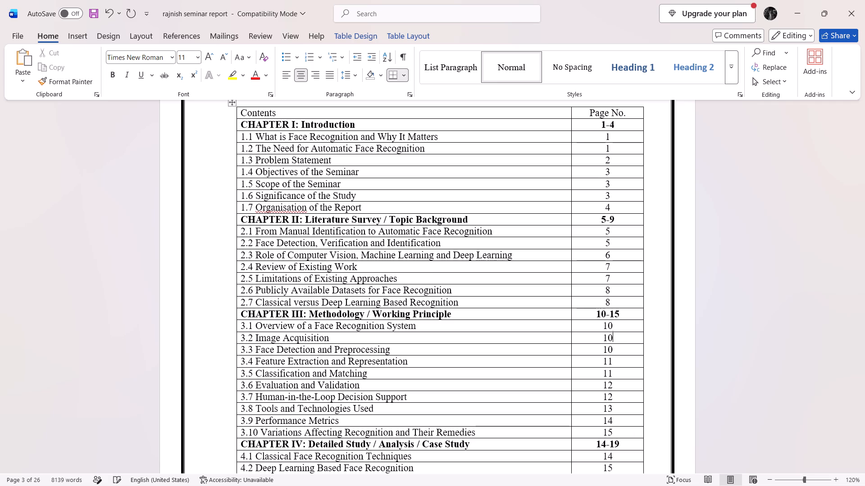
{"action": "key", "text": "Down"}
{"action": "key", "text": "Down"}
{"action": "key", "text": "Down"}
{"action": "key", "text": "Down"}
{"action": "key", "text": "Down"}
{"action": "key", "text": "Down"}
{"action": "key", "text": "Down"}
{"action": "key", "text": "Down"}
{"action": "key", "text": "Down"}
{"action": "key", "text": "Down"}
{"action": "key", "text": "Down"}
{"action": "key", "text": "Down"}
{"action": "key", "text": "Down"}
{"action": "key", "text": "Up"}
{"action": "key", "text": "Up"}
{"action": "key", "text": "Up"}
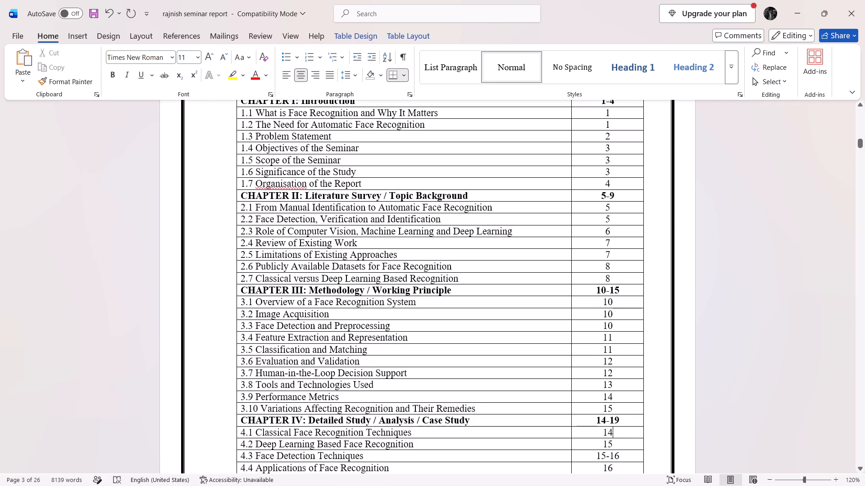
{"action": "key", "text": "Up"}
{"action": "key", "text": "Left"}
{"action": "key", "text": "Left"}
{"action": "key", "text": "Left"}
{"action": "key", "text": "0"}
{"action": "key", "text": "Left"}
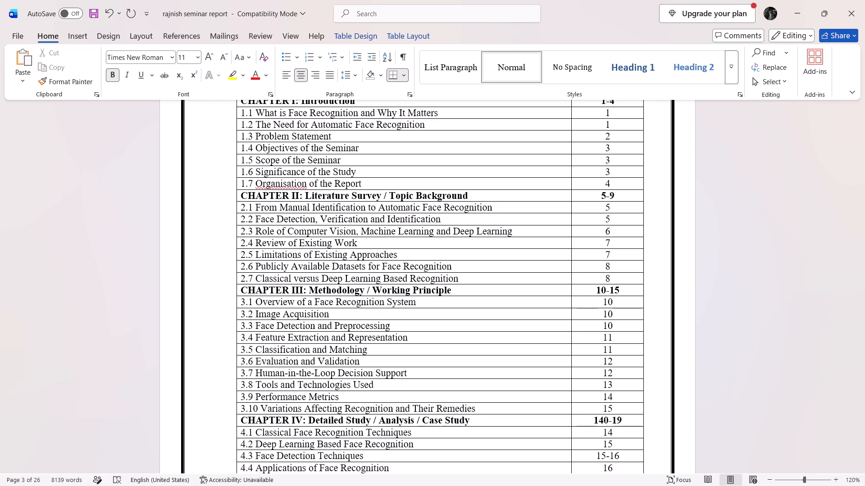
{"action": "key", "text": "Right"}
{"action": "key", "text": "BackSpace"}
{"action": "key", "text": "BackSpace"}
{"action": "key", "text": "6"}
Set the page number of 4.1 Classical Face Recognition Techniques to 16.
{"action": "key", "text": "Down"}
{"action": "key", "text": "Right"}
{"action": "key", "text": "BackSpace"}
{"action": "key", "text": "6"}
Set the page number of 4.2 Deep Learning Based Face Recognition to 17.
{"action": "key", "text": "Down"}
{"action": "key", "text": "BackSpace"}
{"action": "type", "text": "17"}
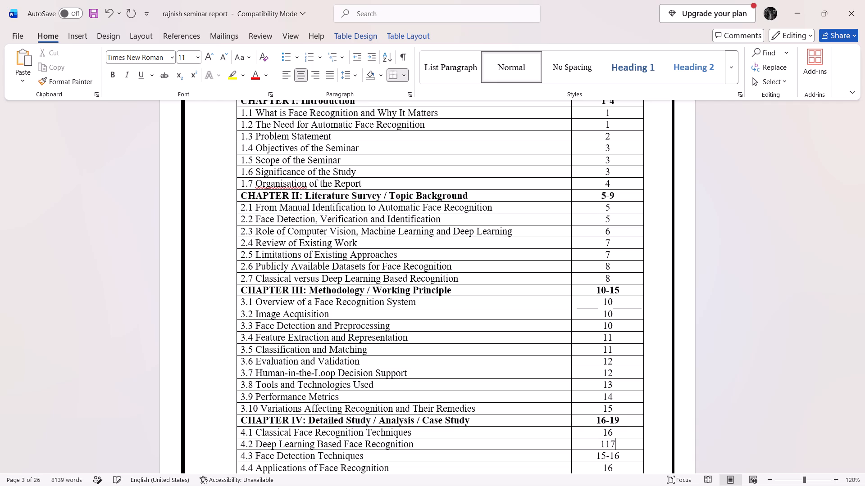
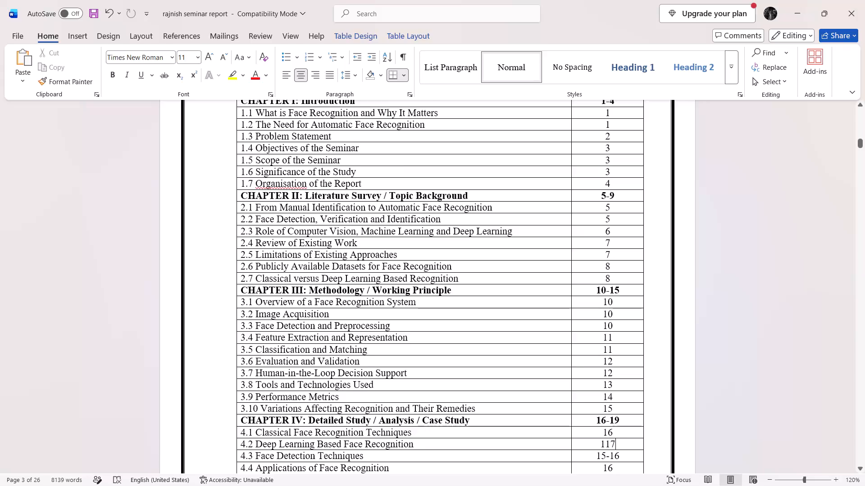
Correct the mistyped page number of 4.2 Deep Learning Based Face Recognition to 17.
{"action": "scroll", "coordinate": [608, 405], "scroll_direction": "down", "scroll_amount": 1}
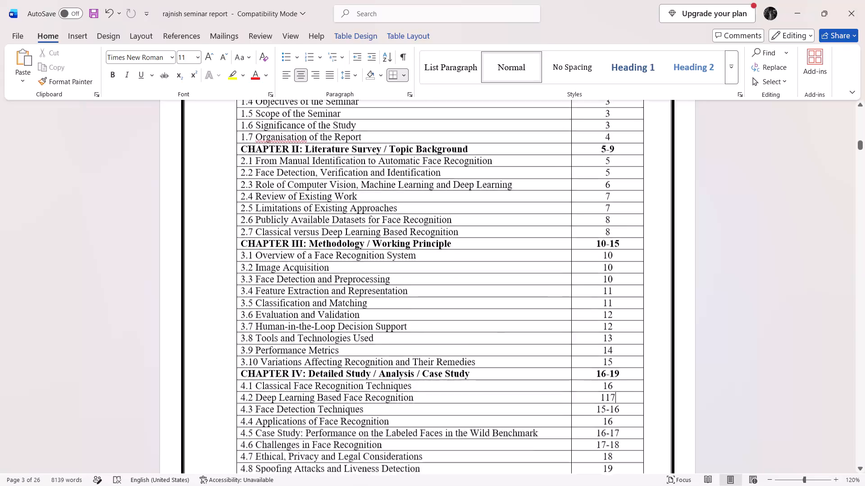
{"action": "scroll", "coordinate": [608, 405], "scroll_direction": "down", "scroll_amount": 1}
{"action": "key", "text": "BackSpace"}
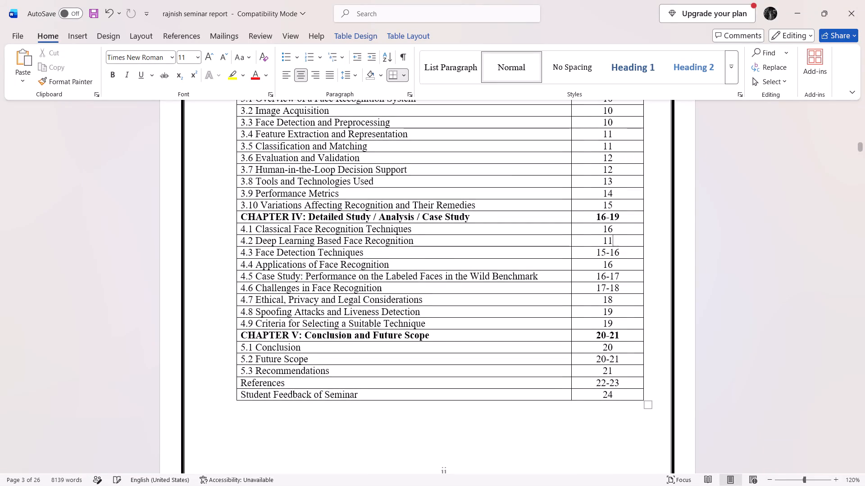
{"action": "key", "text": "BackSpace"}
{"action": "key", "text": "BackSpace"}
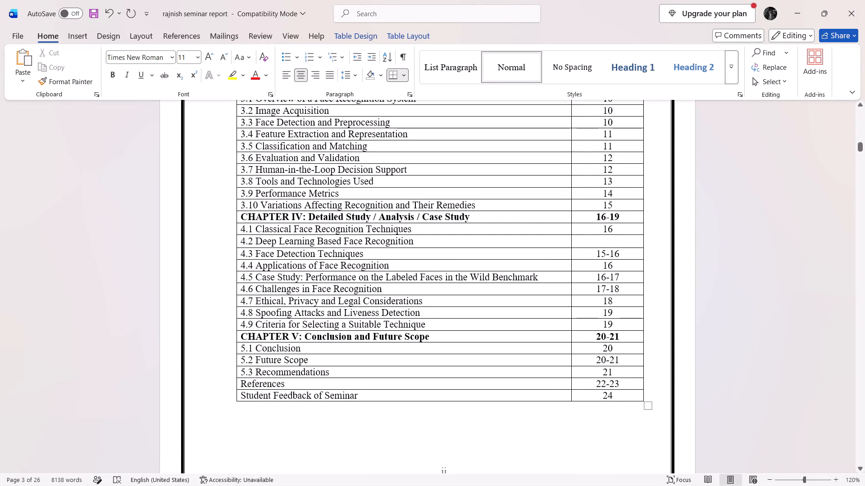
{"action": "type", "text": "17"}
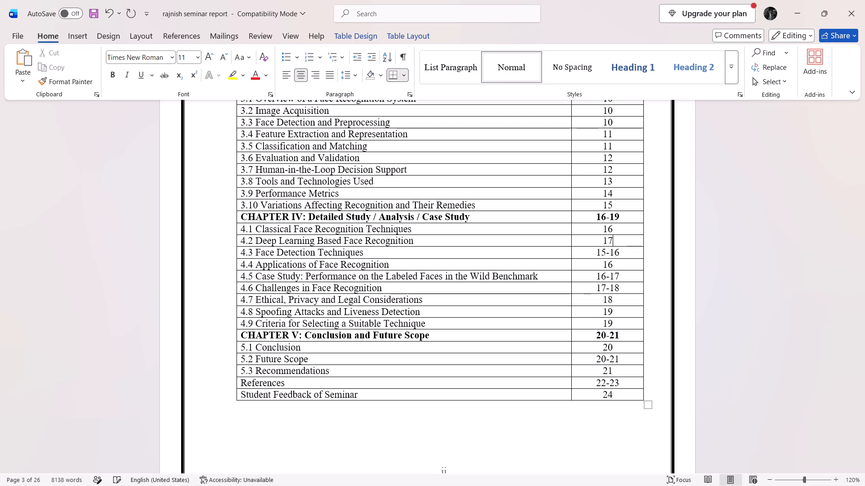
Replace the page range of 4.3 Face Detection Techniques with the single page 17.
{"action": "key", "text": "Down"}
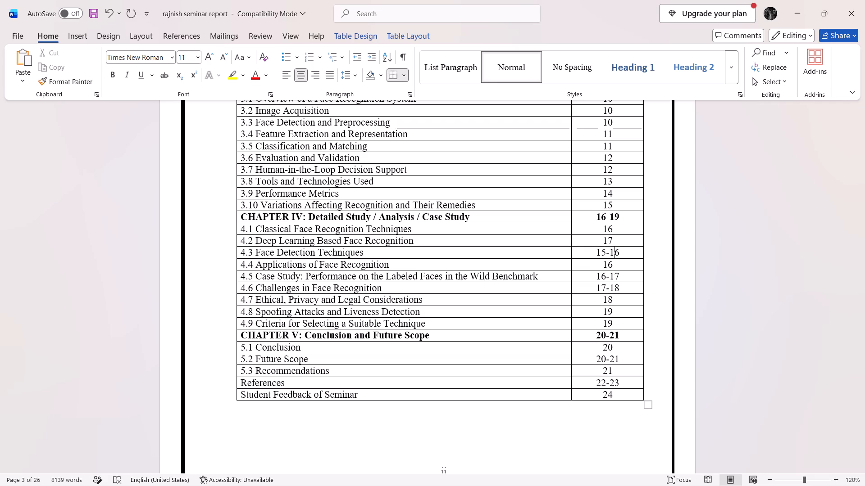
{"action": "key", "text": "Down"}
{"action": "key", "text": "Up"}
{"action": "key", "text": "Right"}
{"action": "key", "text": "BackSpace"}
{"action": "key", "text": "BackSpace"}
{"action": "key", "text": "BackSpace"}
{"action": "key", "text": "BackSpace"}
{"action": "key", "text": "7"}
Set the page number of 4.4 Applications of Face Recognition to 18.
{"action": "key", "text": "Up"}
{"action": "key", "text": "Down"}
{"action": "key", "text": "Down"}
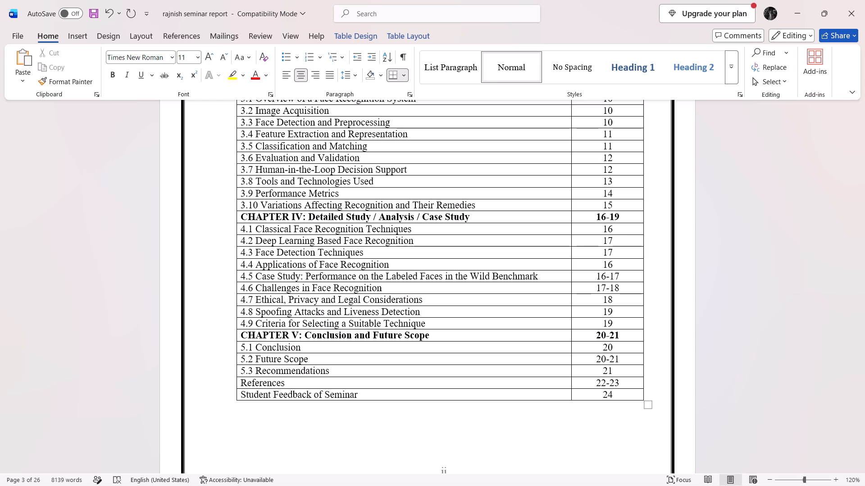
{"action": "key", "text": "BackSpace"}
{"action": "key", "text": "8"}
Replace the page range of 4.5 Case Study: Performance on the Labeled Faces in the Wild Benchmark with page 19.
{"action": "key", "text": "Down"}
{"action": "key", "text": "Right"}
{"action": "key", "text": "BackSpace"}
{"action": "key", "text": "BackSpace"}
{"action": "key", "text": "BackSpace"}
{"action": "key", "text": "BackSpace"}
{"action": "key", "text": "9"}
Replace the page range of 4.6 Challenges in Face Recognition with 20, padded with leading spaces to line up with the column's centred numbers.
{"action": "key", "text": "Down"}
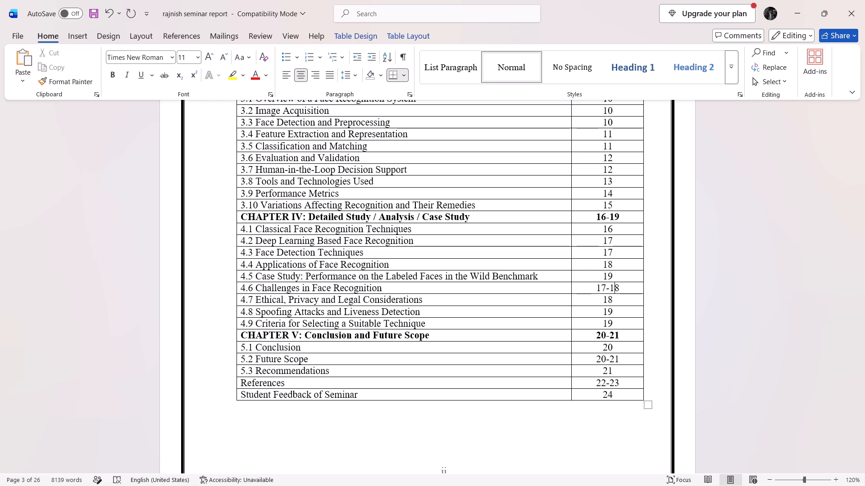
{"action": "key", "text": "Right"}
{"action": "key", "text": "BackSpace"}
{"action": "key", "text": "BackSpace"}
{"action": "key", "text": "BackSpace"}
{"action": "key", "text": "BackSpace"}
{"action": "key", "text": "BackSpace"}
{"action": "key", "text": "BackSpace"}
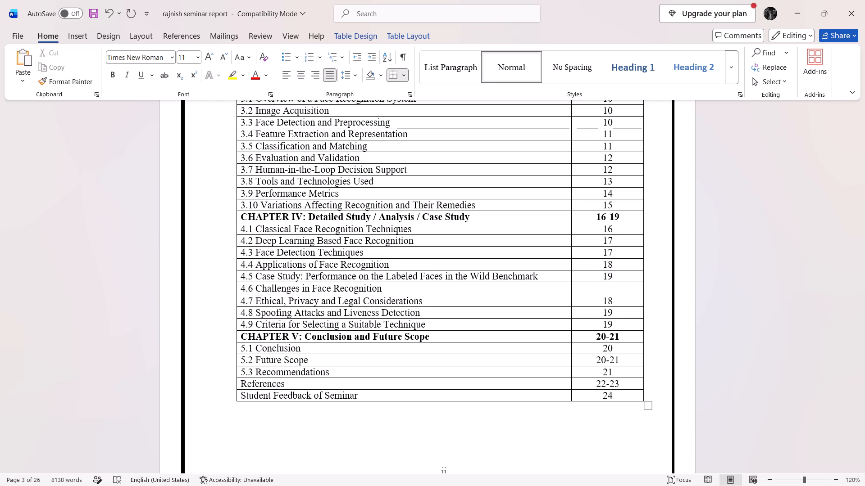
{"action": "key", "text": "Tab"}
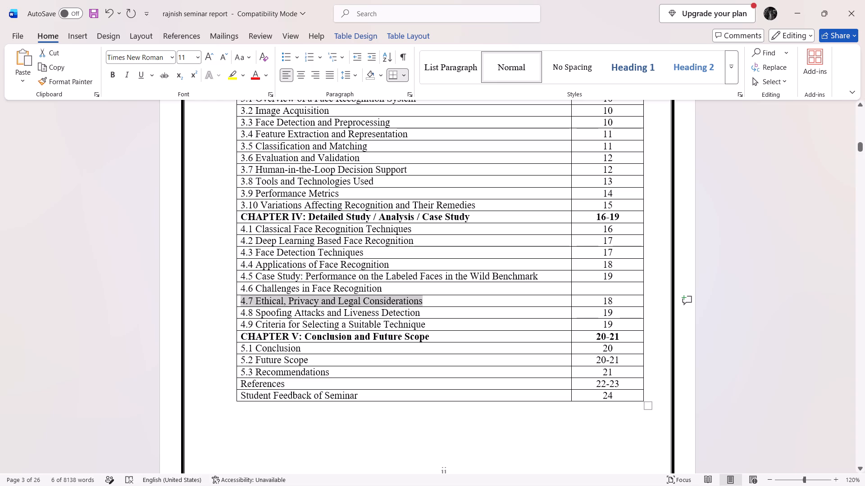
{"action": "left_click", "coordinate": [622, 288]}
{"action": "key", "text": "space"}
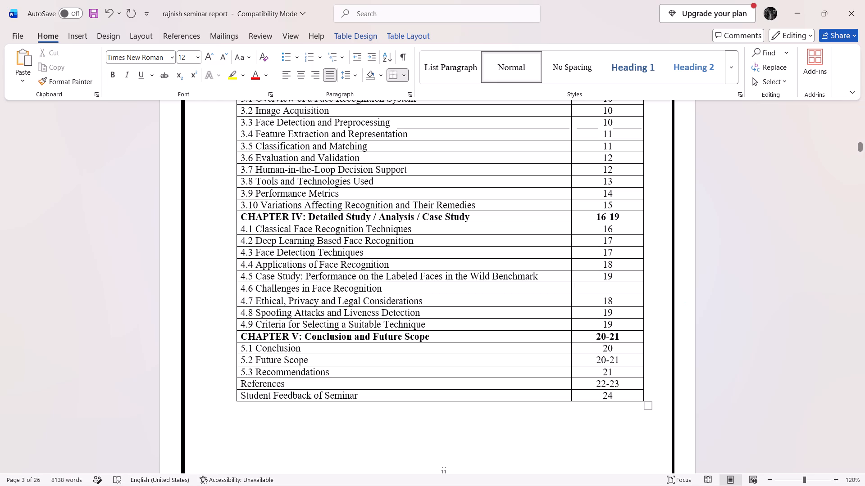
{"action": "key", "text": "space"}
{"action": "key", "text": "space"}
{"action": "key", "text": "space"}
{"action": "key", "text": "space"}
{"action": "key", "text": "space"}
{"action": "key", "text": "space"}
{"action": "key", "text": "space"}
{"action": "key", "text": "space"}
{"action": "key", "text": "space"}
{"action": "key", "text": "space"}
{"action": "type", "text": "20"}
{"action": "key", "text": "Left"}
{"action": "key", "text": "Left"}
{"action": "key", "text": "BackSpace"}
Set the page number of 4.7 Ethical, Privacy and Legal Considerations to 21.
{"action": "key", "text": "Down"}
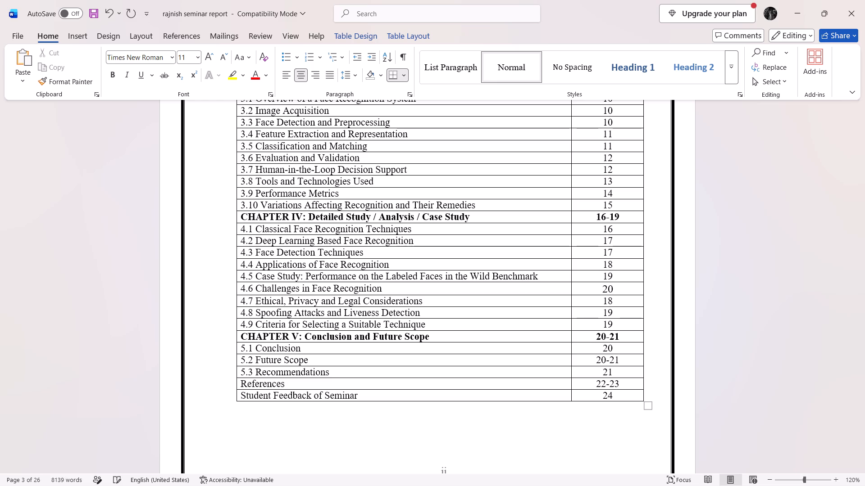
{"action": "key", "text": "Right"}
{"action": "key", "text": "Right"}
{"action": "key", "text": "BackSpace"}
{"action": "key", "text": "BackSpace"}
{"action": "type", "text": "21"}
Set the page number of 4.8 Spoofing Attacks and Liveness Detection to 22.
{"action": "key", "text": "Down"}
{"action": "key", "text": "BackSpace"}
{"action": "key", "text": "BackSpace"}
{"action": "type", "text": "22"}
Set the page number of 4.9 Criteria for Selecting a Suitable Technique to 22.
{"action": "key", "text": "Down"}
{"action": "key", "text": "BackSpace"}
{"action": "key", "text": "BackSpace"}
{"action": "type", "text": "22"}
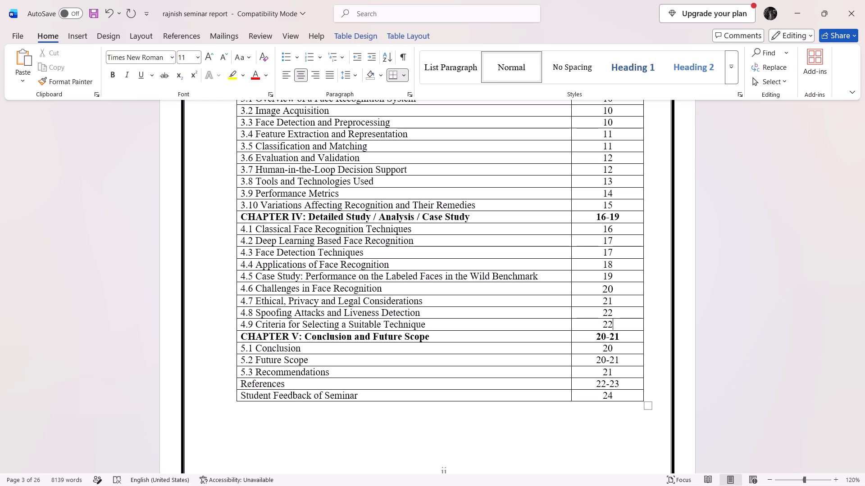
Examine the printed page numbers through the end of the report, including the References and Student Feedback of Seminar pages.
{"action": "scroll", "coordinate": [622, 288], "scroll_direction": "down", "scroll_amount": 17}
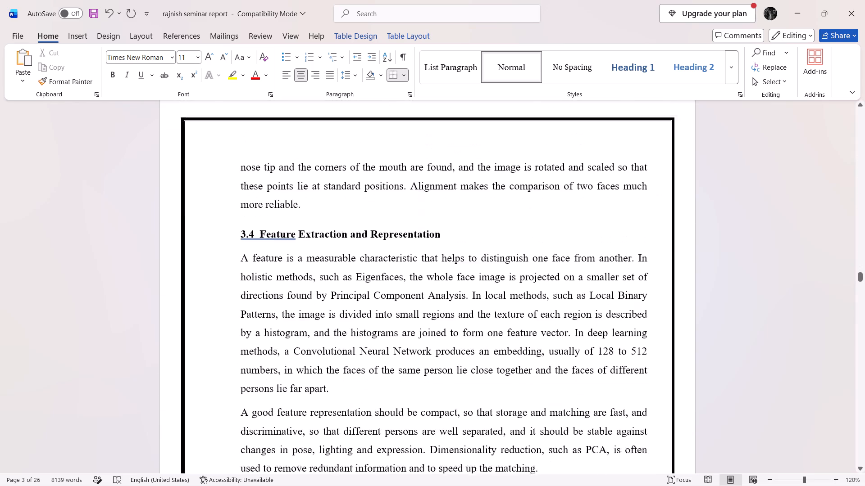
{"action": "scroll", "coordinate": [622, 288], "scroll_direction": "down", "scroll_amount": 14}
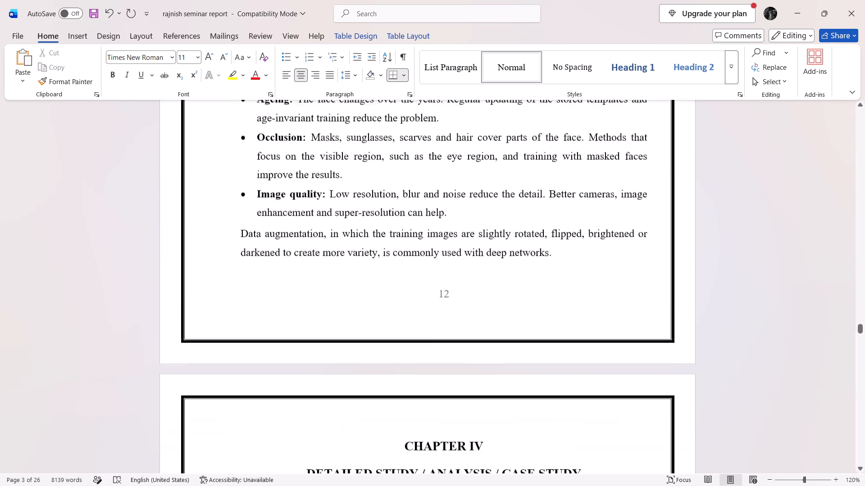
{"action": "scroll", "coordinate": [622, 288], "scroll_direction": "down", "scroll_amount": 12}
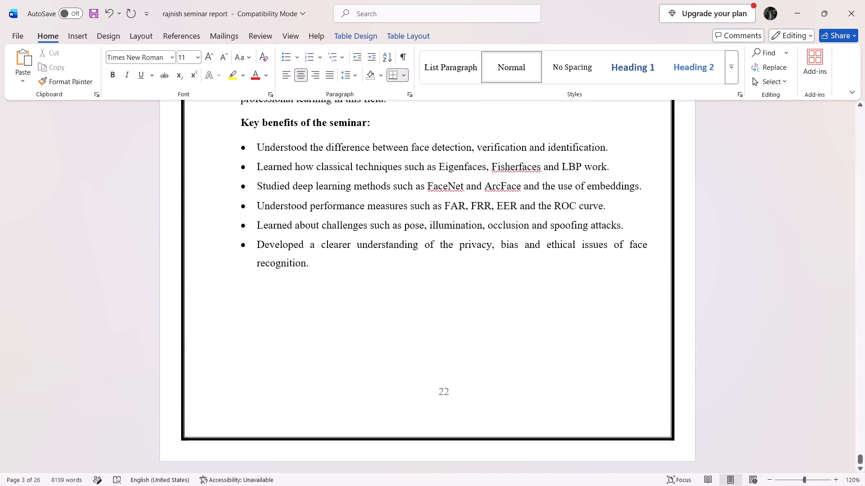
{"action": "scroll", "coordinate": [622, 286], "scroll_direction": "down", "scroll_amount": 6}
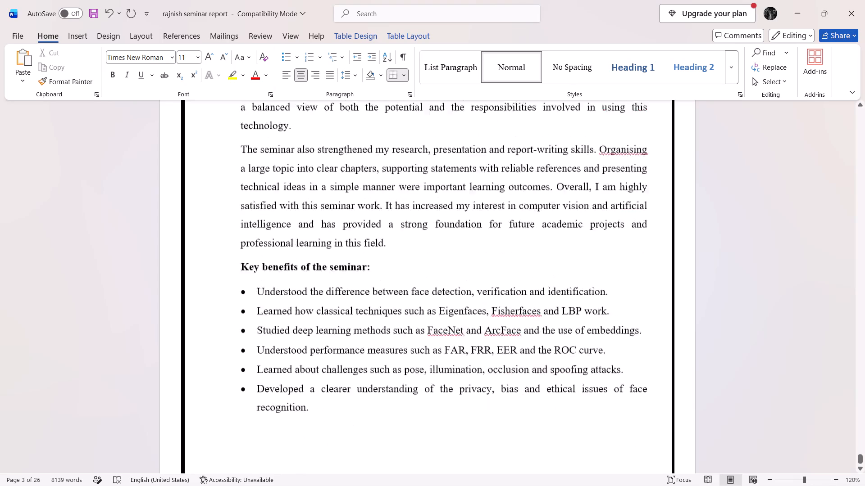
{"action": "scroll", "coordinate": [622, 286], "scroll_direction": "down", "scroll_amount": 2}
{"action": "scroll", "coordinate": [622, 286], "scroll_direction": "up", "scroll_amount": 3}
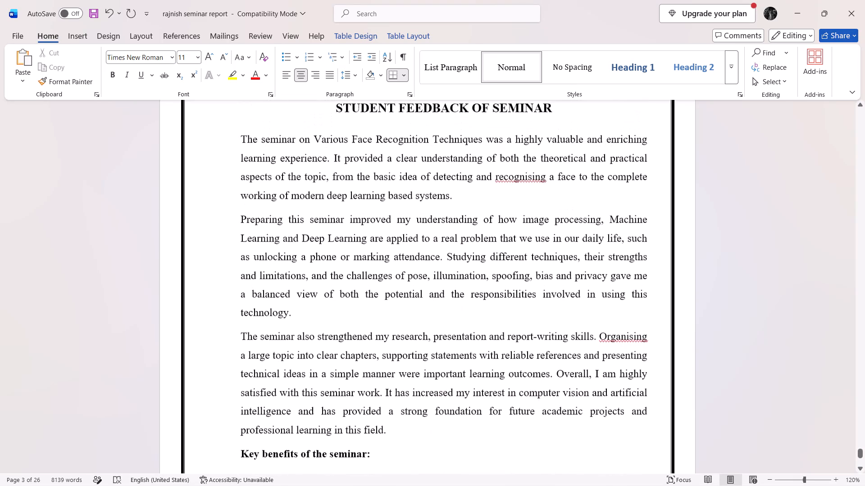
{"action": "scroll", "coordinate": [622, 286], "scroll_direction": "up", "scroll_amount": 4}
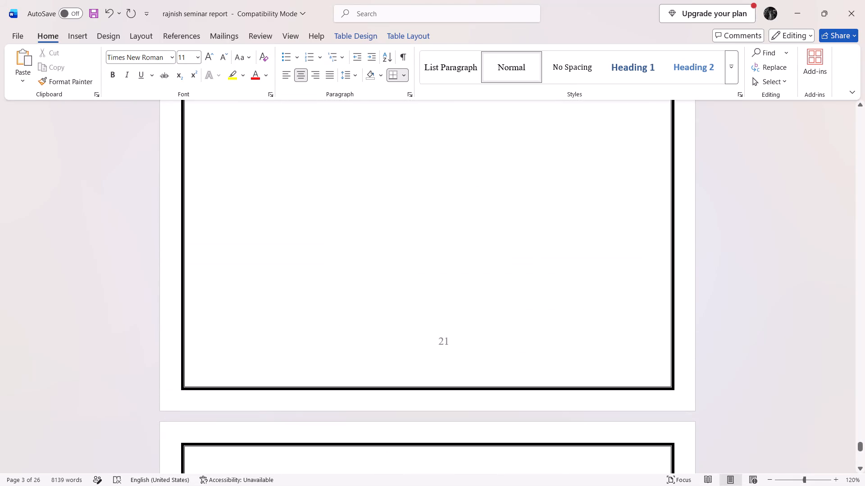
{"action": "scroll", "coordinate": [622, 286], "scroll_direction": "up", "scroll_amount": 4}
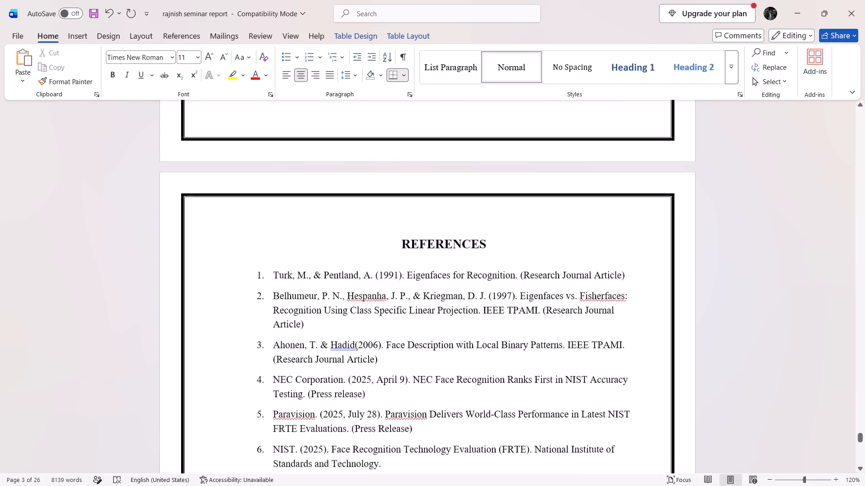
Examine the printed page numbers of the Chapter IV pages around 4.3 Face Detection Techniques and 4.4 Applications of Face Recognition.
{"action": "scroll", "coordinate": [622, 286], "scroll_direction": "up", "scroll_amount": 1}
{"action": "scroll", "coordinate": [622, 286], "scroll_direction": "down", "scroll_amount": 1}
{"action": "scroll", "coordinate": [622, 286], "scroll_direction": "up", "scroll_amount": 1}
{"action": "scroll", "coordinate": [622, 286], "scroll_direction": "down", "scroll_amount": 1}
{"action": "scroll", "coordinate": [622, 286], "scroll_direction": "up", "scroll_amount": 7}
{"action": "scroll", "coordinate": [622, 286], "scroll_direction": "down", "scroll_amount": 1}
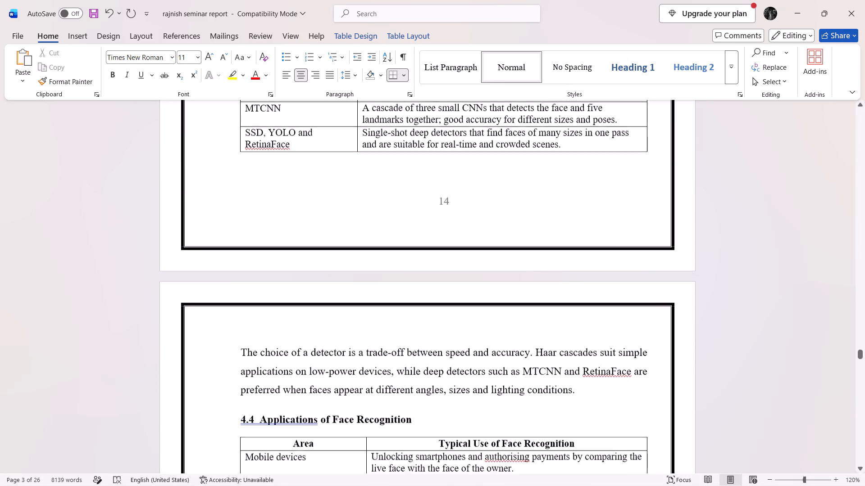
{"action": "scroll", "coordinate": [622, 286], "scroll_direction": "down", "scroll_amount": 1}
{"action": "scroll", "coordinate": [622, 286], "scroll_direction": "up", "scroll_amount": 3}
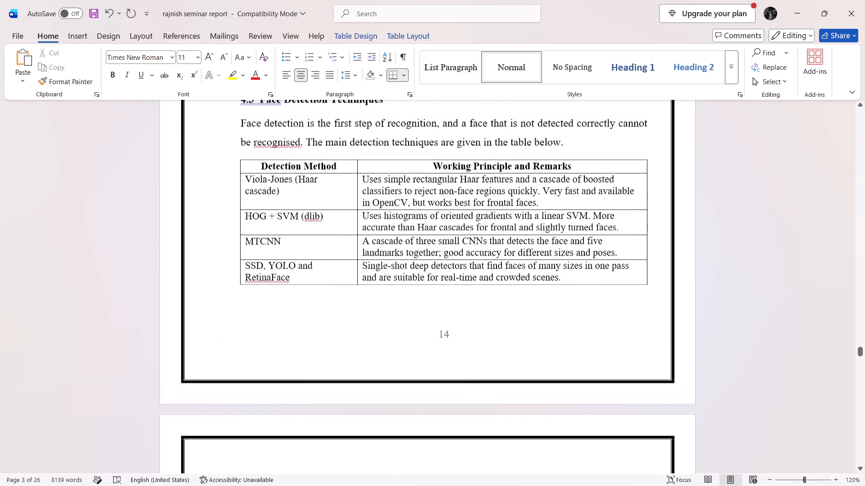
{"action": "scroll", "coordinate": [622, 286], "scroll_direction": "up", "scroll_amount": 1}
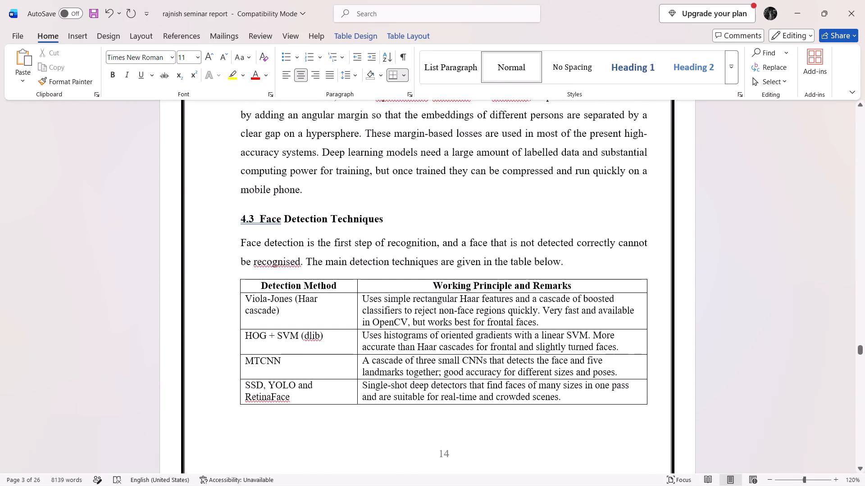
Review the page numbers in the List of Contents table from Chapter I through the Chapter V and References rows.
{"action": "scroll", "coordinate": [622, 286], "scroll_direction": "up", "scroll_amount": 20}
{"action": "scroll", "coordinate": [622, 286], "scroll_direction": "up", "scroll_amount": 10}
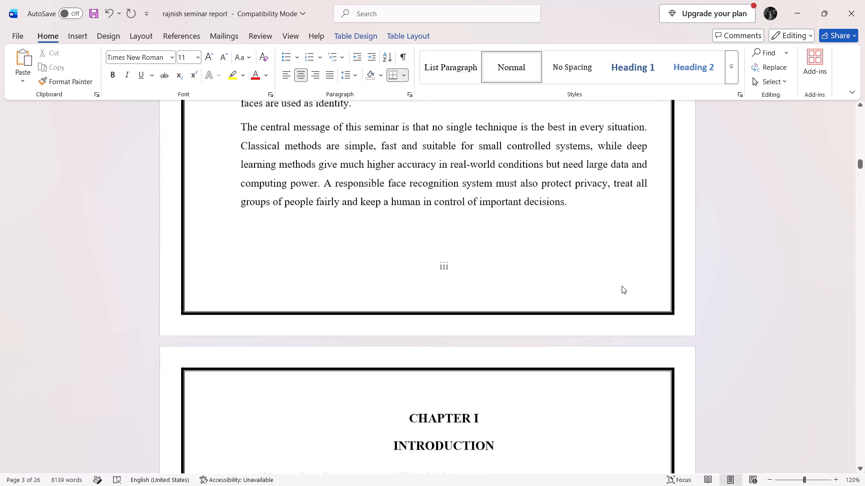
{"action": "scroll", "coordinate": [622, 286], "scroll_direction": "up", "scroll_amount": 7}
{"action": "scroll", "coordinate": [622, 286], "scroll_direction": "down", "scroll_amount": 4}
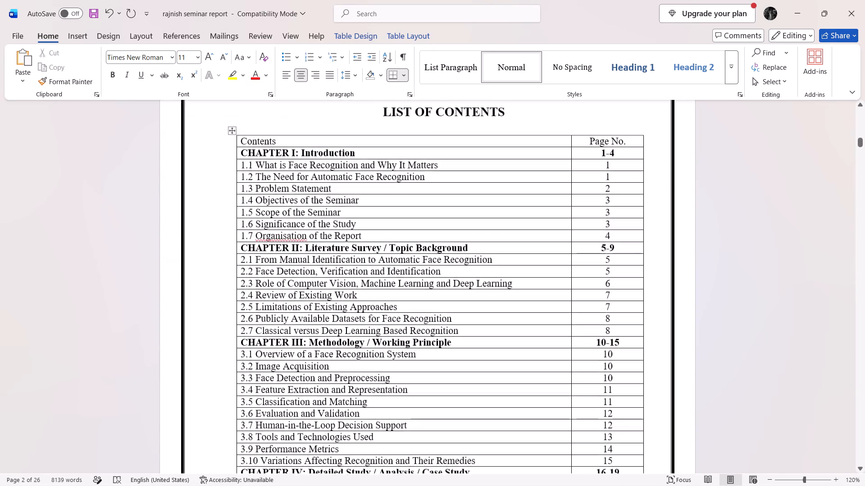
{"action": "scroll", "coordinate": [622, 286], "scroll_direction": "down", "scroll_amount": 2}
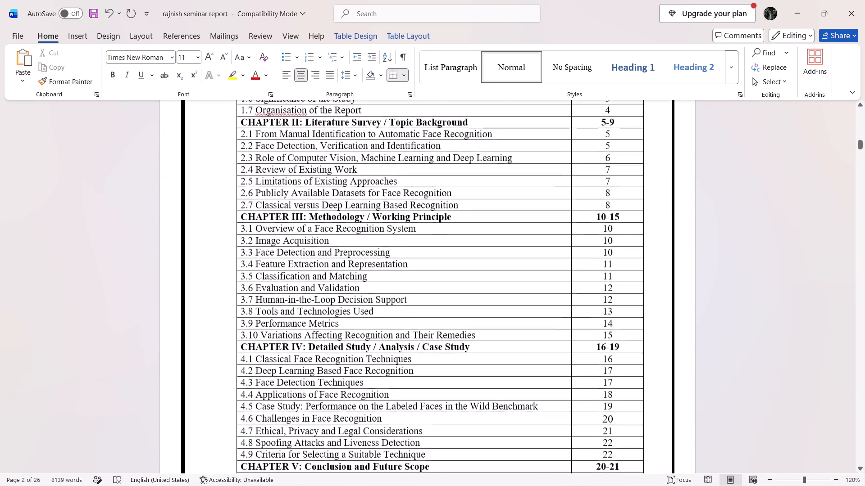
{"action": "scroll", "coordinate": [622, 286], "scroll_direction": "down", "scroll_amount": 1}
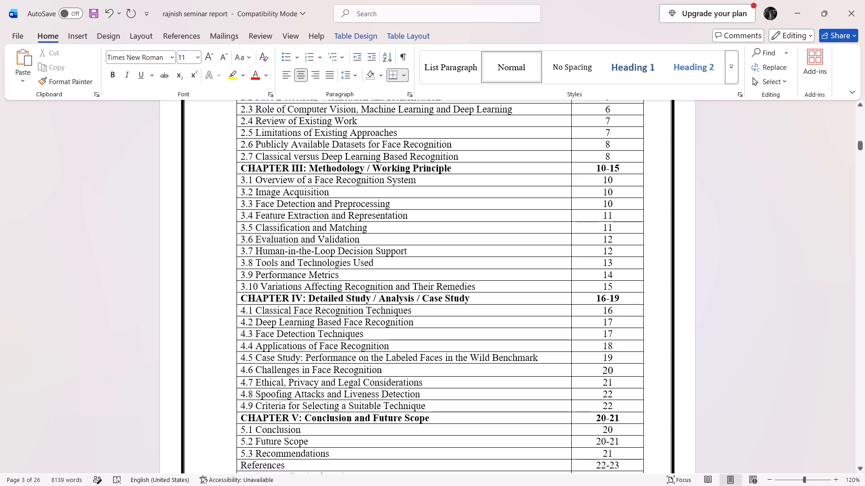
Save the seminar report.
{"action": "key", "text": "ctrl+s"}
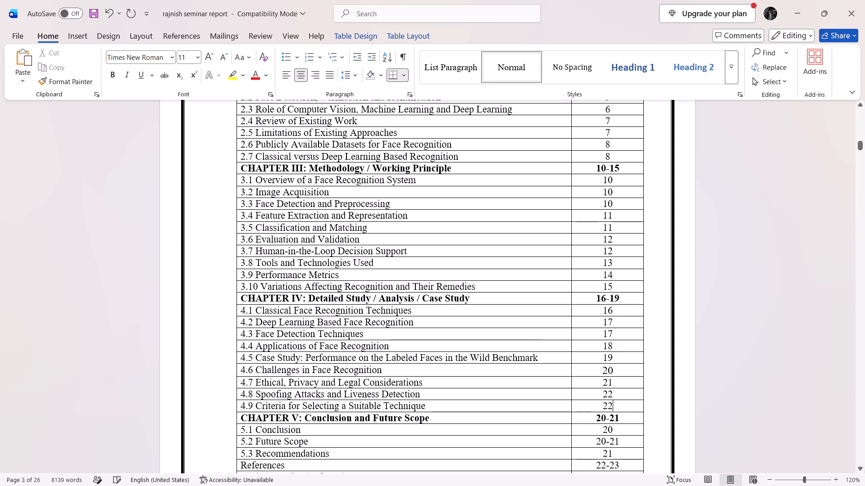
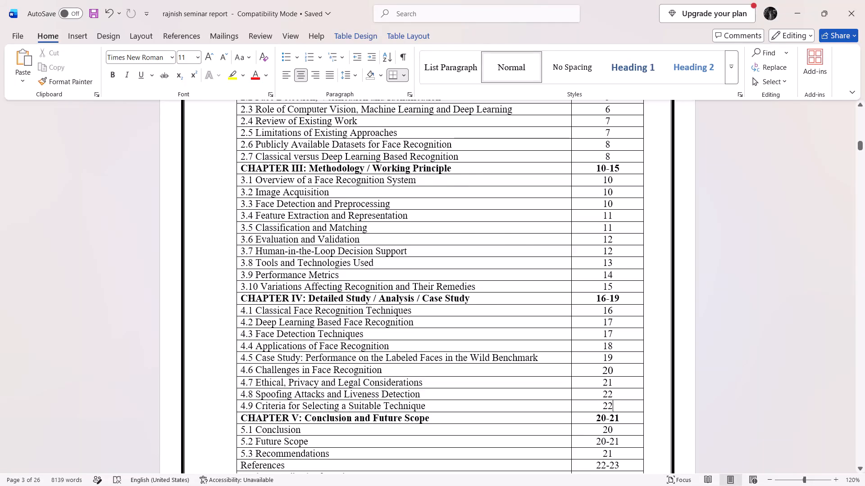
Review the front pages of the report from the title page through the List of Contents heading.
{"action": "scroll", "coordinate": [609, 334], "scroll_direction": "up", "scroll_amount": 3}
{"action": "scroll", "coordinate": [609, 334], "scroll_direction": "down", "scroll_amount": 8}
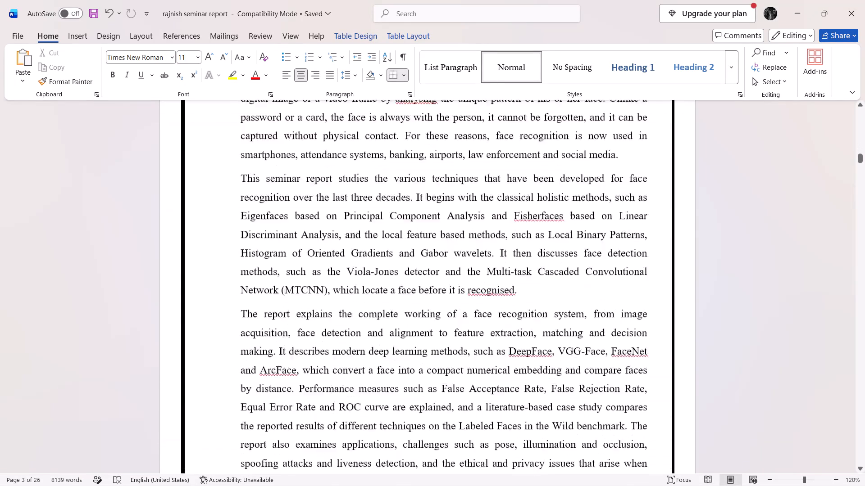
{"action": "scroll", "coordinate": [610, 329], "scroll_direction": "down", "scroll_amount": 1}
{"action": "scroll", "coordinate": [610, 329], "scroll_direction": "up", "scroll_amount": 15}
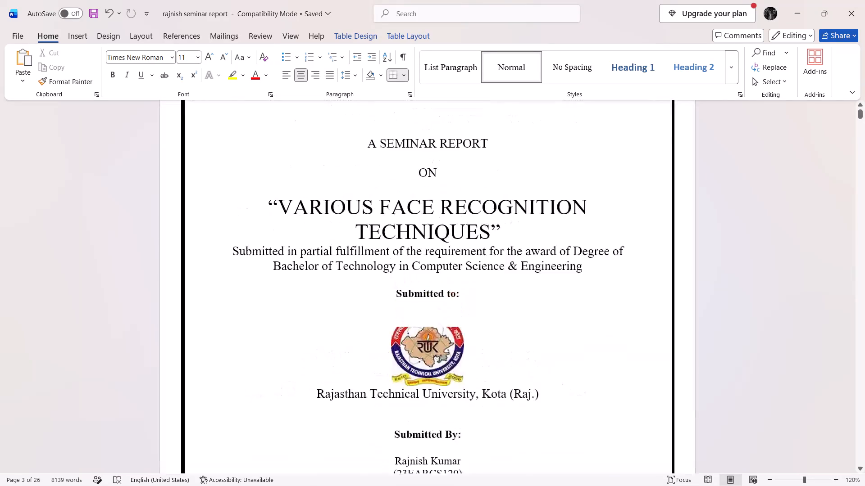
{"action": "scroll", "coordinate": [610, 329], "scroll_direction": "right", "scroll_amount": 7}
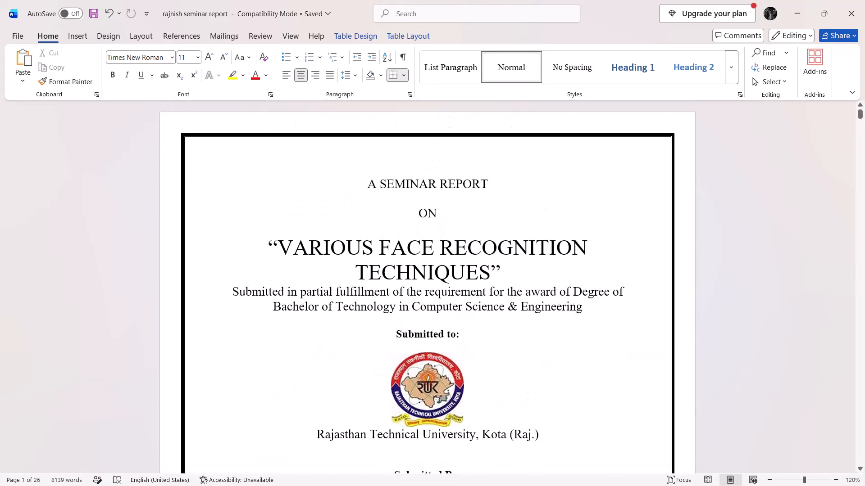
{"action": "scroll", "coordinate": [563, 387], "scroll_direction": "down", "scroll_amount": 4}
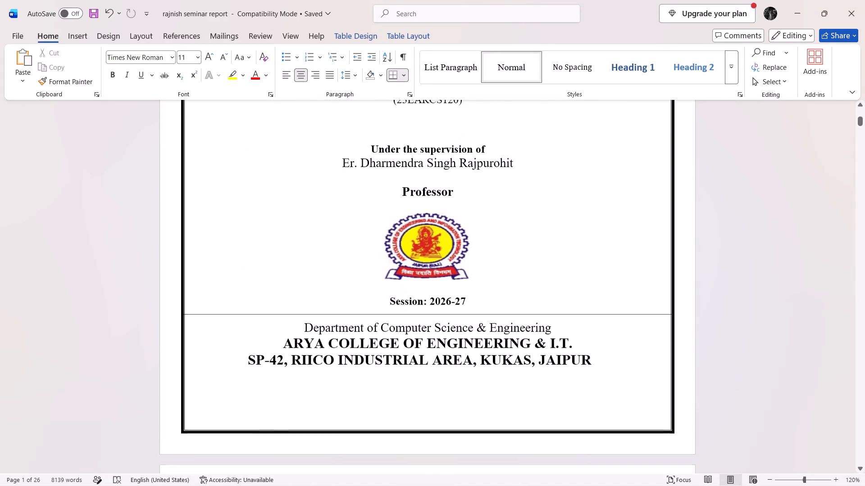
{"action": "scroll", "coordinate": [563, 387], "scroll_direction": "down", "scroll_amount": 5}
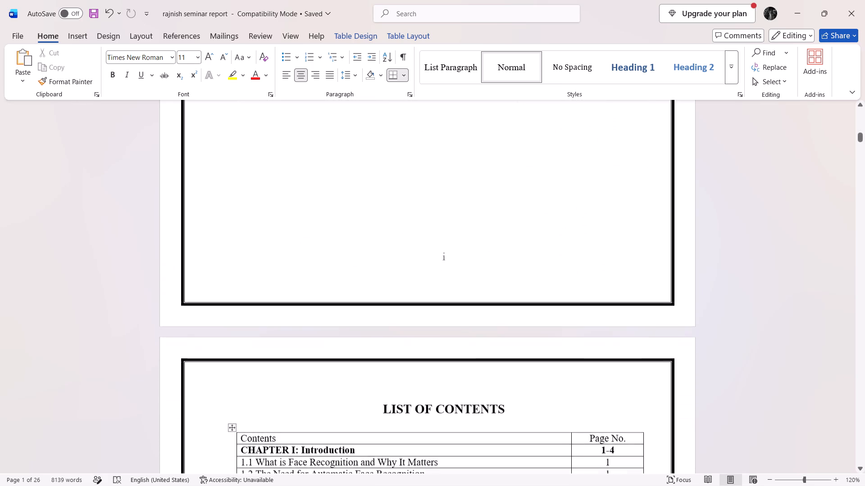
{"action": "scroll", "coordinate": [563, 387], "scroll_direction": "down", "scroll_amount": 2}
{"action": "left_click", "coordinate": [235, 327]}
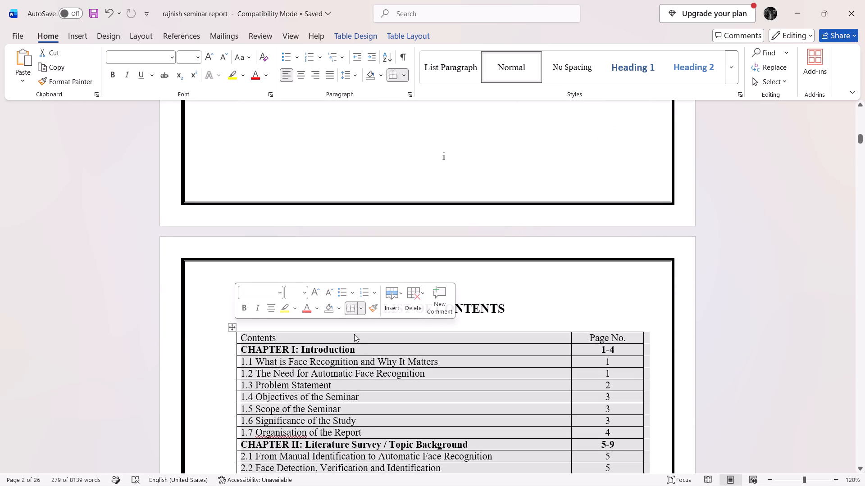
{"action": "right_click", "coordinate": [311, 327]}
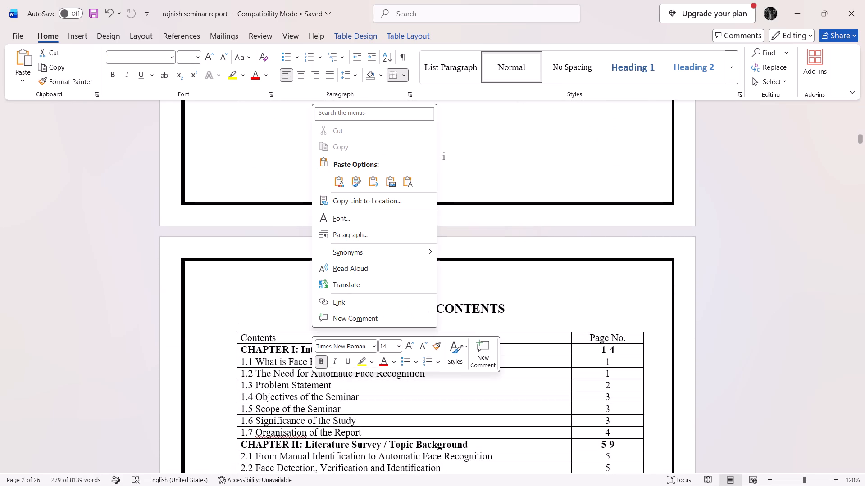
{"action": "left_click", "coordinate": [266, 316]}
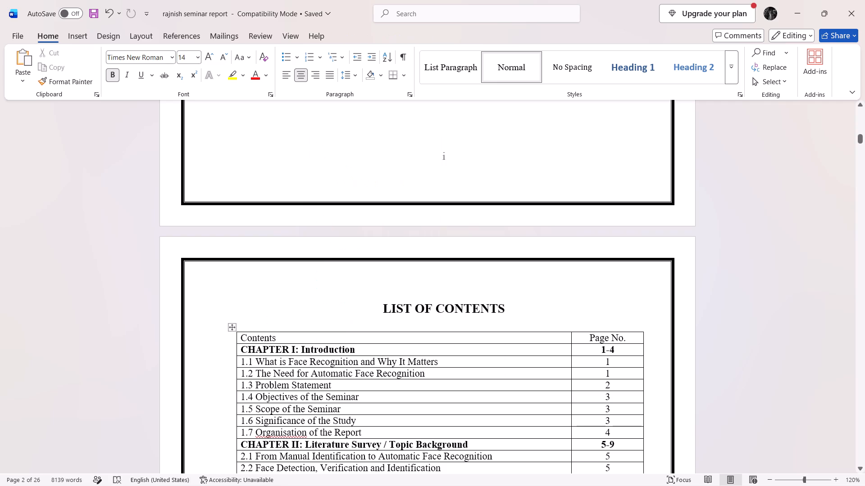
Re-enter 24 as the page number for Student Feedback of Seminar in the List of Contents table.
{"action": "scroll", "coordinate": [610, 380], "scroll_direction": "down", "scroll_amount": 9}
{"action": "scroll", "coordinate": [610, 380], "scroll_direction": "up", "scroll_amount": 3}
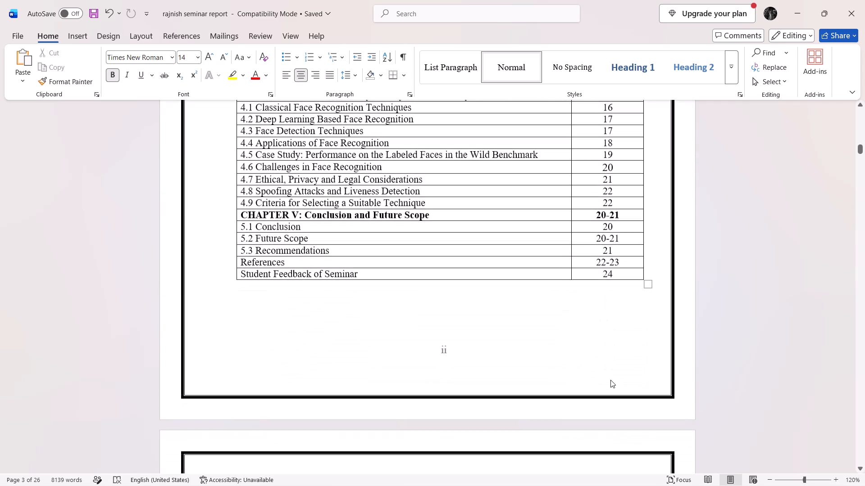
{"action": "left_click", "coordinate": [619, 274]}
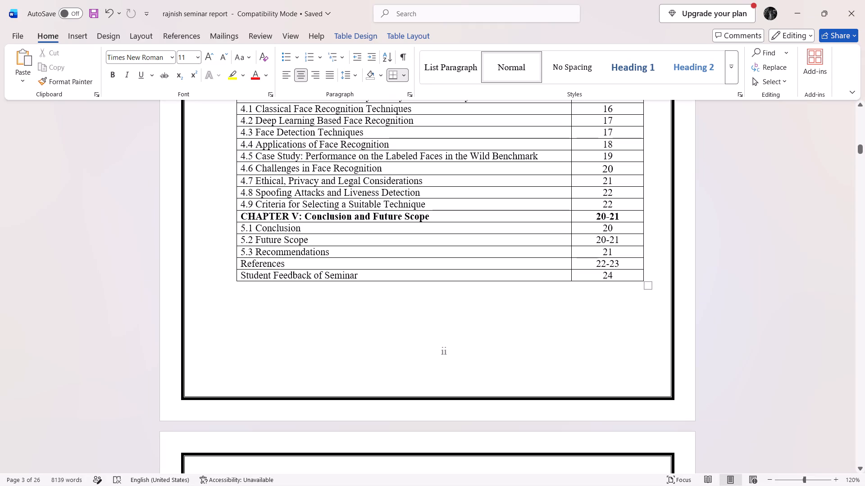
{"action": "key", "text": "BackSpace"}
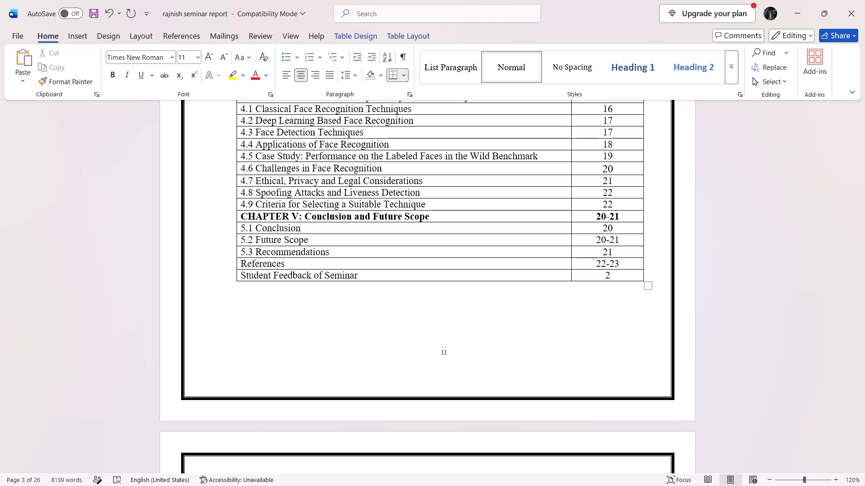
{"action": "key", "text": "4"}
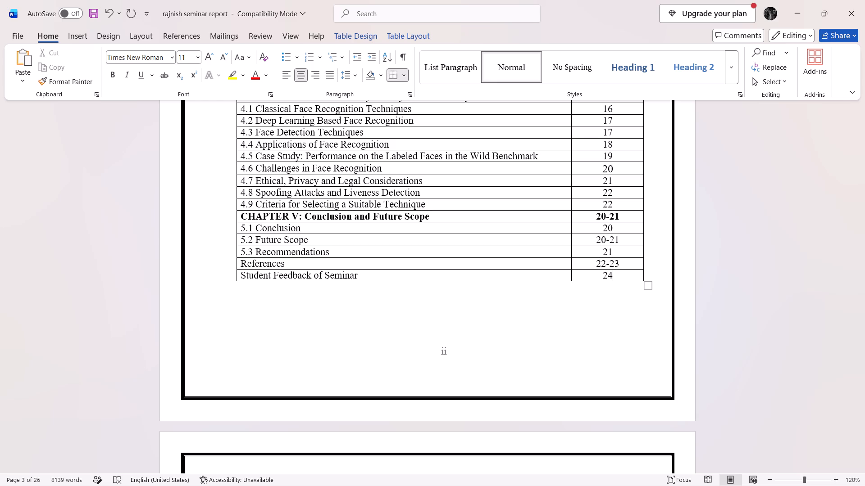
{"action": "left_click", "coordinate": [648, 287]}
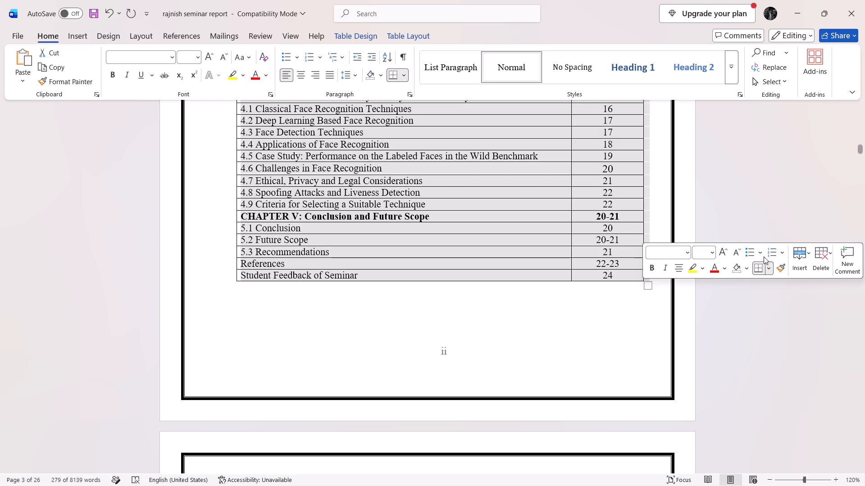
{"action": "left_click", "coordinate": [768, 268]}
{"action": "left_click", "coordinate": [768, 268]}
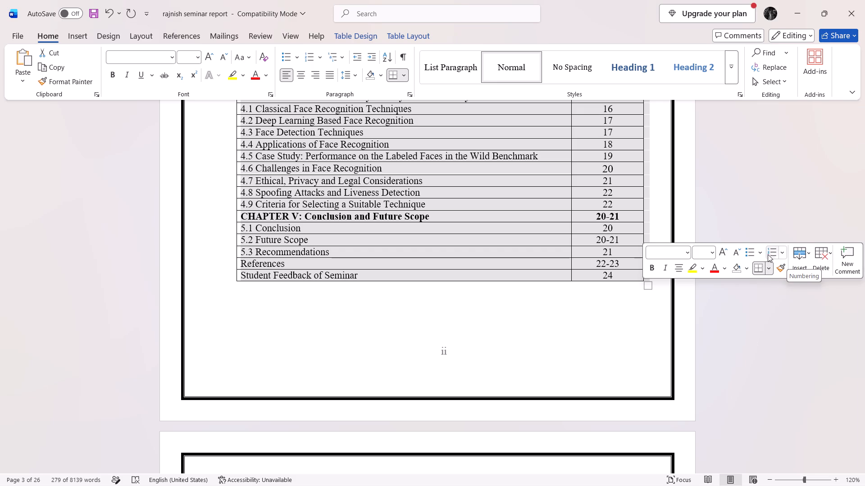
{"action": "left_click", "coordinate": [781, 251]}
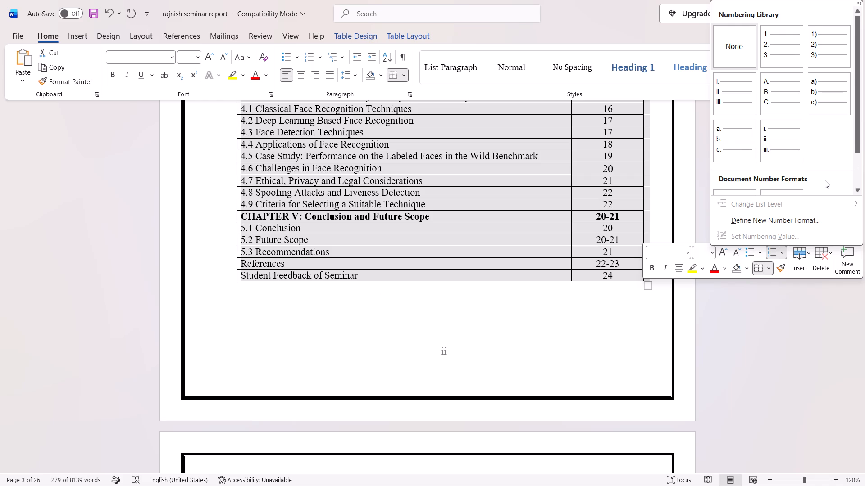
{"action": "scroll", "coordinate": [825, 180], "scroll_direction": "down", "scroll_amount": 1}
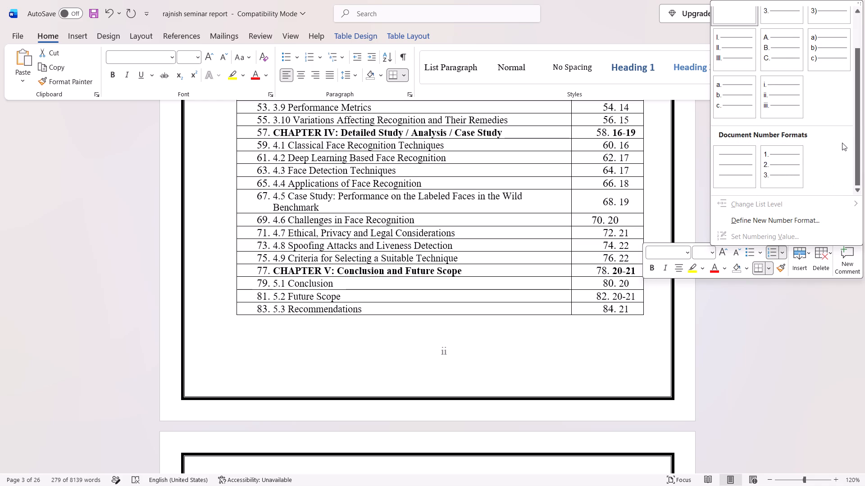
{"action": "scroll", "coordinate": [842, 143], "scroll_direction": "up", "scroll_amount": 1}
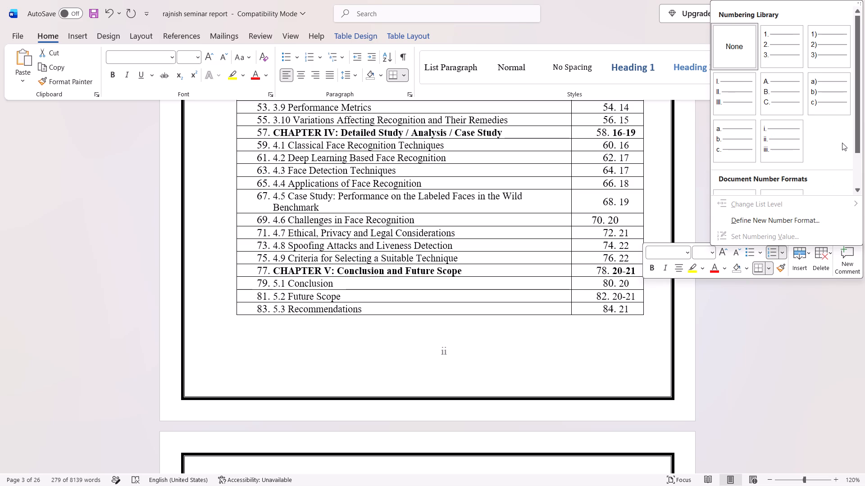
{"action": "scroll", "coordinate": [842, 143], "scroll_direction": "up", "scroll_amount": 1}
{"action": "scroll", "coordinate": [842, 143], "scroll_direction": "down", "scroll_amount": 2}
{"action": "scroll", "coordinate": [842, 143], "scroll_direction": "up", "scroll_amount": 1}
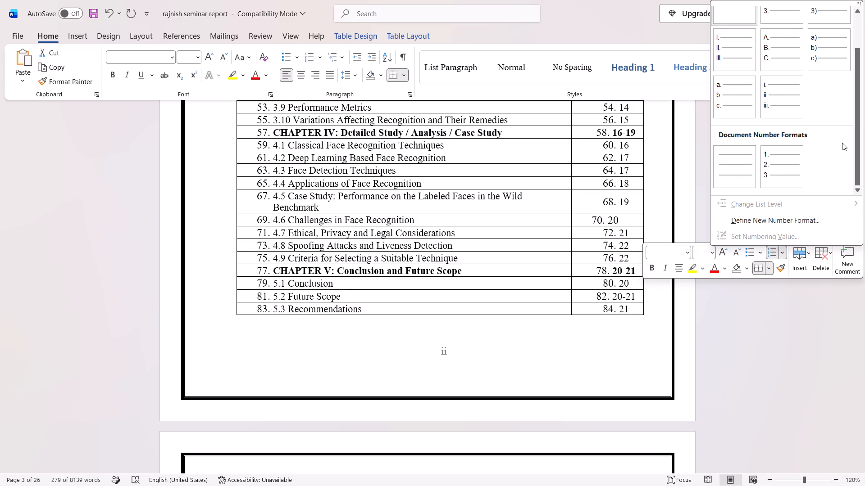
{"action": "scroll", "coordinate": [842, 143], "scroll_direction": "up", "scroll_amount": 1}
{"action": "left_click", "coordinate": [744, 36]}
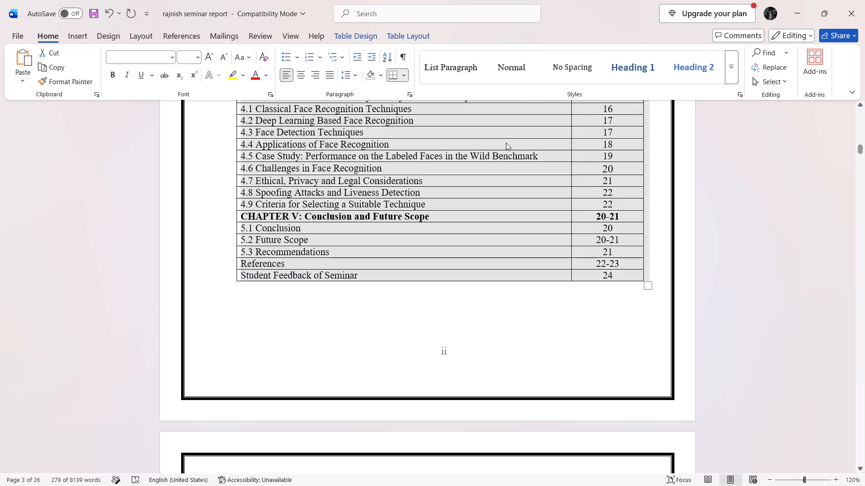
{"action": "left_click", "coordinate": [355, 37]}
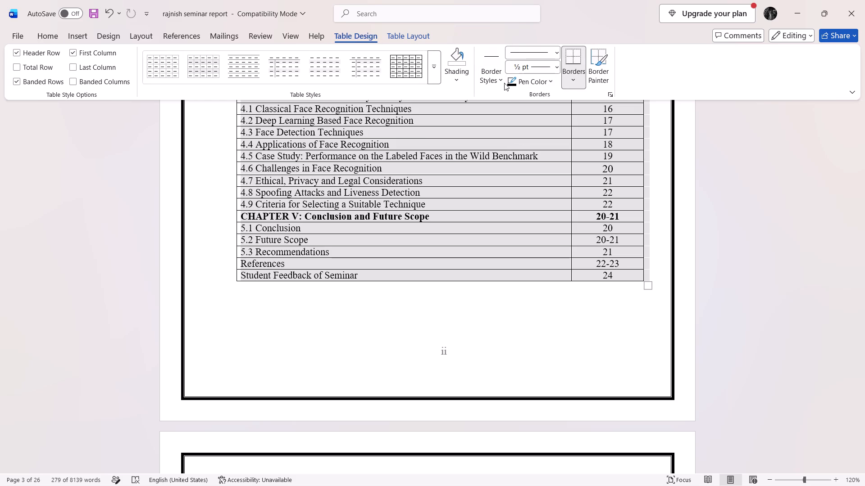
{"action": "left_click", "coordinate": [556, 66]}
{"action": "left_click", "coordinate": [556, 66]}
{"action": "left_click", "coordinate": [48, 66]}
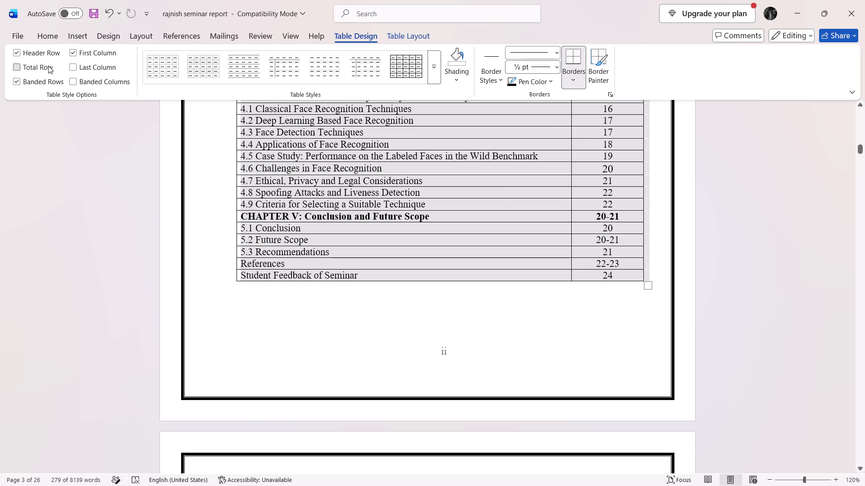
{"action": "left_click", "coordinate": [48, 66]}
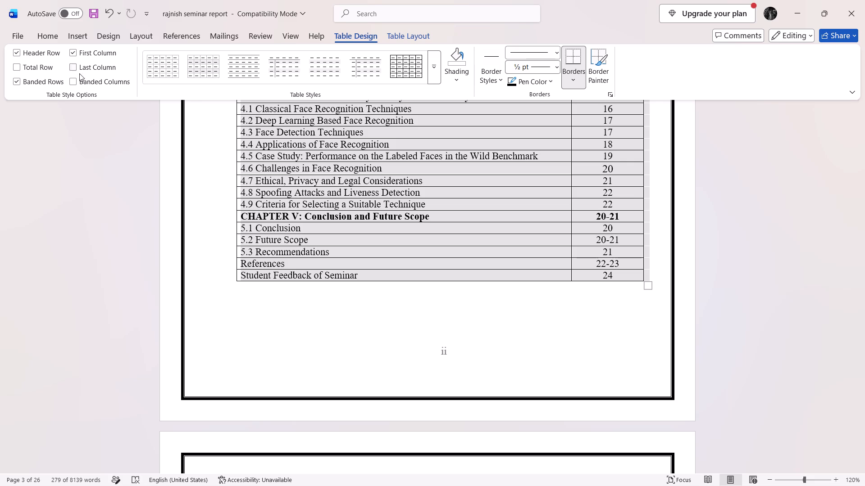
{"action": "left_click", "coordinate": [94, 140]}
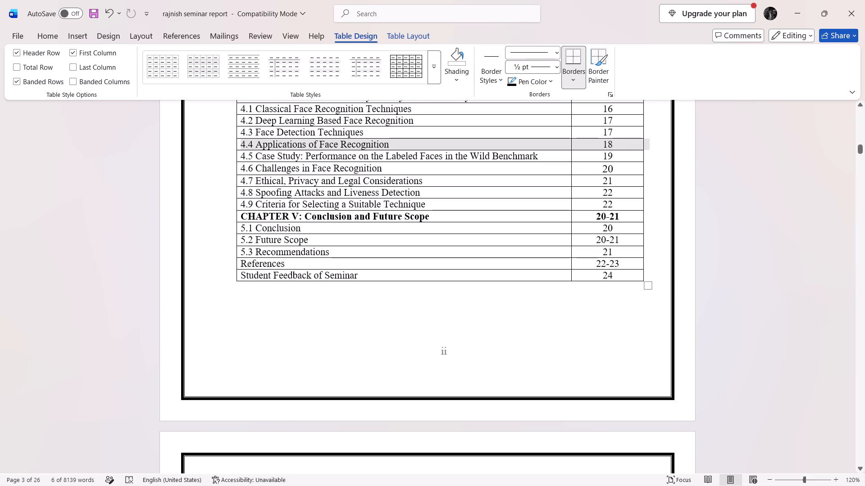
Skim the report body from the List of Contents through the Chapter IV case study accuracy table.
{"action": "left_click", "coordinate": [526, 381]}
{"action": "scroll", "coordinate": [526, 381], "scroll_direction": "down", "scroll_amount": 10}
{"action": "scroll", "coordinate": [526, 381], "scroll_direction": "down", "scroll_amount": 11}
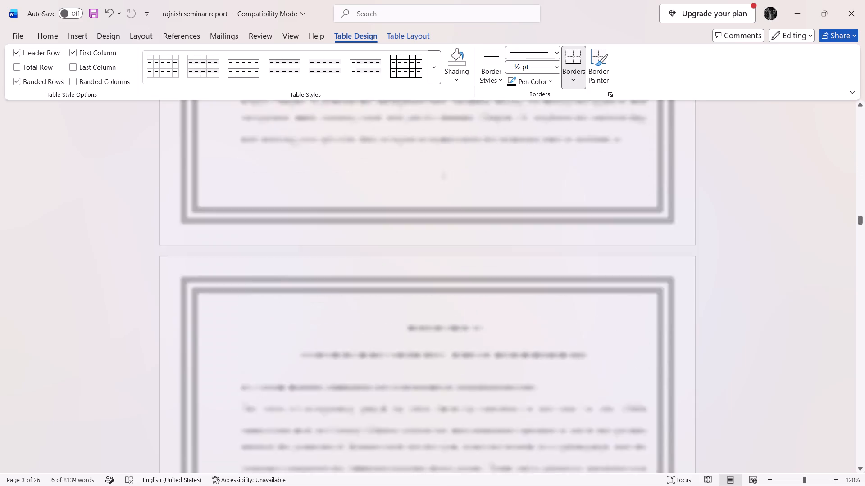
{"action": "scroll", "coordinate": [526, 381], "scroll_direction": "down", "scroll_amount": 15}
{"action": "scroll", "coordinate": [526, 381], "scroll_direction": "up", "scroll_amount": 16}
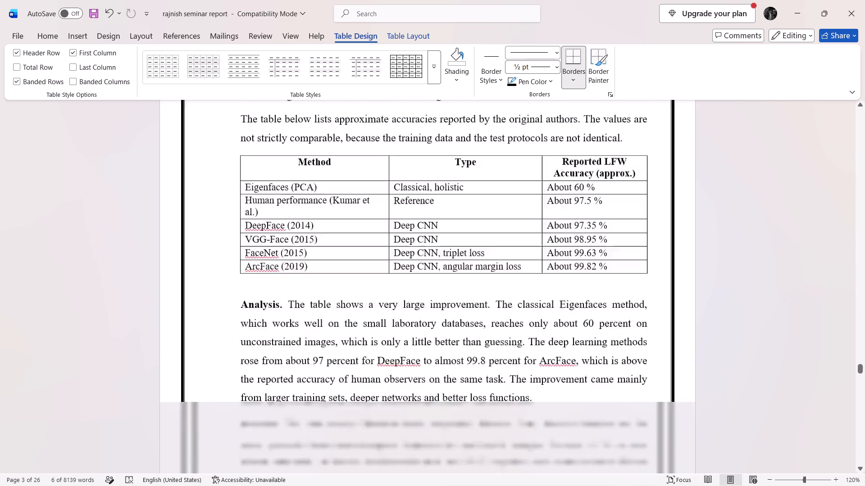
{"action": "scroll", "coordinate": [526, 381], "scroll_direction": "up", "scroll_amount": 11}
Examine the title page, Acknowledgement, List of Contents, Abstract and Chapter I pages in a multi-page overview at 50% zoom.
{"action": "scroll", "coordinate": [526, 381], "scroll_direction": "down", "scroll_amount": 9, "text": "ctrl"}
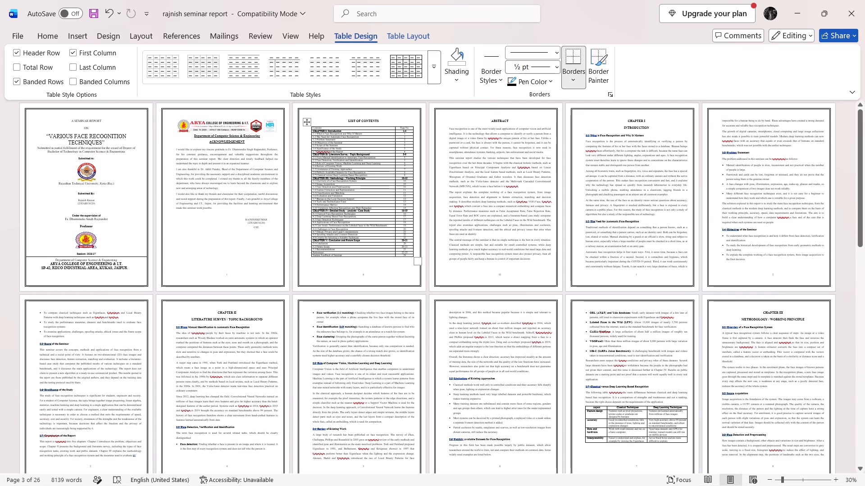
{"action": "scroll", "coordinate": [623, 167], "scroll_direction": "up", "scroll_amount": 2, "text": "ctrl"}
{"action": "scroll", "coordinate": [623, 167], "scroll_direction": "left", "scroll_amount": 1}
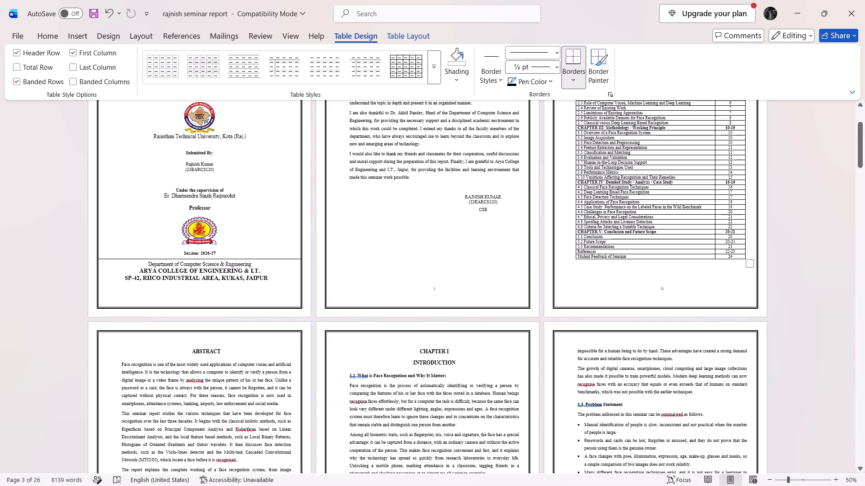
{"action": "scroll", "coordinate": [623, 167], "scroll_direction": "down", "scroll_amount": 4}
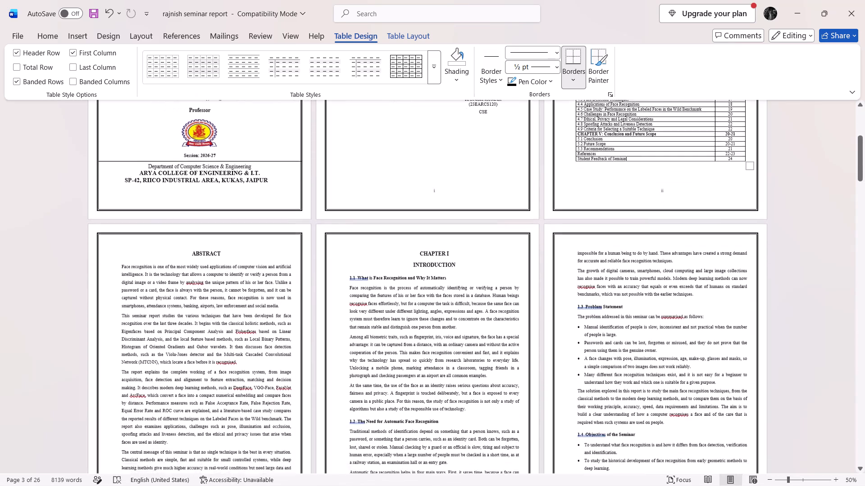
{"action": "scroll", "coordinate": [623, 167], "scroll_direction": "down", "scroll_amount": 3}
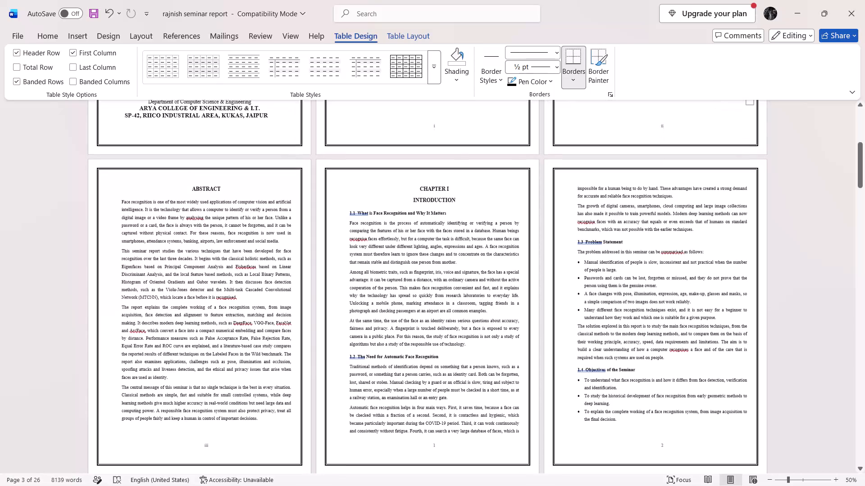
{"action": "scroll", "coordinate": [623, 167], "scroll_direction": "down", "scroll_amount": 1}
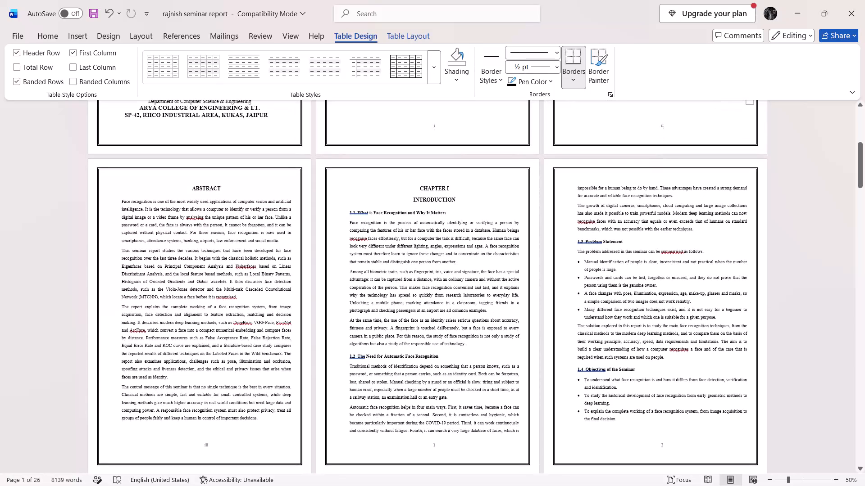
{"action": "scroll", "coordinate": [623, 167], "scroll_direction": "down", "scroll_amount": 1}
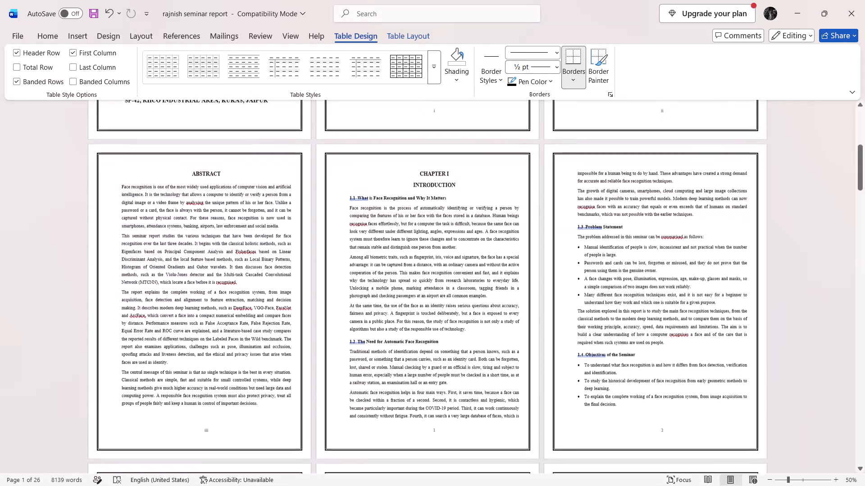
{"action": "scroll", "coordinate": [623, 167], "scroll_direction": "down", "scroll_amount": 2}
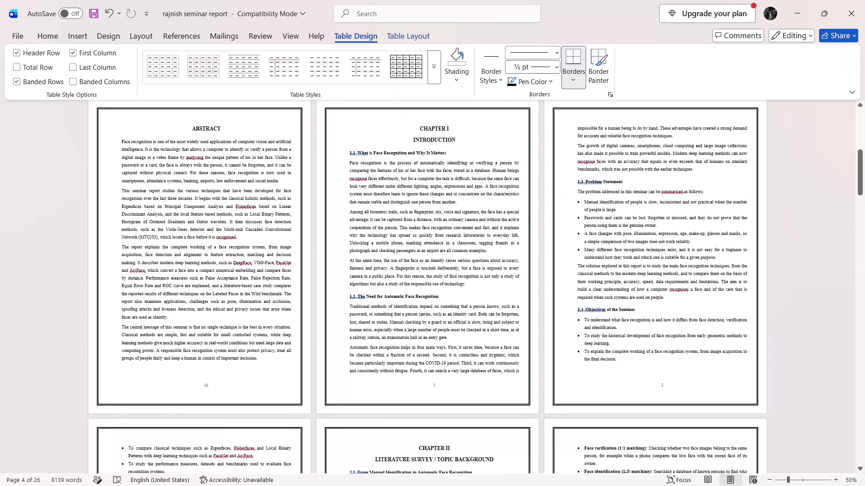
{"action": "left_click", "coordinate": [533, 203]}
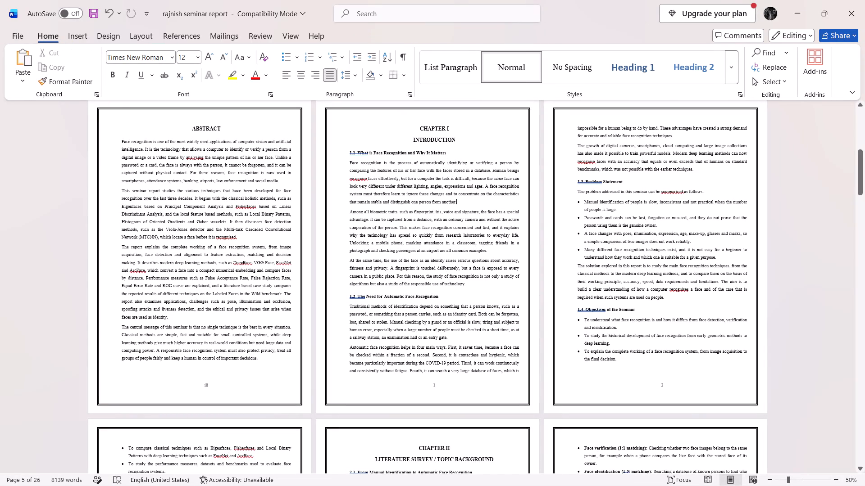
{"action": "scroll", "coordinate": [533, 203], "scroll_direction": "up", "scroll_amount": 7}
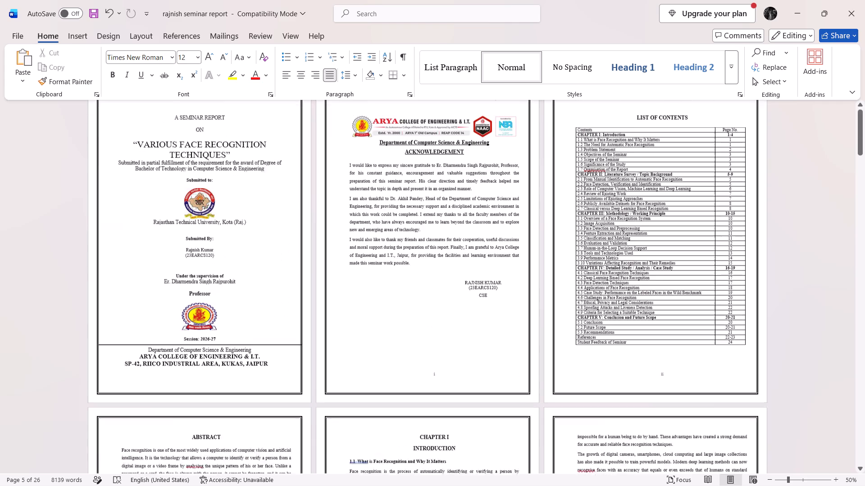
Compare the List of Contents entries with the printed page numbers of the Chapter I and II pages at 70% zoom.
{"action": "scroll", "coordinate": [751, 171], "scroll_direction": "up", "scroll_amount": 2, "text": "ctrl"}
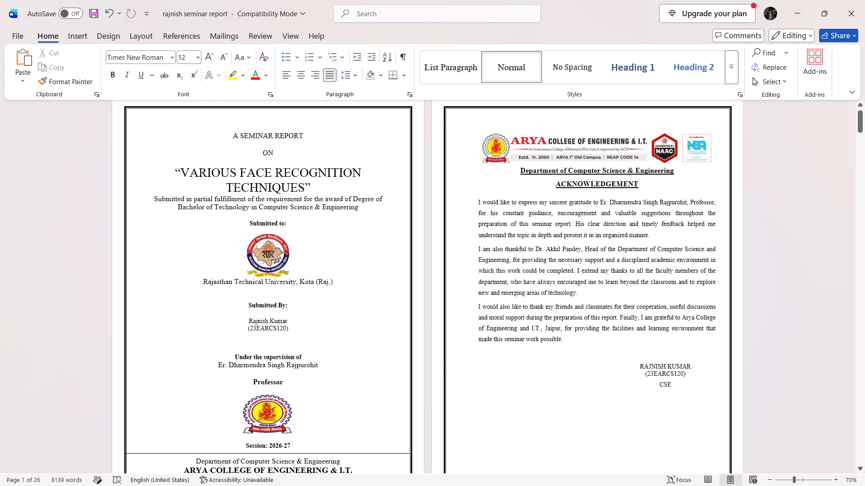
{"action": "scroll", "coordinate": [751, 171], "scroll_direction": "down", "scroll_amount": 6}
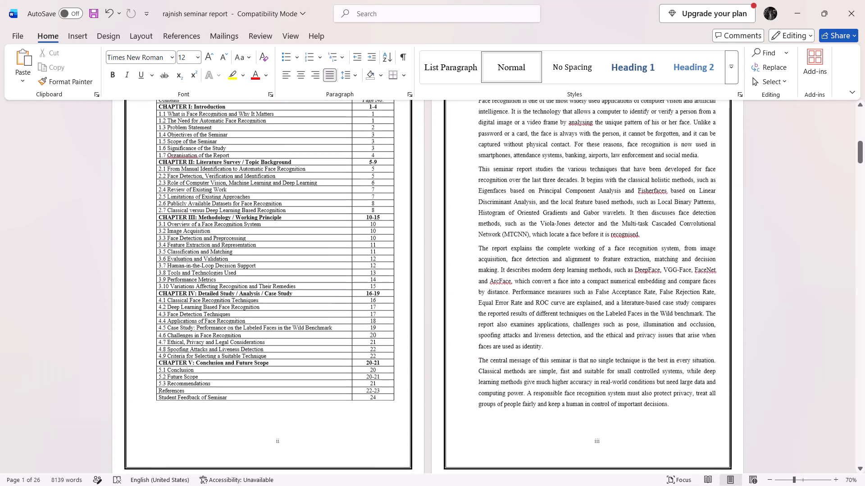
{"action": "scroll", "coordinate": [751, 171], "scroll_direction": "up", "scroll_amount": 2}
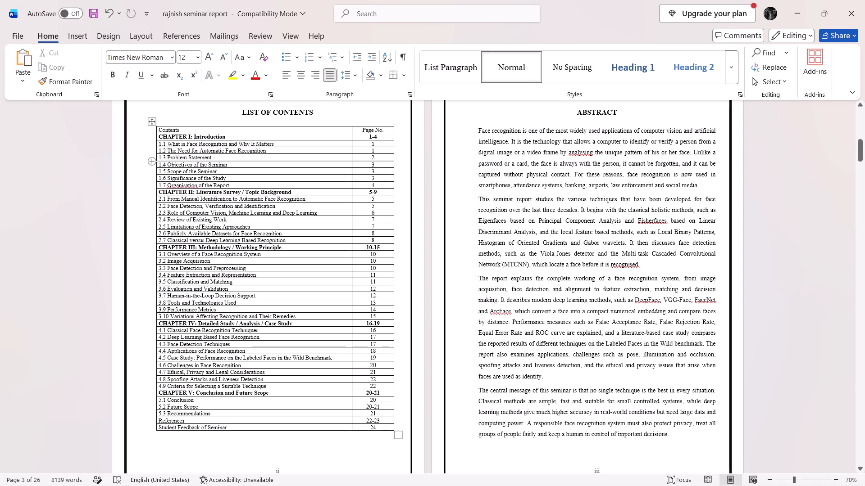
{"action": "scroll", "coordinate": [382, 170], "scroll_direction": "down", "scroll_amount": 9}
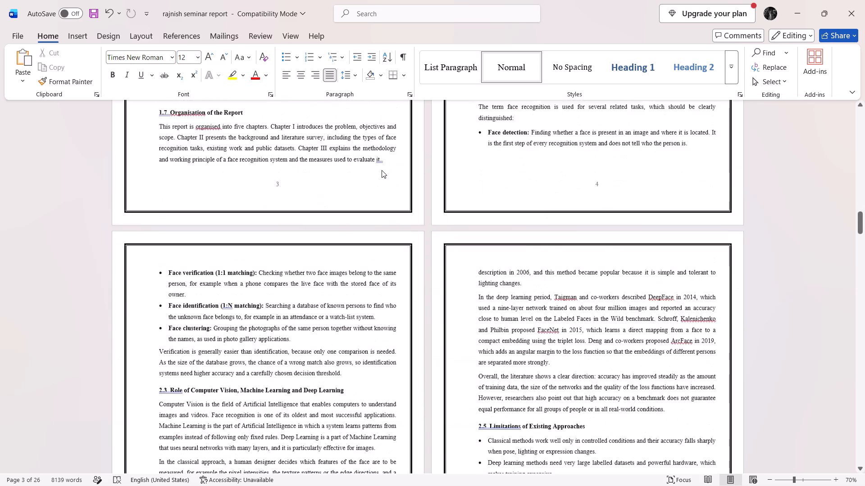
{"action": "scroll", "coordinate": [382, 170], "scroll_direction": "down", "scroll_amount": 2}
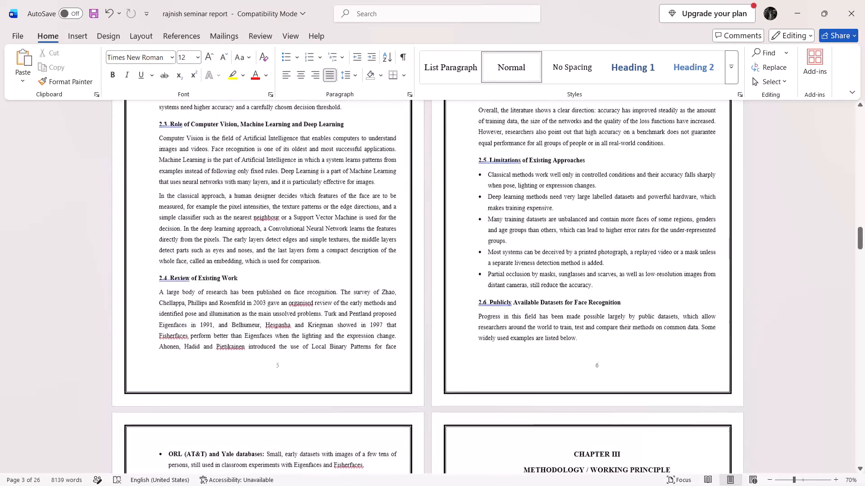
{"action": "scroll", "coordinate": [382, 170], "scroll_direction": "up", "scroll_amount": 5}
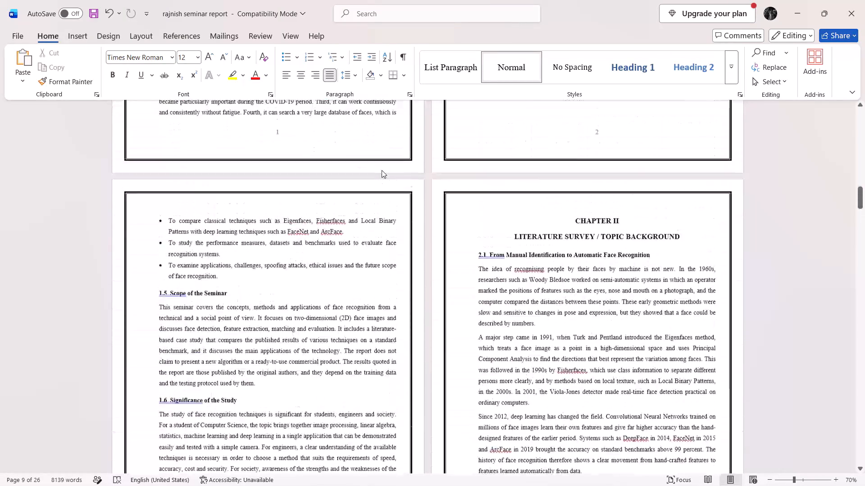
{"action": "scroll", "coordinate": [382, 170], "scroll_direction": "up", "scroll_amount": 1}
{"action": "scroll", "coordinate": [382, 170], "scroll_direction": "down", "scroll_amount": 1}
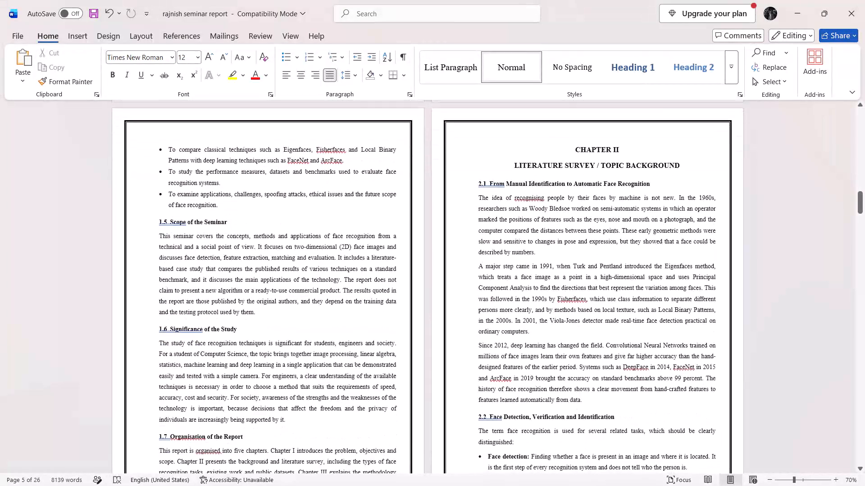
Check which Chapter I pages hold sections 1.1 to 1.4 against their printed page numbers.
{"action": "scroll", "coordinate": [382, 170], "scroll_direction": "up", "scroll_amount": 4}
{"action": "scroll", "coordinate": [382, 170], "scroll_direction": "down", "scroll_amount": 1}
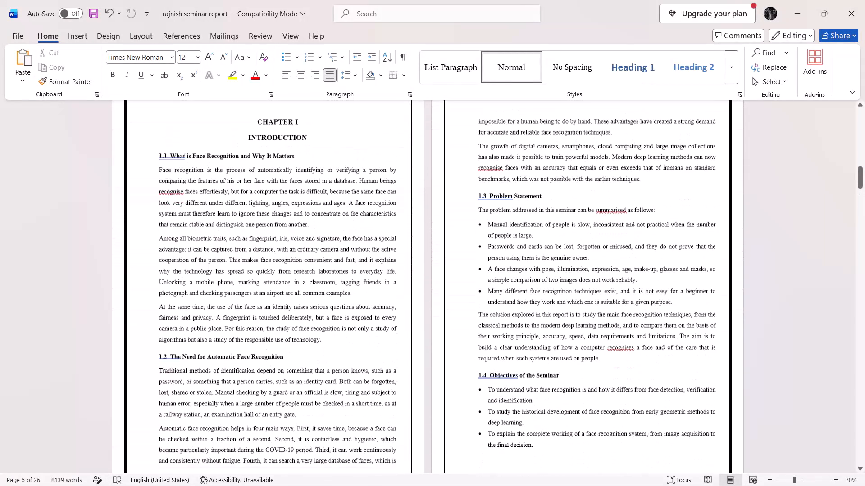
{"action": "scroll", "coordinate": [382, 170], "scroll_direction": "down", "scroll_amount": 4}
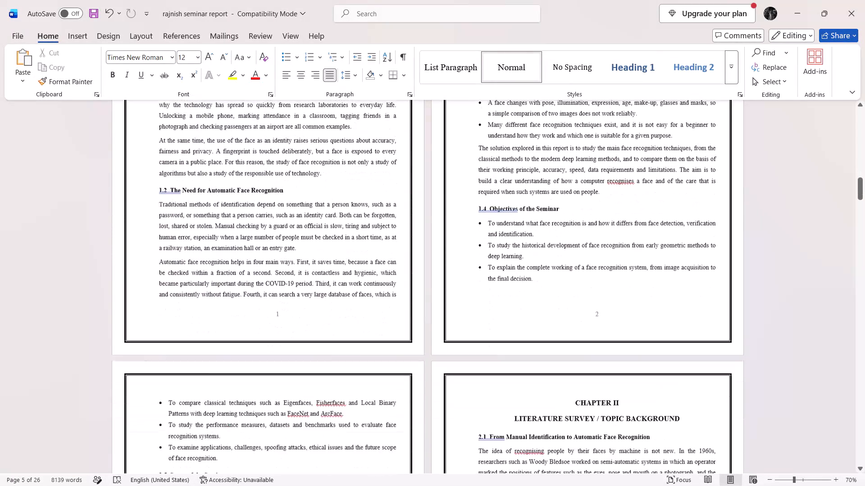
{"action": "scroll", "coordinate": [382, 170], "scroll_direction": "down", "scroll_amount": 2}
{"action": "scroll", "coordinate": [382, 170], "scroll_direction": "up", "scroll_amount": 4}
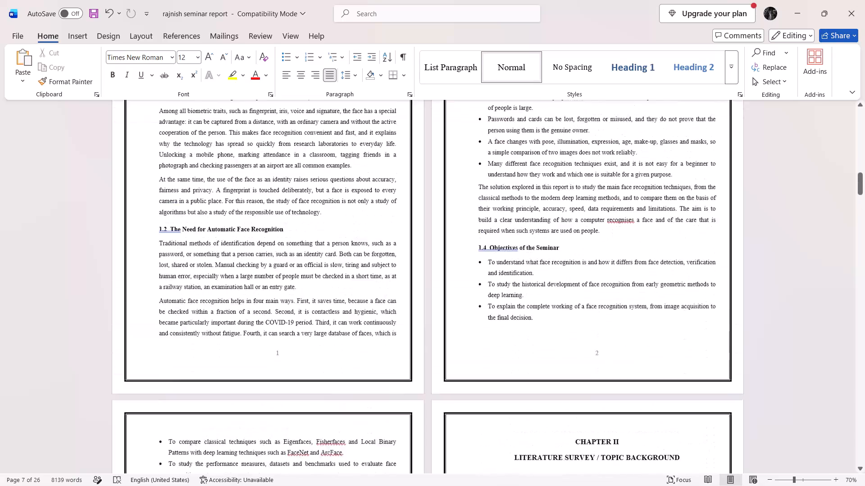
Set the page number of 1.4 Objectives of the Seminar to 2 in the List of Contents table.
{"action": "scroll", "coordinate": [382, 170], "scroll_direction": "up", "scroll_amount": 3}
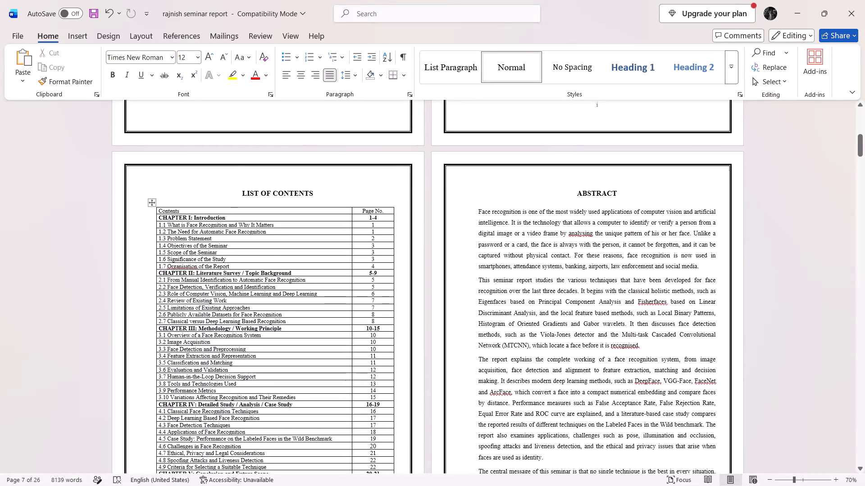
{"action": "left_click", "coordinate": [382, 246]}
{"action": "key", "text": "BackSpace"}
{"action": "key", "text": "2"}
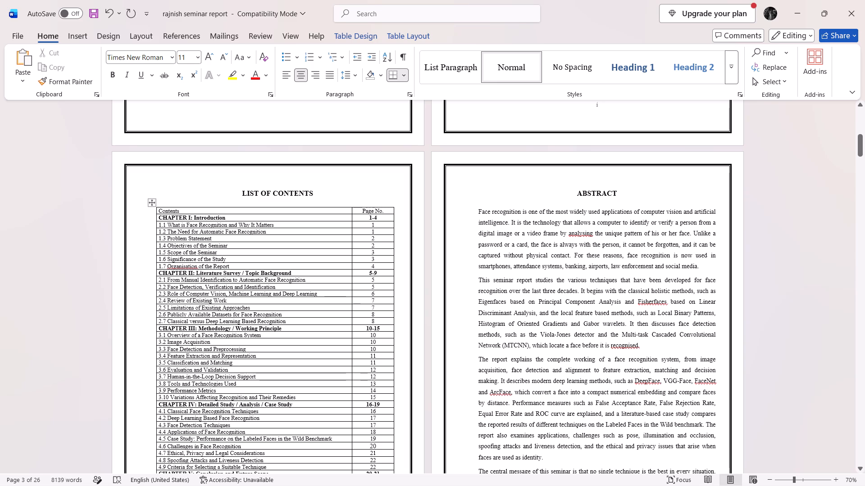
{"action": "left_click", "coordinate": [493, 261]}
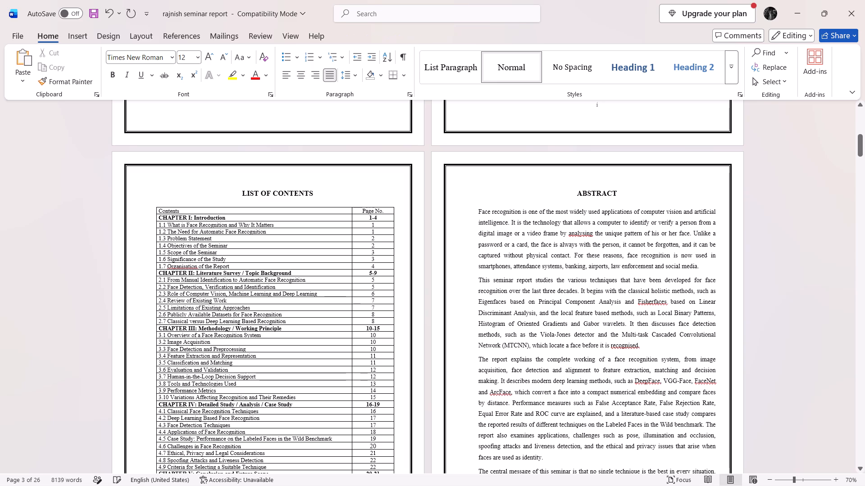
Examine the whole report in an overview at 20% zoom, and the Abstract and Chapter I pages at 60% zoom.
{"action": "scroll", "coordinate": [493, 261], "scroll_direction": "down", "scroll_amount": 2, "text": "ctrl"}
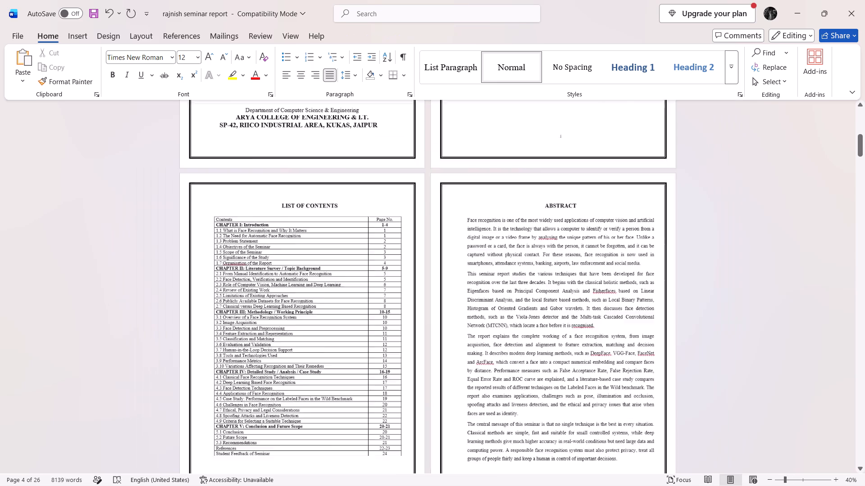
{"action": "scroll", "coordinate": [493, 261], "scroll_direction": "down", "scroll_amount": 3, "text": "ctrl"}
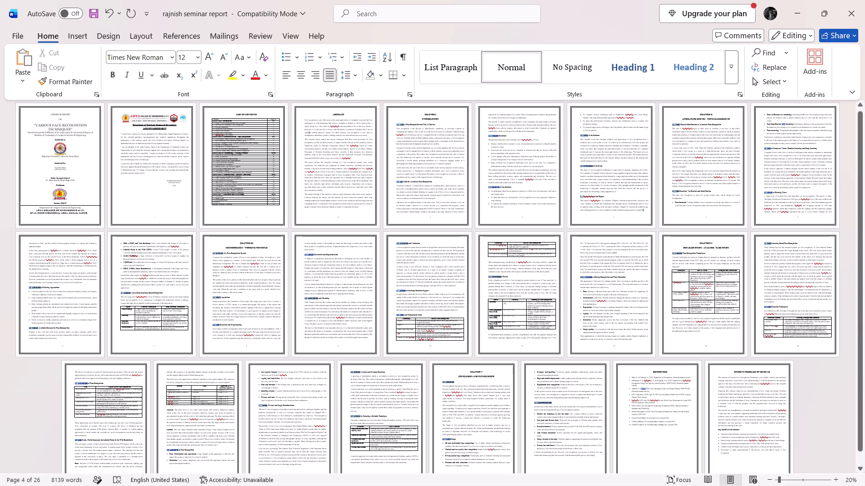
{"action": "scroll", "coordinate": [493, 261], "scroll_direction": "up", "scroll_amount": 4, "text": "ctrl"}
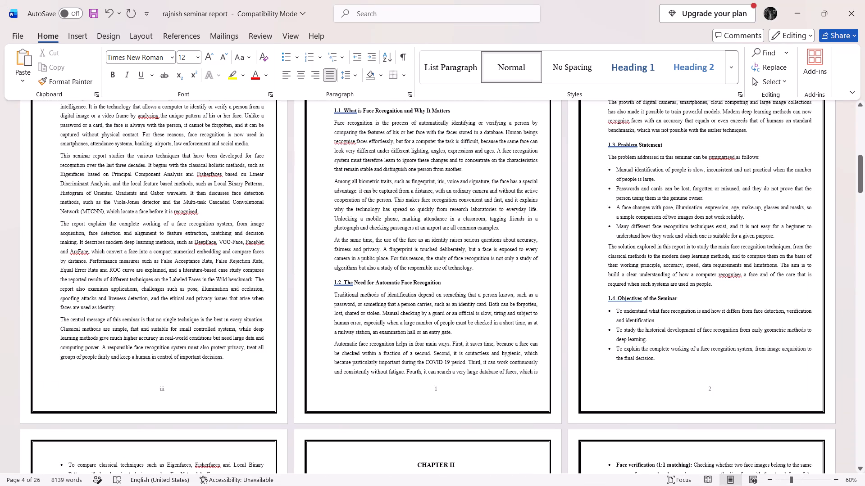
{"action": "scroll", "coordinate": [519, 236], "scroll_direction": "up", "scroll_amount": 3}
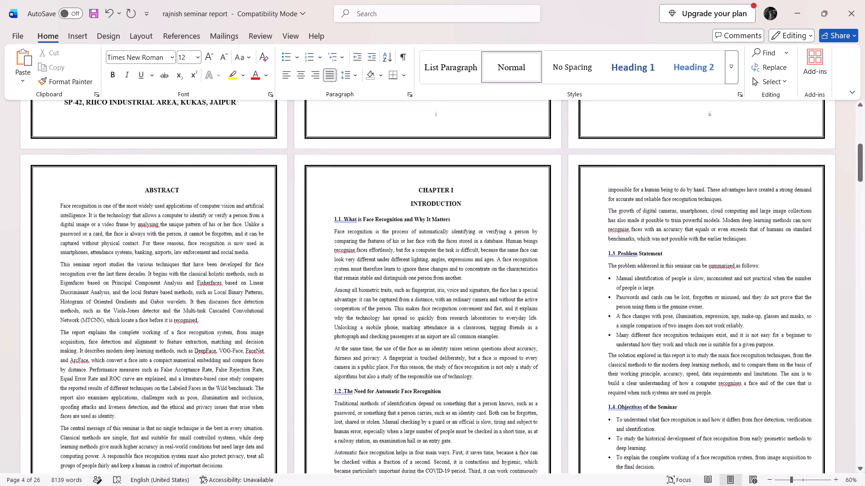
{"action": "scroll", "coordinate": [519, 236], "scroll_direction": "up", "scroll_amount": 3}
{"action": "scroll", "coordinate": [519, 236], "scroll_direction": "down", "scroll_amount": 4}
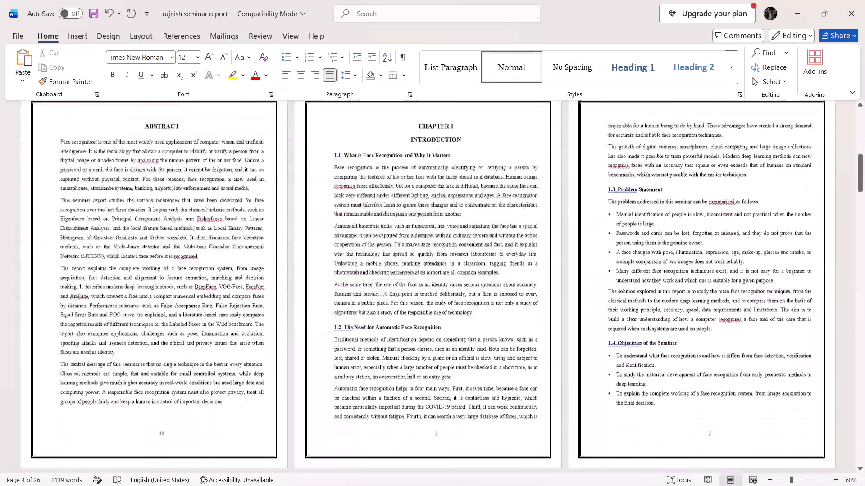
{"action": "scroll", "coordinate": [519, 236], "scroll_direction": "down", "scroll_amount": 5}
{"action": "scroll", "coordinate": [519, 236], "scroll_direction": "up", "scroll_amount": 3}
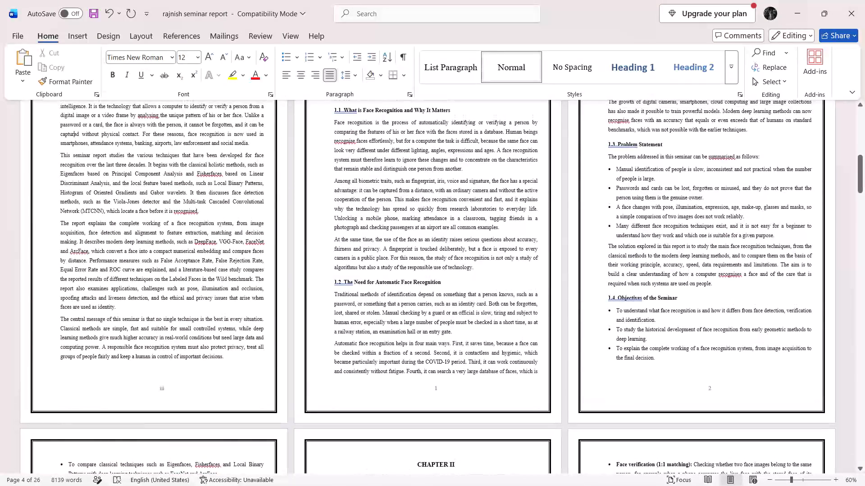
Check the page locations of sections 1.5 to 2.4 and compare them with the List of Contents.
{"action": "scroll", "coordinate": [519, 236], "scroll_direction": "down", "scroll_amount": 4}
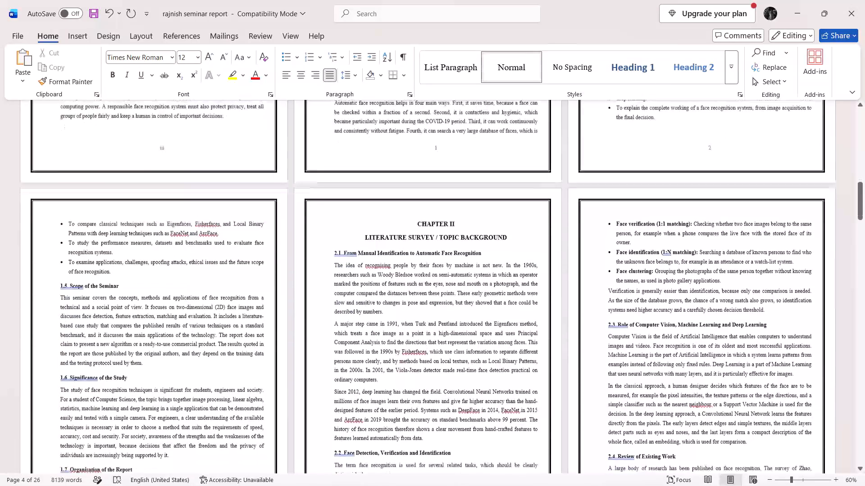
{"action": "scroll", "coordinate": [519, 236], "scroll_direction": "down", "scroll_amount": 2}
{"action": "scroll", "coordinate": [519, 236], "scroll_direction": "up", "scroll_amount": 13}
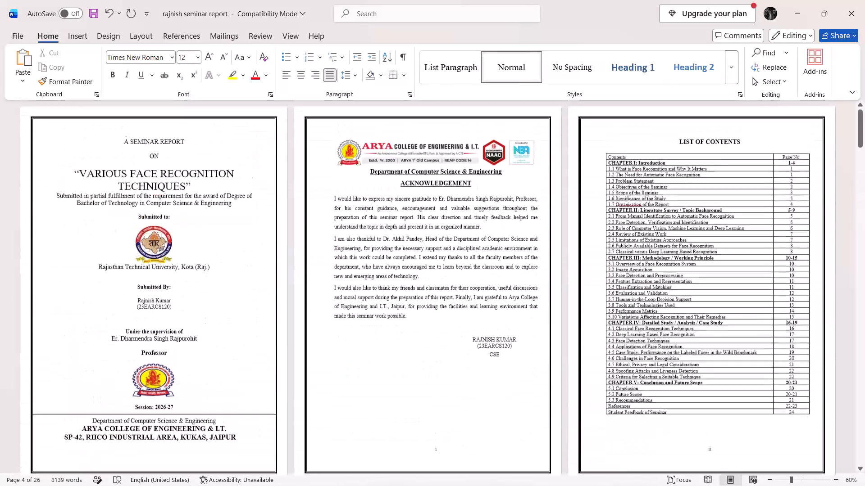
{"action": "scroll", "coordinate": [519, 236], "scroll_direction": "up", "scroll_amount": 1}
{"action": "scroll", "coordinate": [519, 236], "scroll_direction": "down", "scroll_amount": 1}
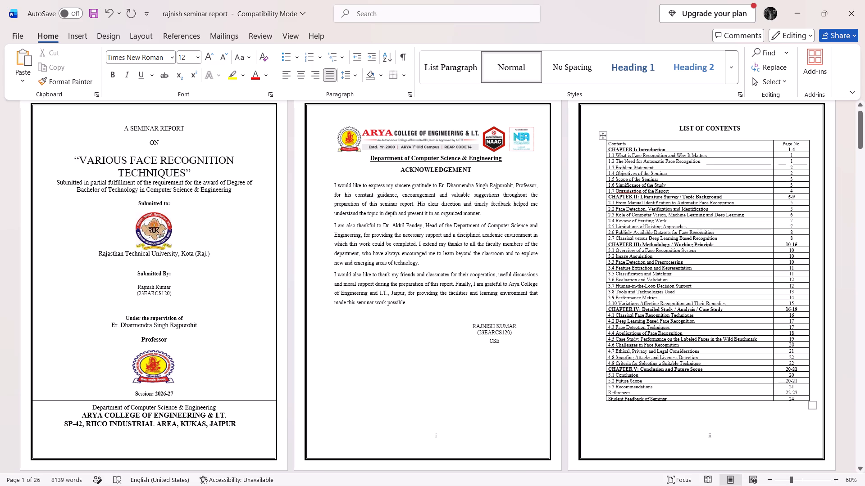
Check the printed page numbers from the List of Contents through the start of Chapter III.
{"action": "scroll", "coordinate": [784, 191], "scroll_direction": "down", "scroll_amount": 3}
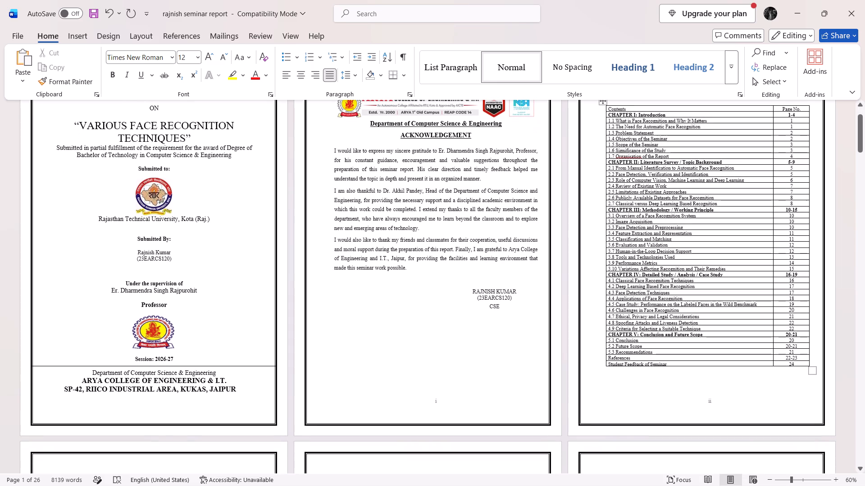
{"action": "scroll", "coordinate": [784, 191], "scroll_direction": "down", "scroll_amount": 4}
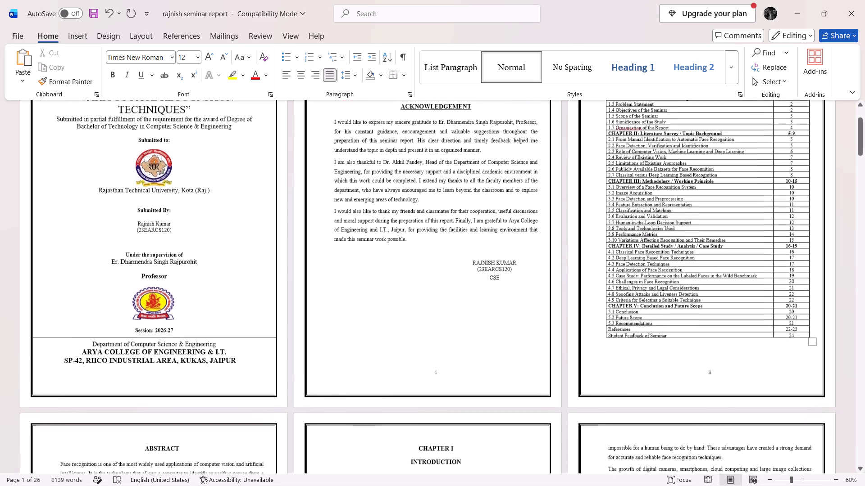
{"action": "scroll", "coordinate": [784, 191], "scroll_direction": "down", "scroll_amount": 5}
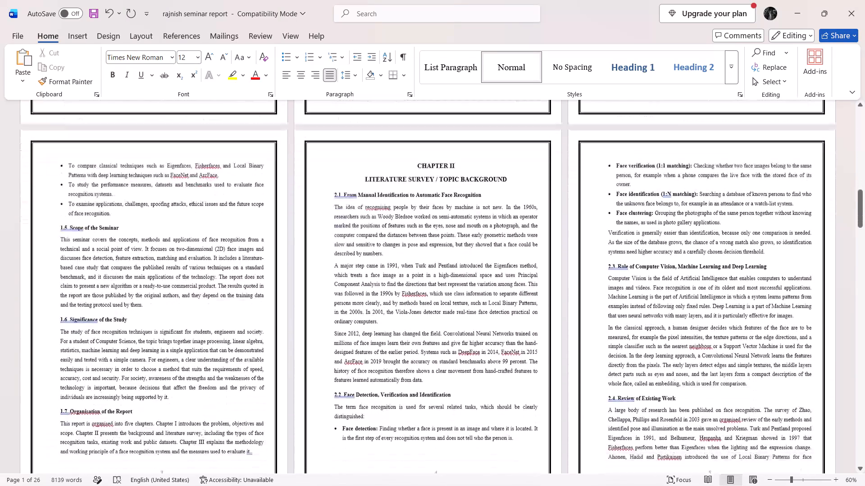
{"action": "scroll", "coordinate": [784, 191], "scroll_direction": "down", "scroll_amount": 3}
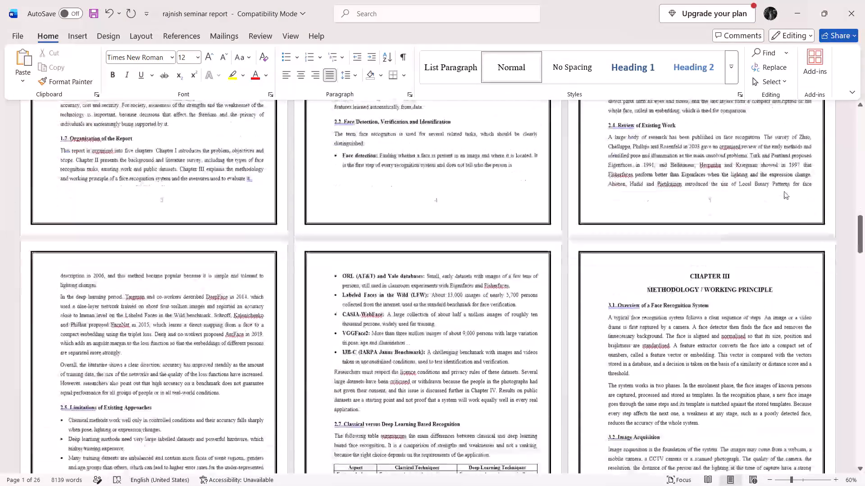
{"action": "scroll", "coordinate": [784, 191], "scroll_direction": "down", "scroll_amount": 1}
{"action": "scroll", "coordinate": [784, 191], "scroll_direction": "up", "scroll_amount": 1}
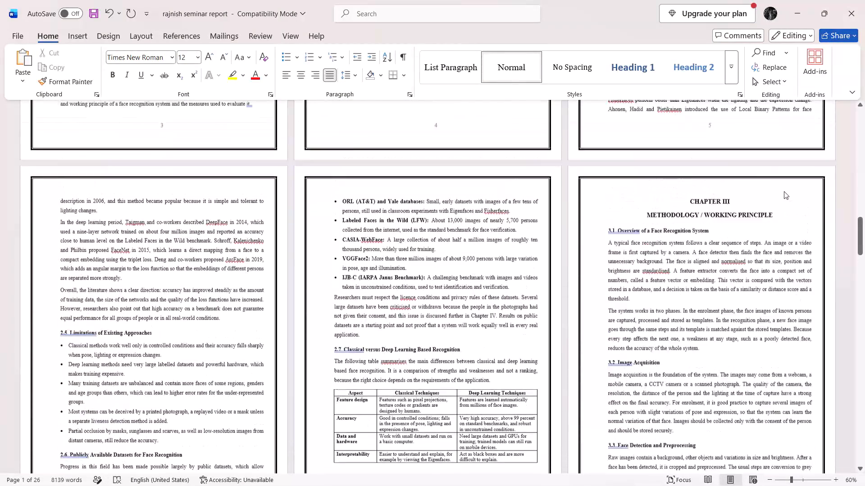
{"action": "scroll", "coordinate": [784, 191], "scroll_direction": "up", "scroll_amount": 2}
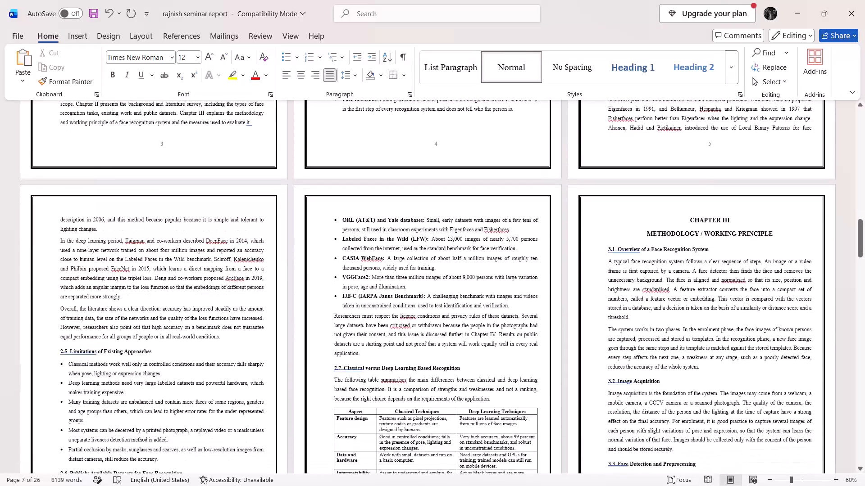
Recheck the printed page numbers for section 1.7 Organisation of the Report and the opening pages of Chapter II.
{"action": "scroll", "coordinate": [784, 191], "scroll_direction": "up", "scroll_amount": 2}
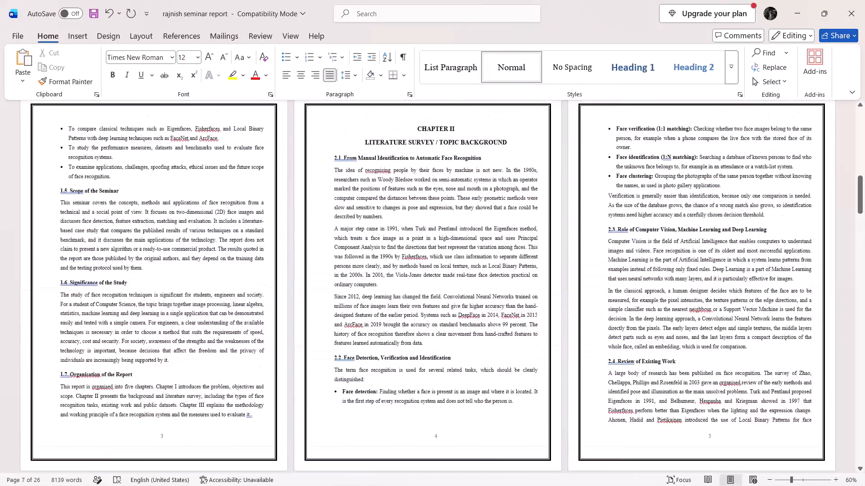
{"action": "scroll", "coordinate": [784, 191], "scroll_direction": "up", "scroll_amount": 1}
{"action": "scroll", "coordinate": [784, 191], "scroll_direction": "down", "scroll_amount": 1}
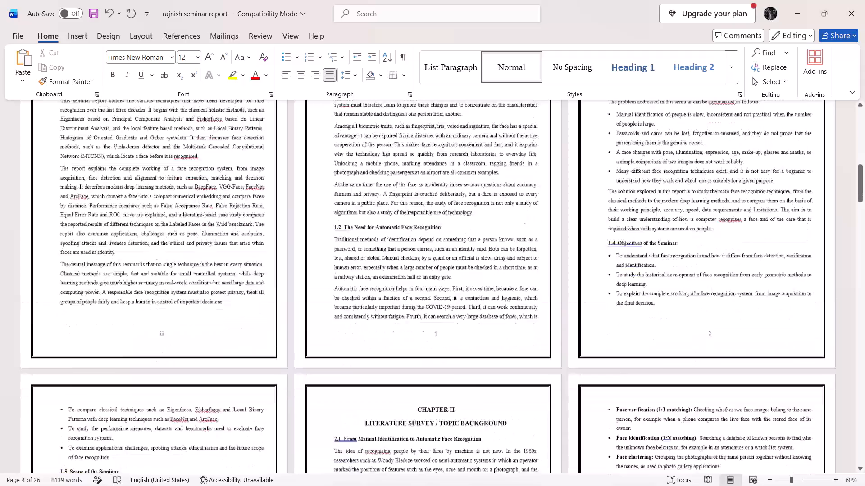
{"action": "scroll", "coordinate": [784, 191], "scroll_direction": "down", "scroll_amount": 2}
{"action": "scroll", "coordinate": [784, 191], "scroll_direction": "up", "scroll_amount": 1}
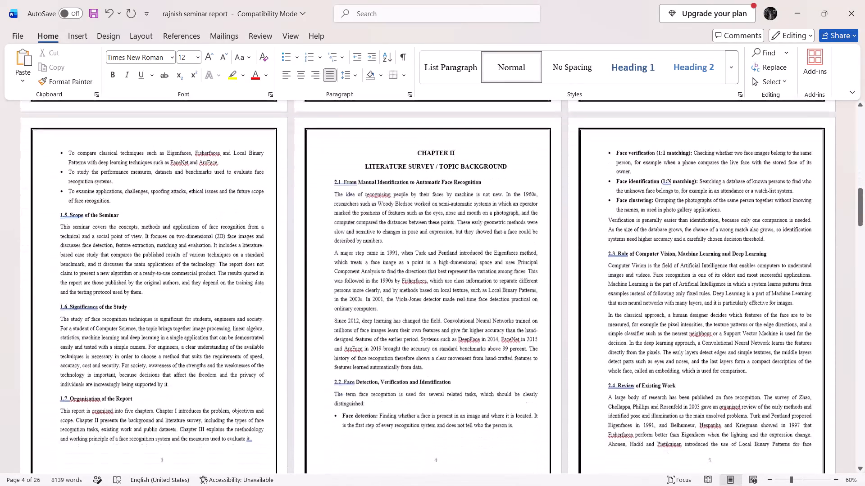
{"action": "scroll", "coordinate": [784, 191], "scroll_direction": "up", "scroll_amount": 3}
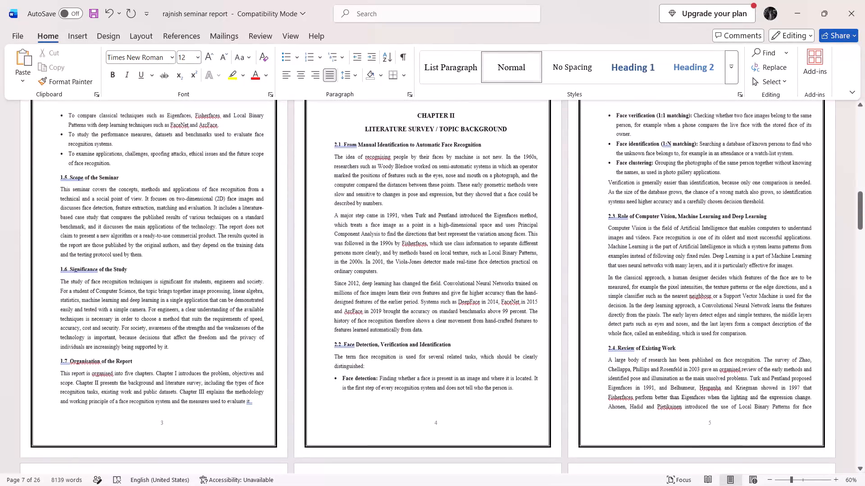
In the List of Contents, set section 1.7 Organisation of the Report to page 3 and the Chapter I range to 1-3.
{"action": "scroll", "coordinate": [784, 191], "scroll_direction": "up", "scroll_amount": 5}
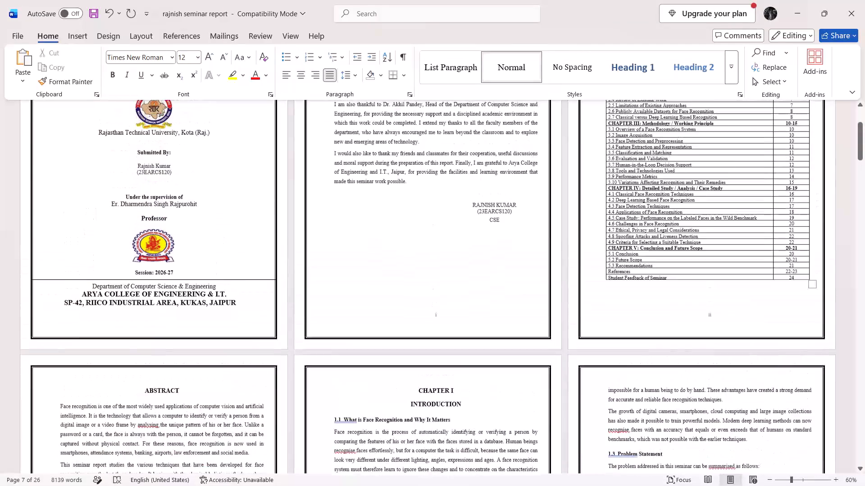
{"action": "scroll", "coordinate": [784, 191], "scroll_direction": "up", "scroll_amount": 2}
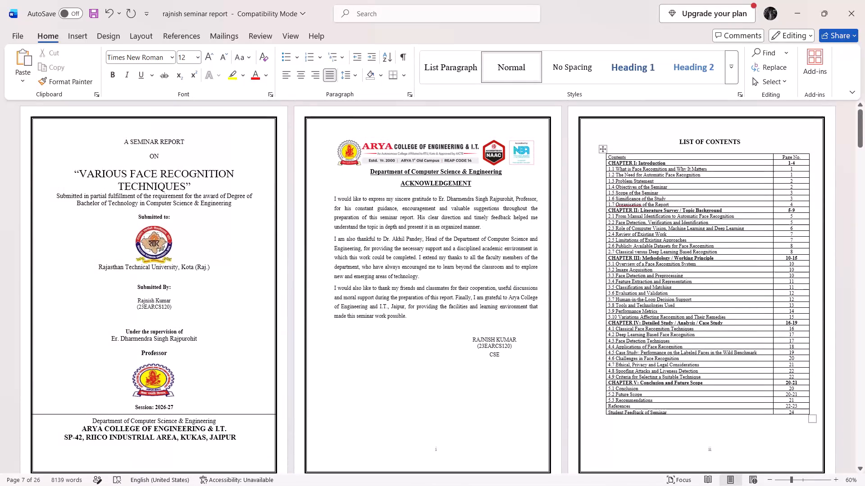
{"action": "left_click", "coordinate": [794, 203]}
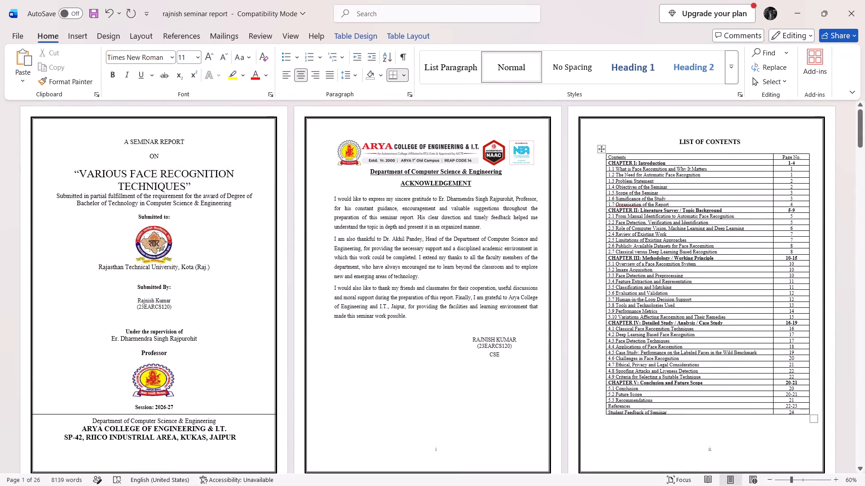
{"action": "key", "text": "BackSpace"}
{"action": "key", "text": "3"}
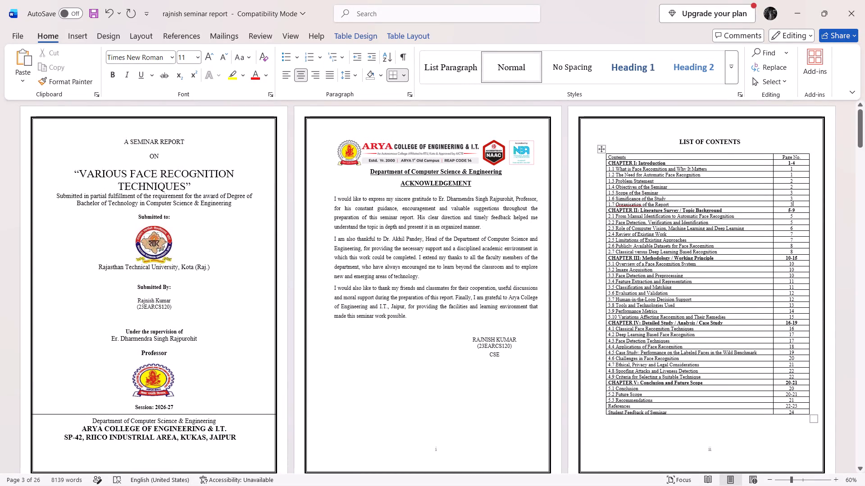
{"action": "left_click", "coordinate": [800, 165]}
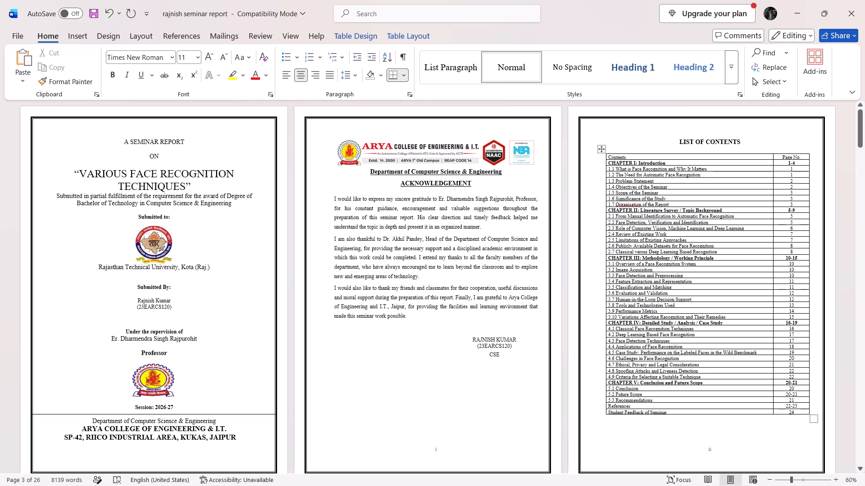
{"action": "left_click", "coordinate": [800, 163]}
{"action": "key", "text": "BackSpace"}
{"action": "key", "text": "3"}
In the List of Contents, change Chapter II's starting page to 4 and set sections 2.1 and 2.2 to page 4.
{"action": "scroll", "coordinate": [636, 243], "scroll_direction": "down", "scroll_amount": 10}
{"action": "scroll", "coordinate": [636, 243], "scroll_direction": "up", "scroll_amount": 2}
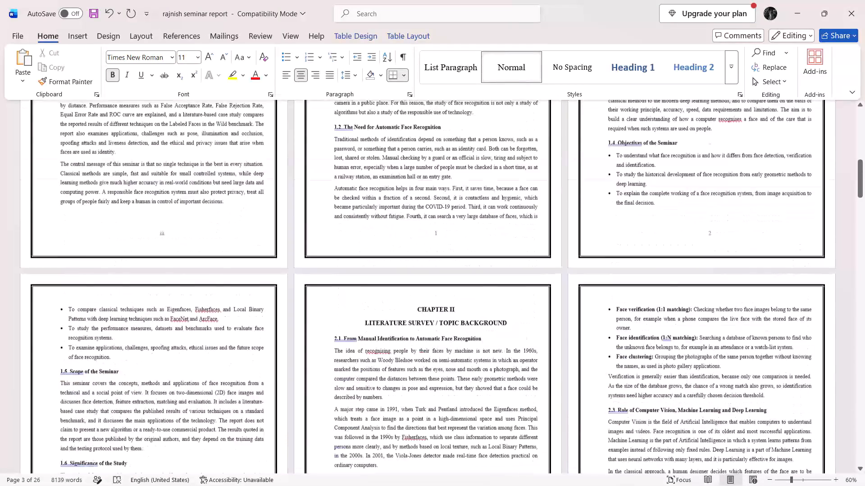
{"action": "scroll", "coordinate": [636, 243], "scroll_direction": "up", "scroll_amount": 3}
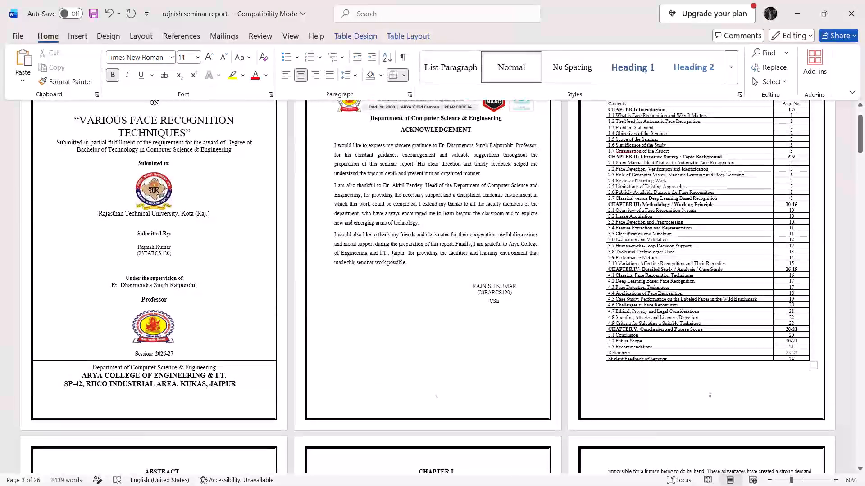
{"action": "left_click", "coordinate": [791, 157]}
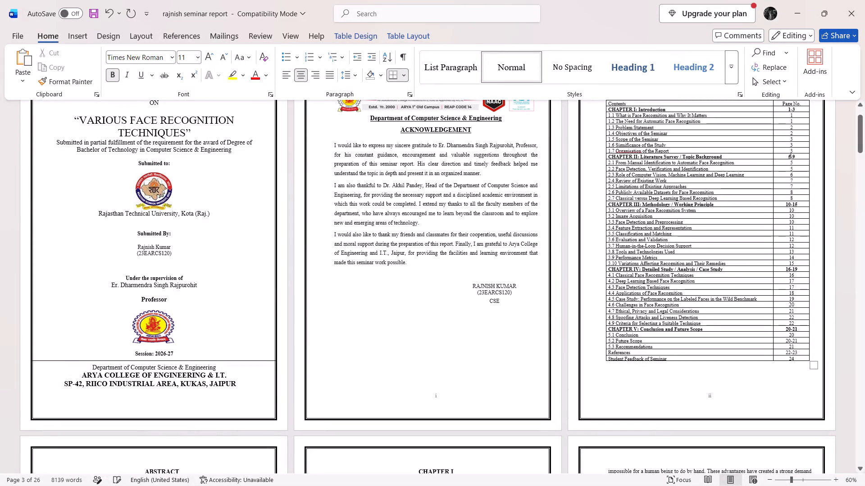
{"action": "key", "text": "BackSpace"}
{"action": "key", "text": "4"}
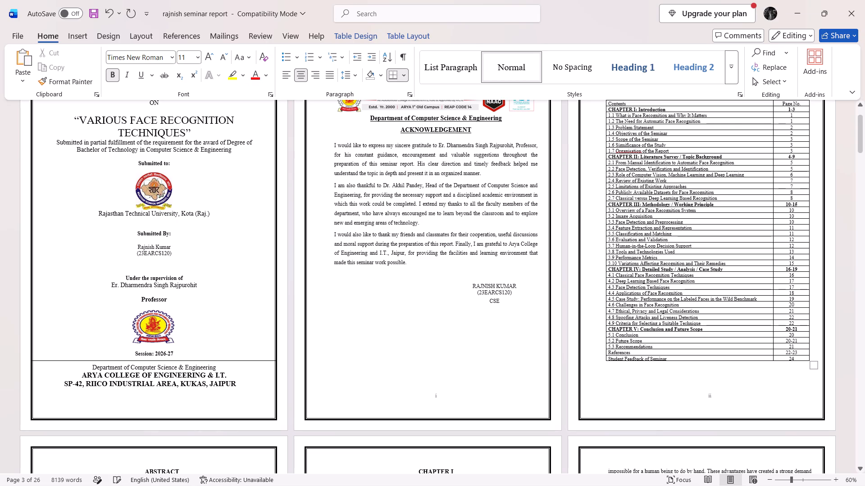
{"action": "left_click", "coordinate": [797, 164]}
{"action": "key", "text": "BackSpace"}
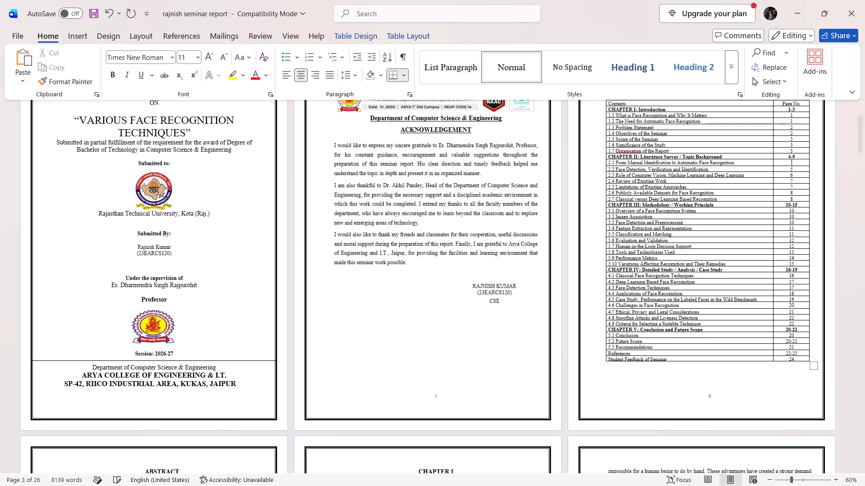
{"action": "key", "text": "4"}
{"action": "key", "text": "Down"}
{"action": "key", "text": "BackSpace"}
{"action": "key", "text": "4"}
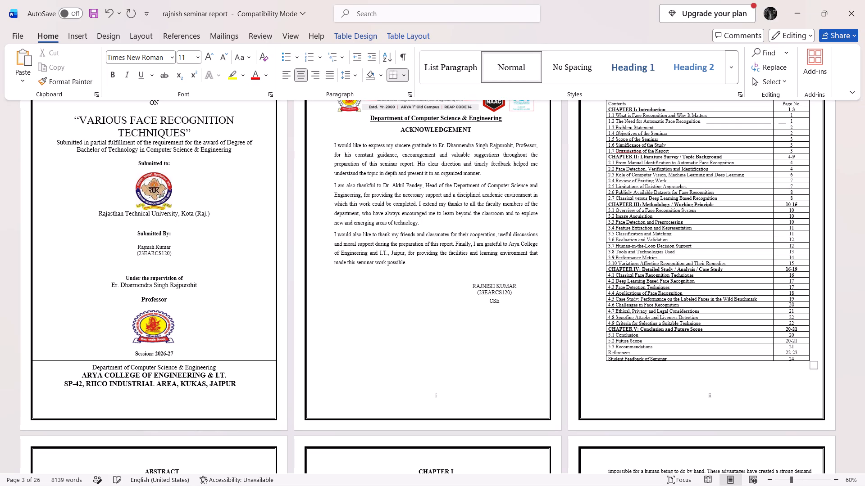
Check the printed Chapter II page numbers and set sections 2.3 and 2.4 to page 5 in the List of Contents.
{"action": "scroll", "coordinate": [698, 197], "scroll_direction": "down", "scroll_amount": 6}
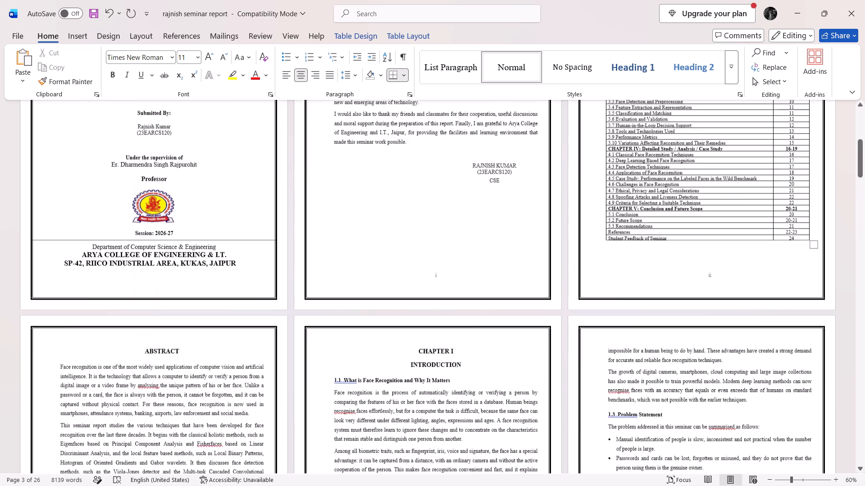
{"action": "scroll", "coordinate": [698, 197], "scroll_direction": "down", "scroll_amount": 2}
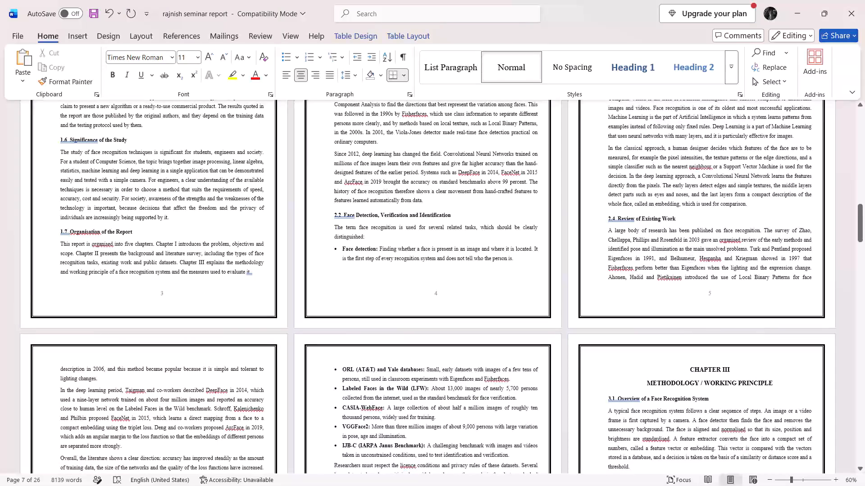
{"action": "scroll", "coordinate": [675, 272], "scroll_direction": "up", "scroll_amount": 2}
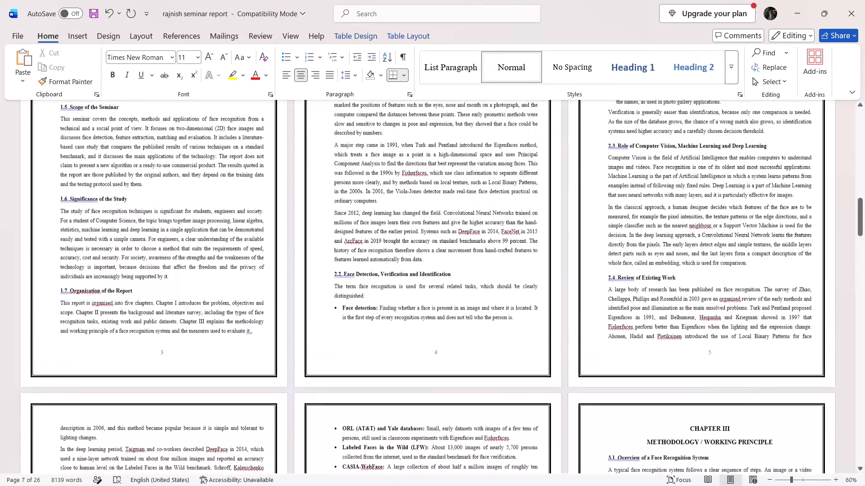
{"action": "scroll", "coordinate": [675, 272], "scroll_direction": "up", "scroll_amount": 6}
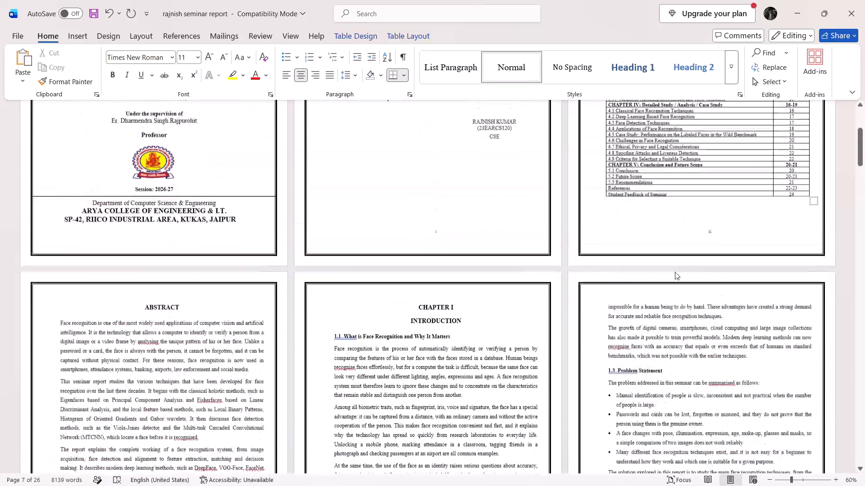
{"action": "scroll", "coordinate": [675, 272], "scroll_direction": "up", "scroll_amount": 3}
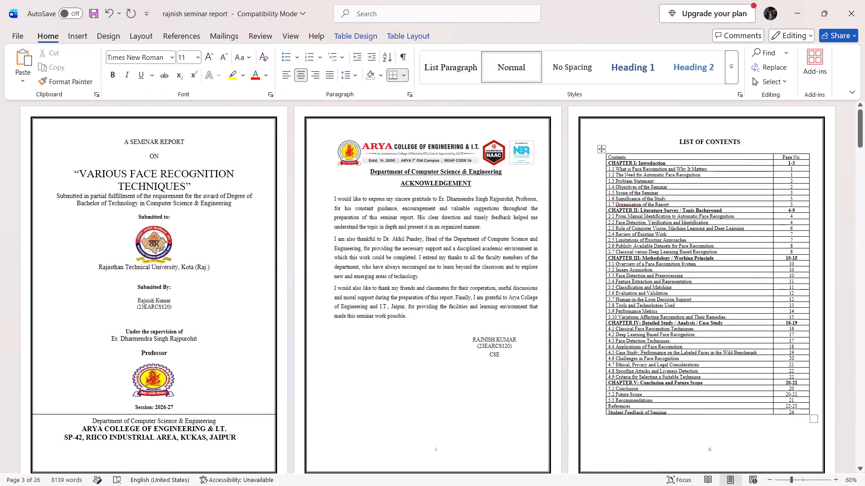
{"action": "left_click", "coordinate": [797, 228]}
{"action": "key", "text": "BackSpace"}
{"action": "key", "text": "5"}
{"action": "key", "text": "Down"}
{"action": "key", "text": "BackSpace"}
{"action": "key", "text": "5"}
Check the printed page numbers for sections 2.5 to 2.7, and set 2.5 and 2.6 to page 6 and 2.7 to page 7 in the List of Contents.
{"action": "scroll", "coordinate": [781, 238], "scroll_direction": "down", "scroll_amount": 3}
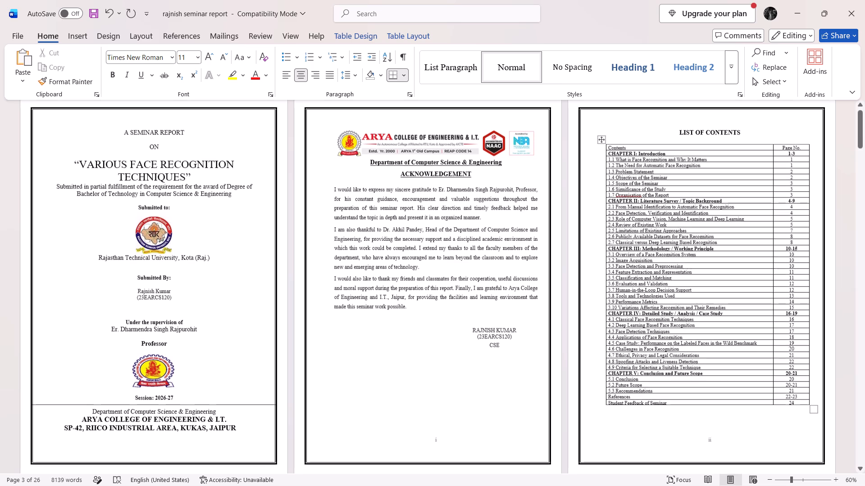
{"action": "scroll", "coordinate": [781, 238], "scroll_direction": "down", "scroll_amount": 7}
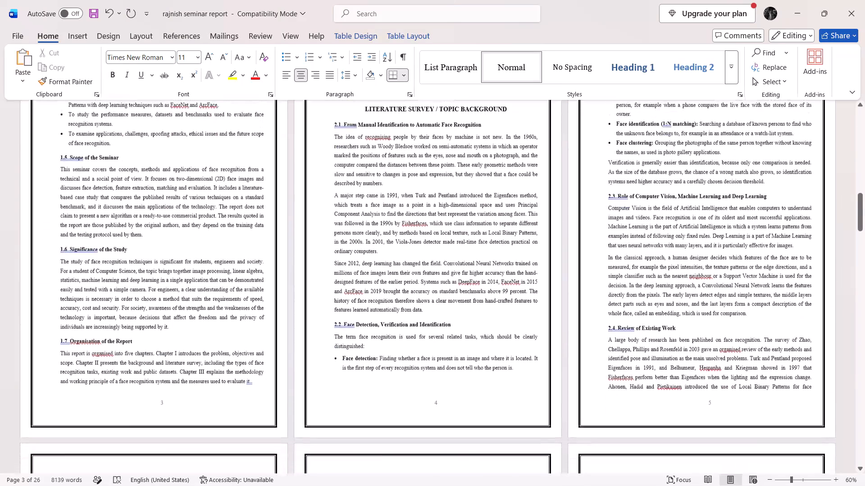
{"action": "scroll", "coordinate": [781, 238], "scroll_direction": "down", "scroll_amount": 3}
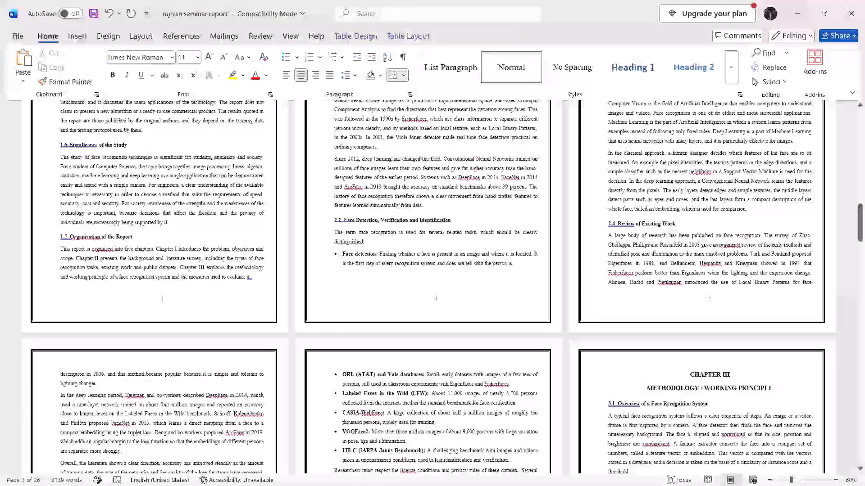
{"action": "scroll", "coordinate": [781, 238], "scroll_direction": "down", "scroll_amount": 2}
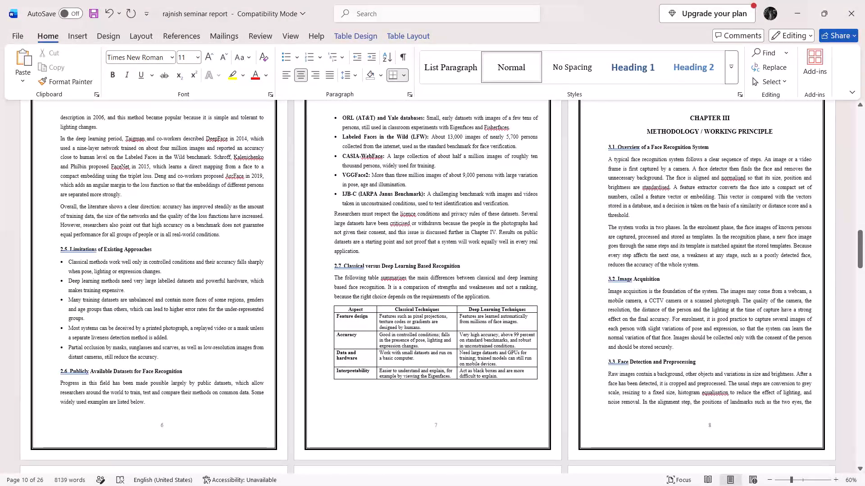
{"action": "scroll", "coordinate": [412, 390], "scroll_direction": "up", "scroll_amount": 2}
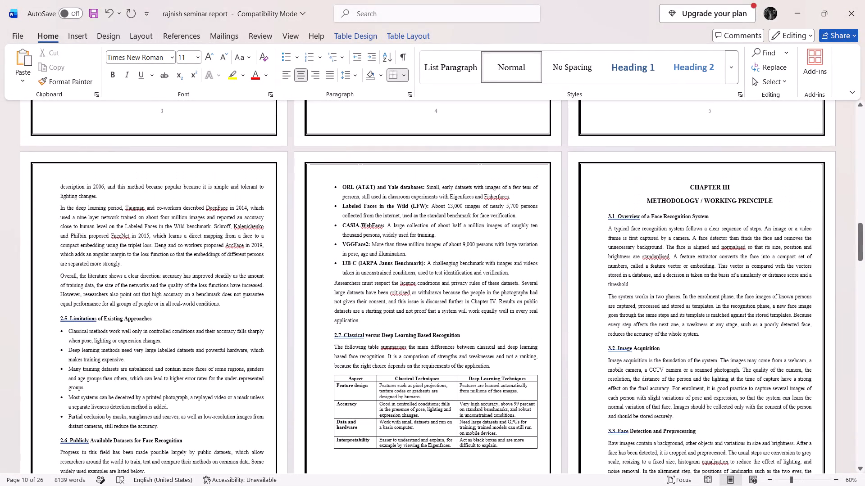
{"action": "scroll", "coordinate": [412, 390], "scroll_direction": "up", "scroll_amount": 14}
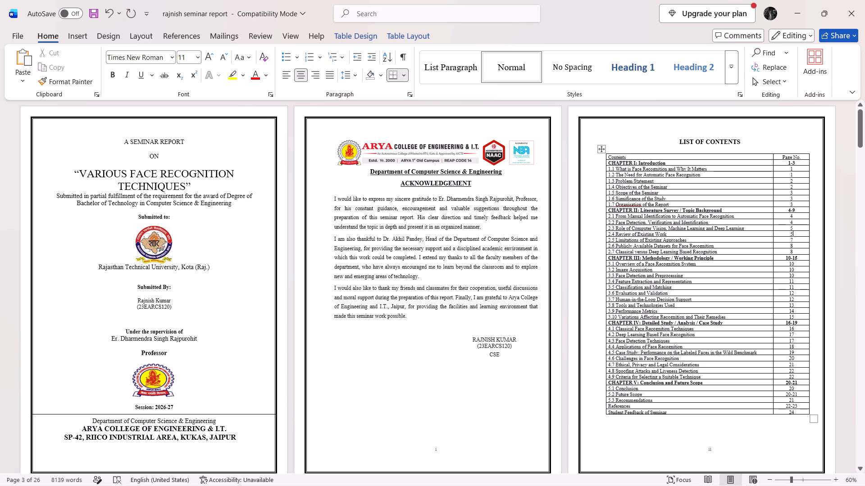
{"action": "left_click", "coordinate": [799, 240]}
{"action": "key", "text": "BackSpace"}
{"action": "key", "text": "6"}
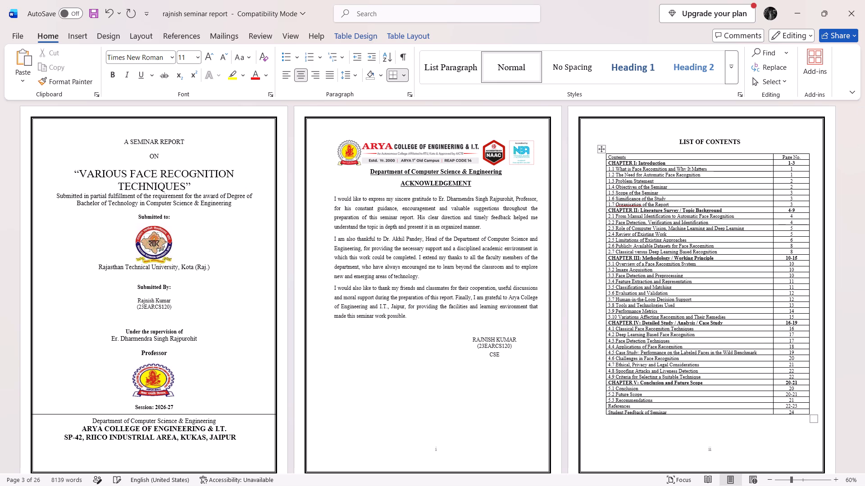
{"action": "key", "text": "Down"}
{"action": "key", "text": "BackSpace"}
{"action": "key", "text": "6"}
{"action": "key", "text": "Down"}
{"action": "key", "text": "BackSpace"}
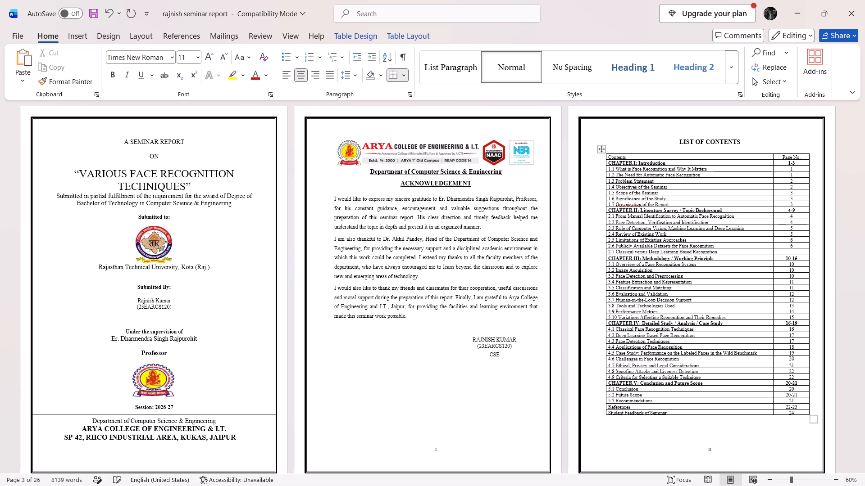
{"action": "key", "text": "7"}
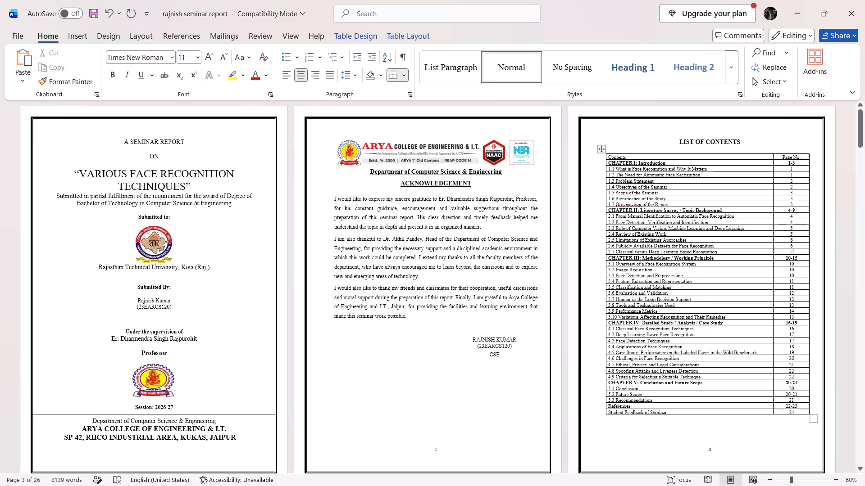
Set the page range of Chapter II: Literature Survey / Topic Background to 4-7 in the List of Contents.
{"action": "left_click", "coordinate": [801, 208]}
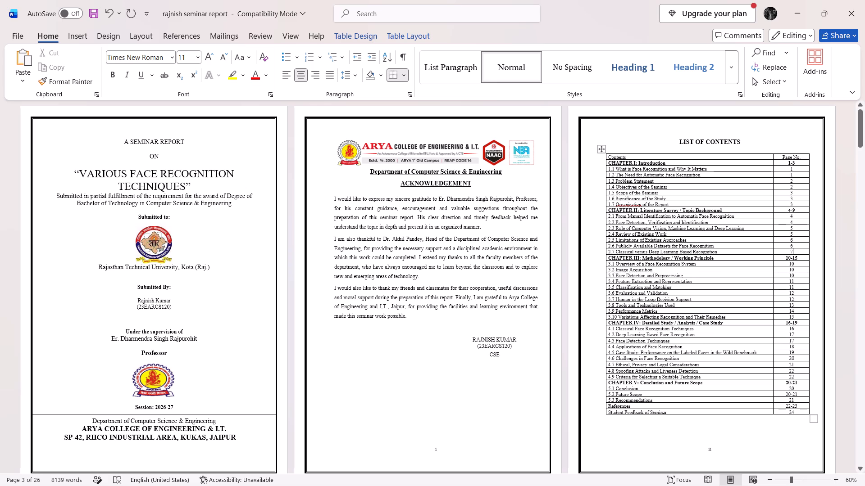
{"action": "left_click", "coordinate": [799, 211]}
{"action": "key", "text": "BackSpace"}
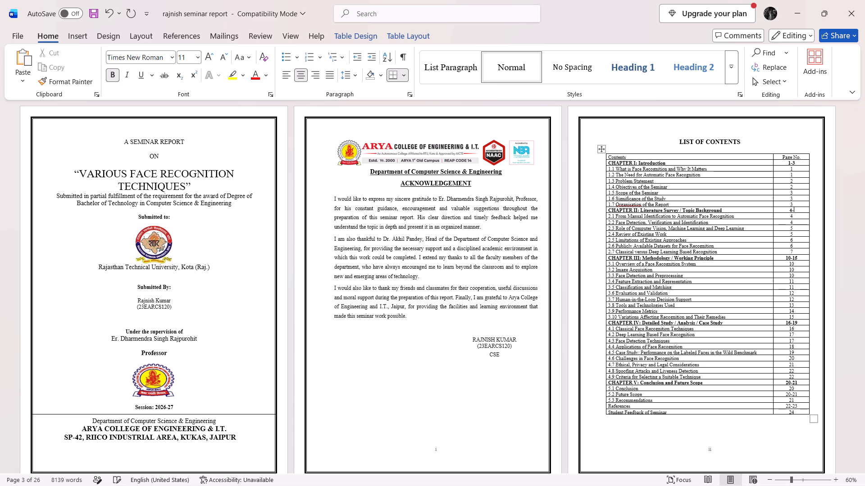
{"action": "key", "text": "7"}
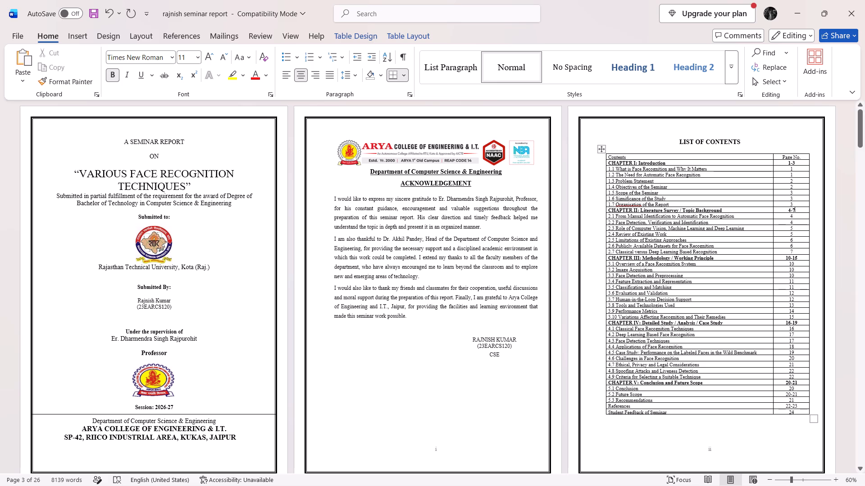
Check the printed Chapter III page numbers and set Chapter III's starting page to 8 in the List of Contents.
{"action": "left_click", "coordinate": [792, 261]}
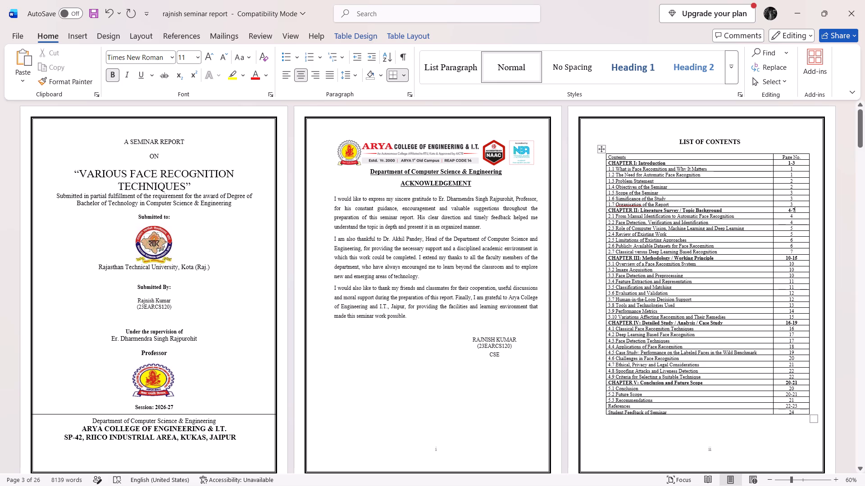
{"action": "left_click", "coordinate": [792, 259]}
{"action": "key", "text": "Left"}
{"action": "key", "text": "BackSpace"}
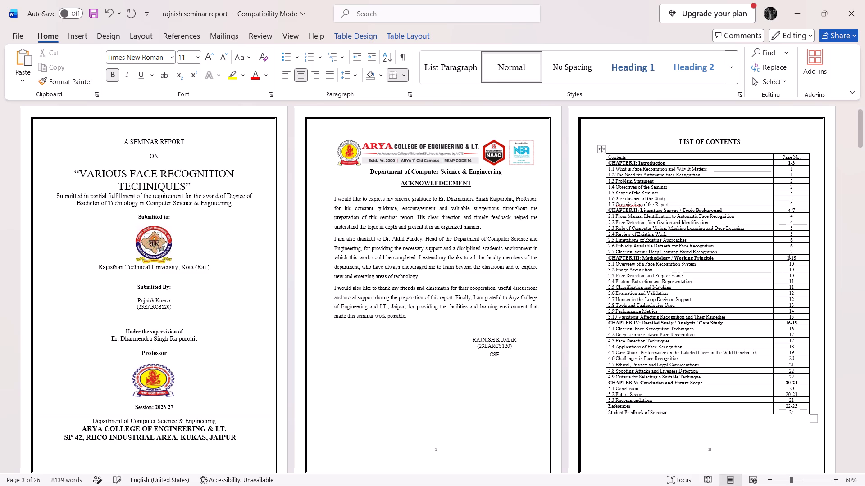
{"action": "key", "text": "8"}
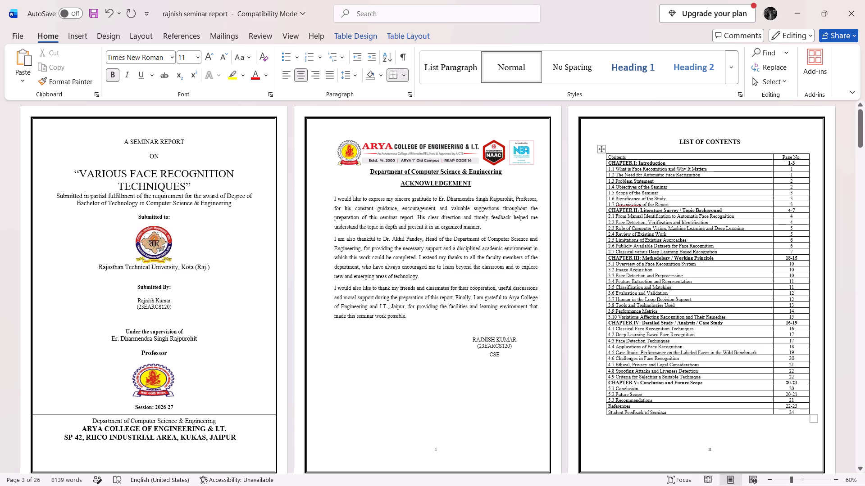
{"action": "scroll", "coordinate": [705, 271], "scroll_direction": "down", "scroll_amount": 11}
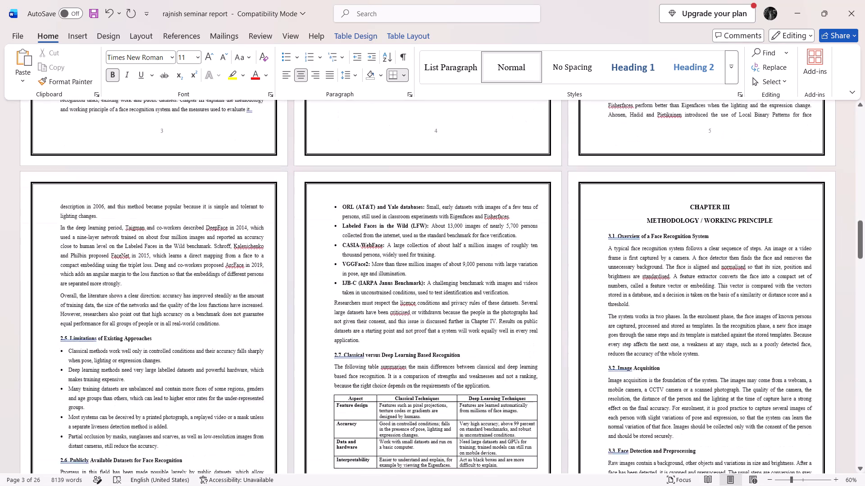
{"action": "scroll", "coordinate": [705, 271], "scroll_direction": "down", "scroll_amount": 3}
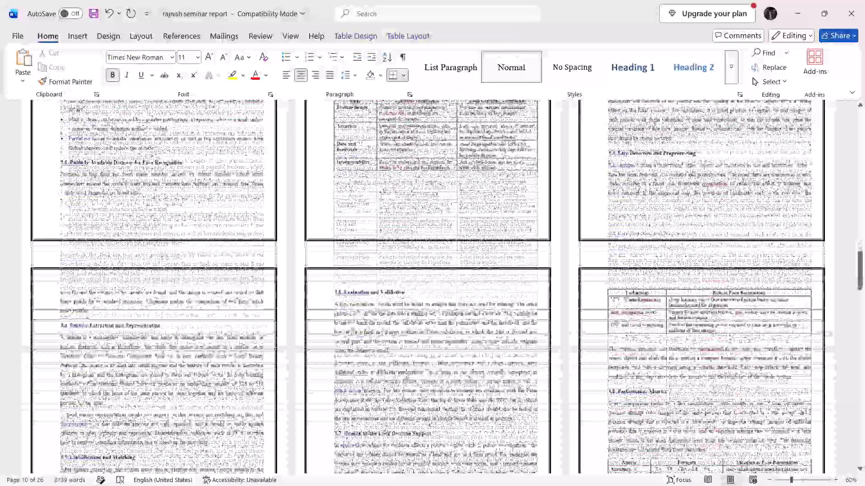
{"action": "scroll", "coordinate": [705, 271], "scroll_direction": "down", "scroll_amount": 2}
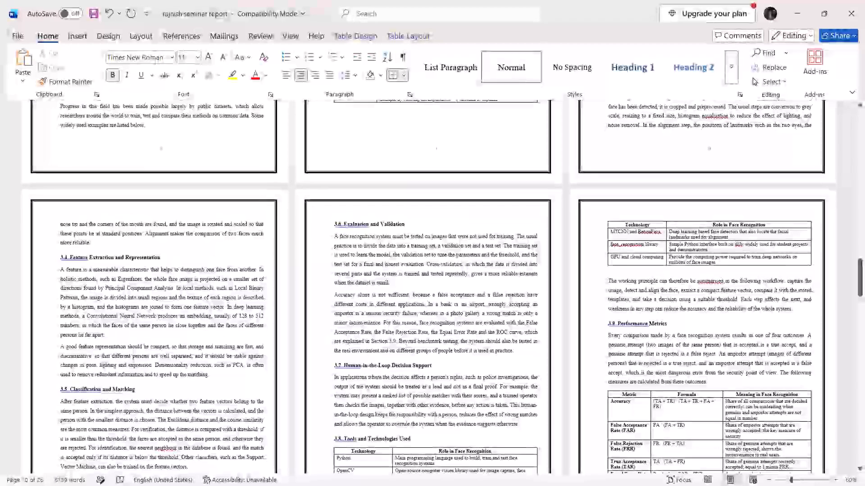
{"action": "scroll", "coordinate": [711, 255], "scroll_direction": "down", "scroll_amount": 2}
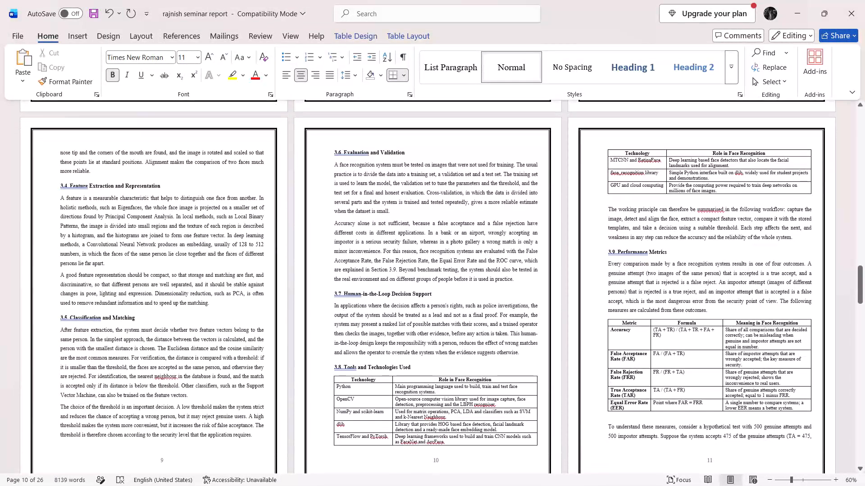
{"action": "scroll", "coordinate": [711, 255], "scroll_direction": "down", "scroll_amount": 1}
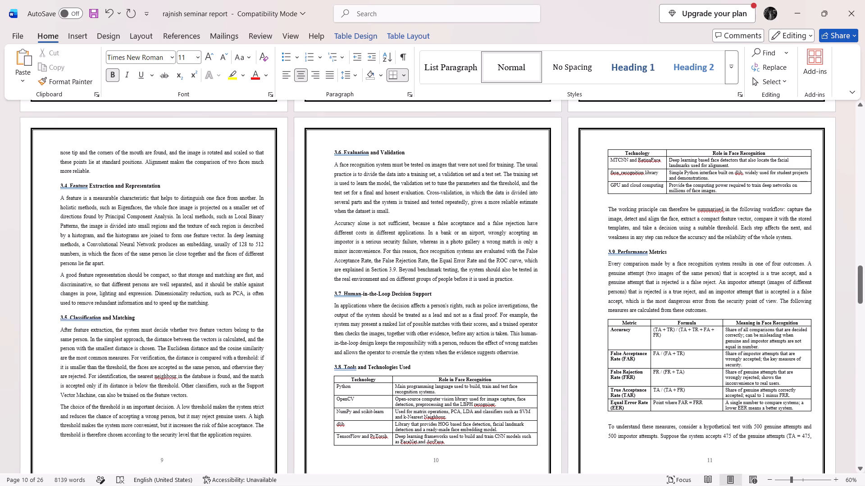
{"action": "scroll", "coordinate": [287, 178], "scroll_direction": "up", "scroll_amount": 2}
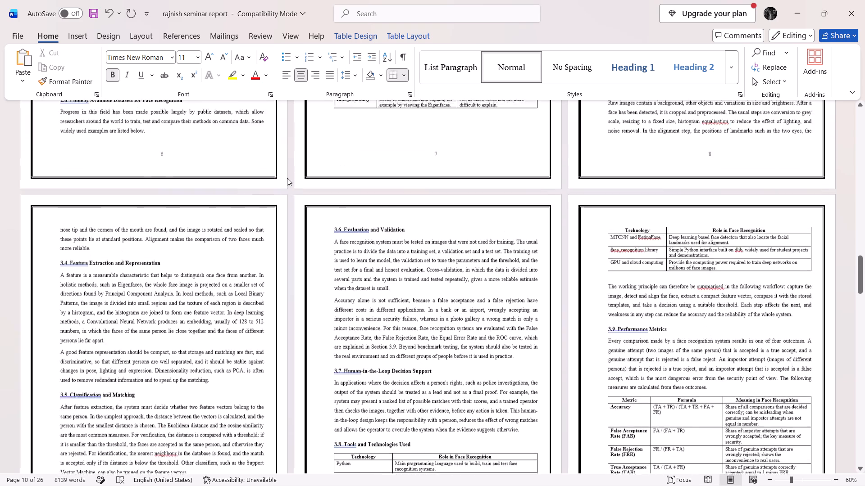
{"action": "scroll", "coordinate": [287, 178], "scroll_direction": "up", "scroll_amount": 5}
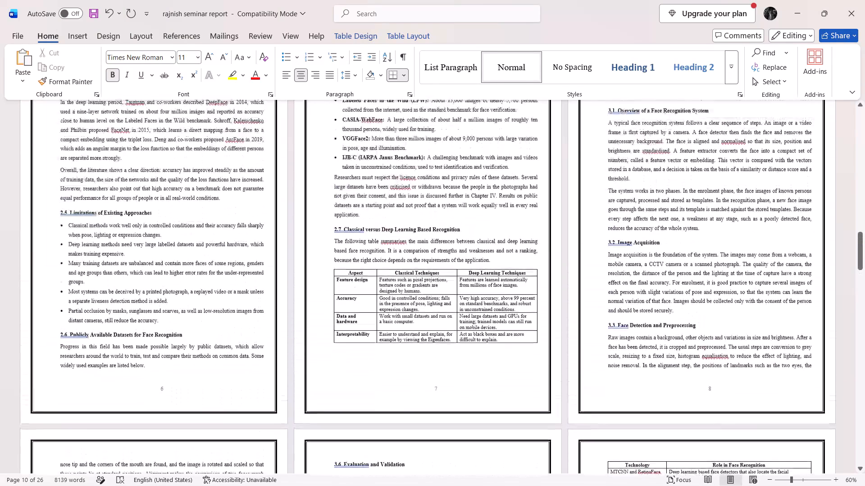
{"action": "scroll", "coordinate": [287, 178], "scroll_direction": "up", "scroll_amount": 1}
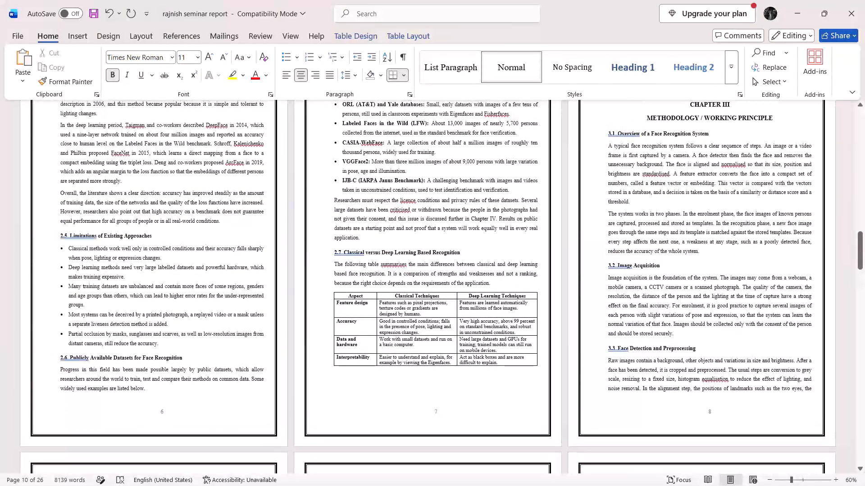
{"action": "scroll", "coordinate": [287, 178], "scroll_direction": "up", "scroll_amount": 18}
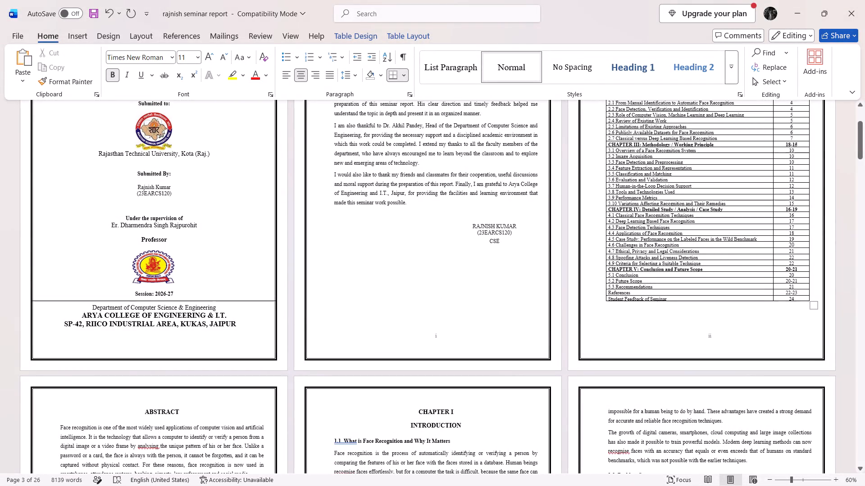
{"action": "key", "text": "BackSpace"}
{"action": "key", "text": "BackSpace"}
{"action": "key", "text": "8"}
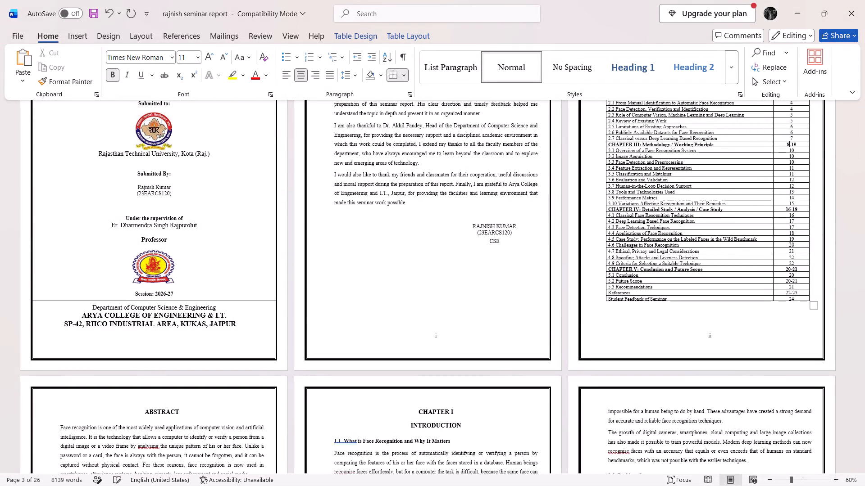
Set sections 3.1, 3.2 and 3.3 to page 8 in the List of Contents.
{"action": "key", "text": "Down"}
{"action": "key", "text": "Right"}
{"action": "key", "text": "Right"}
{"action": "key", "text": "BackSpace"}
{"action": "key", "text": "BackSpace"}
{"action": "key", "text": "8"}
{"action": "key", "text": "Down"}
{"action": "key", "text": "BackSpace"}
{"action": "key", "text": "8"}
{"action": "key", "text": "BackSpace"}
{"action": "key", "text": "8"}
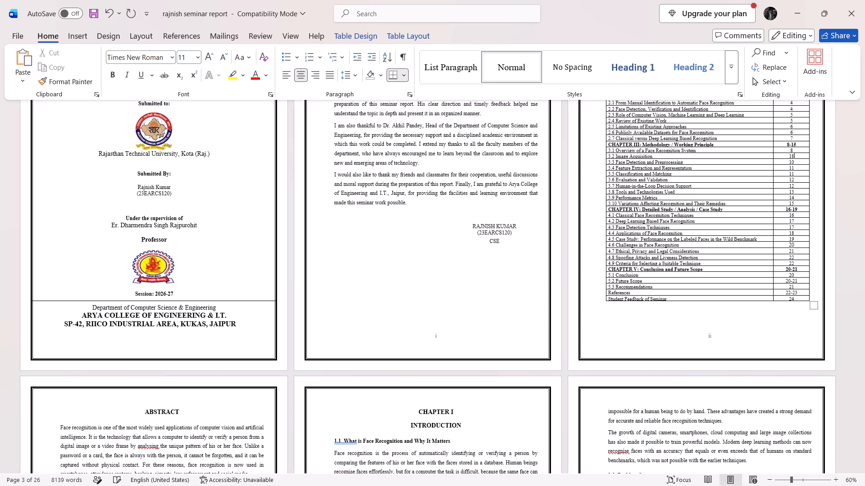
{"action": "key", "text": "Down"}
{"action": "key", "text": "BackSpace"}
{"action": "key", "text": "Up"}
{"action": "key", "text": "Left"}
{"action": "key", "text": "BackSpace"}
{"action": "key", "text": "Down"}
{"action": "key", "text": "Right"}
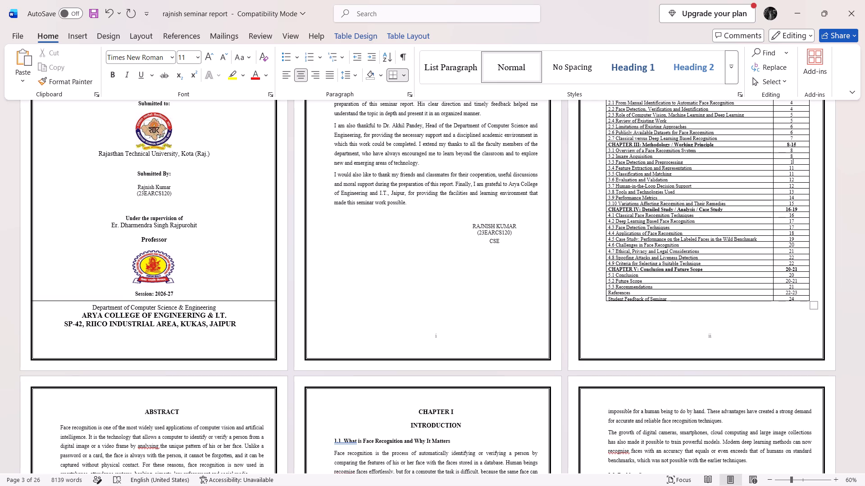
{"action": "key", "text": "BackSpace"}
{"action": "key", "text": "8"}
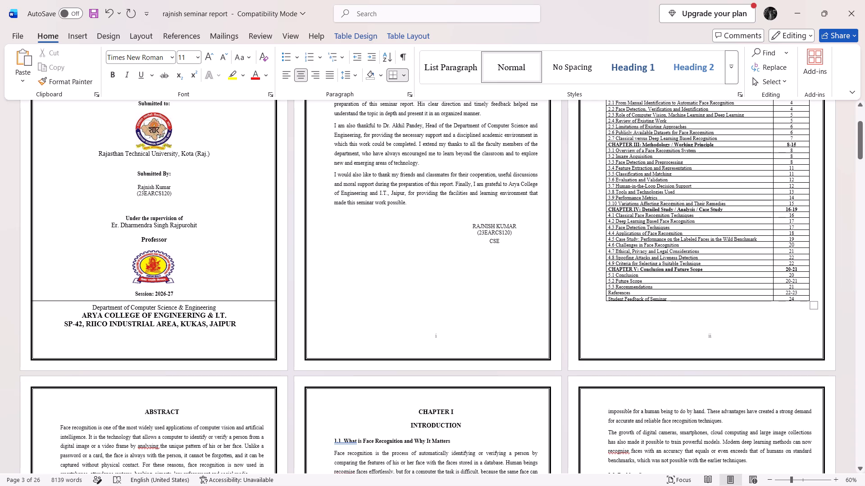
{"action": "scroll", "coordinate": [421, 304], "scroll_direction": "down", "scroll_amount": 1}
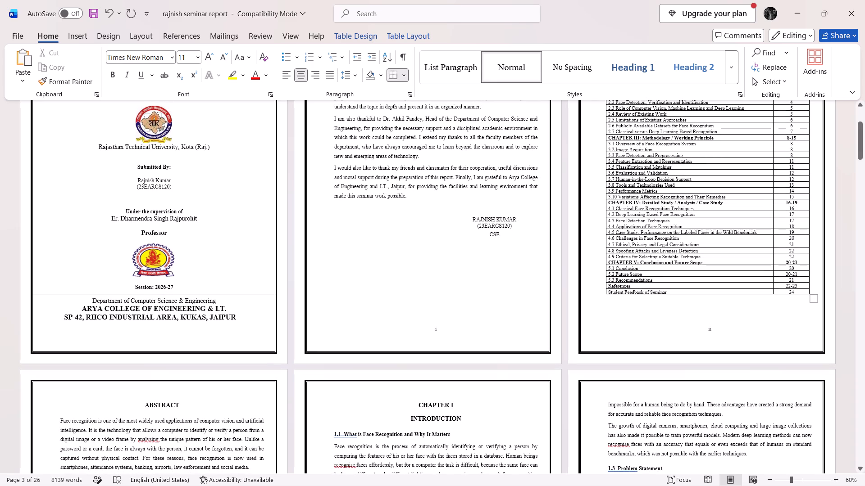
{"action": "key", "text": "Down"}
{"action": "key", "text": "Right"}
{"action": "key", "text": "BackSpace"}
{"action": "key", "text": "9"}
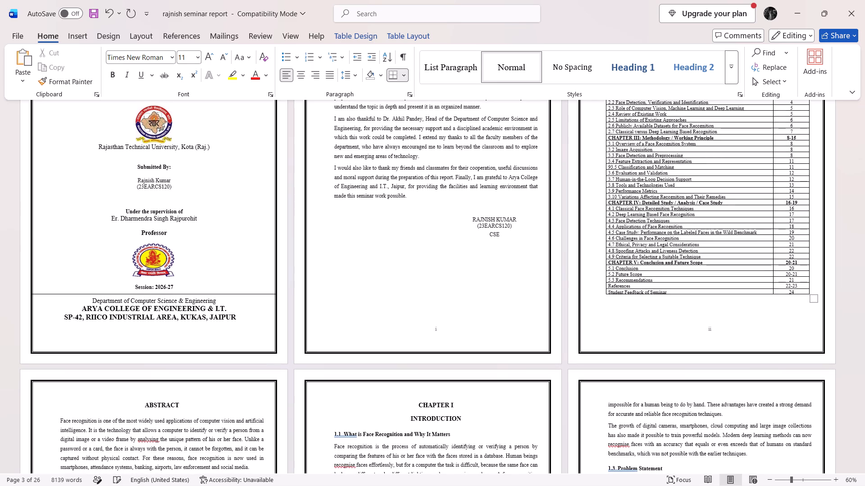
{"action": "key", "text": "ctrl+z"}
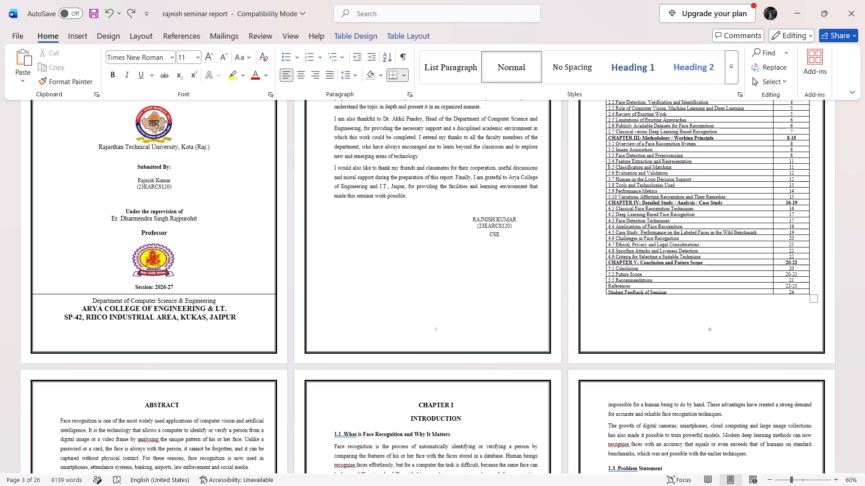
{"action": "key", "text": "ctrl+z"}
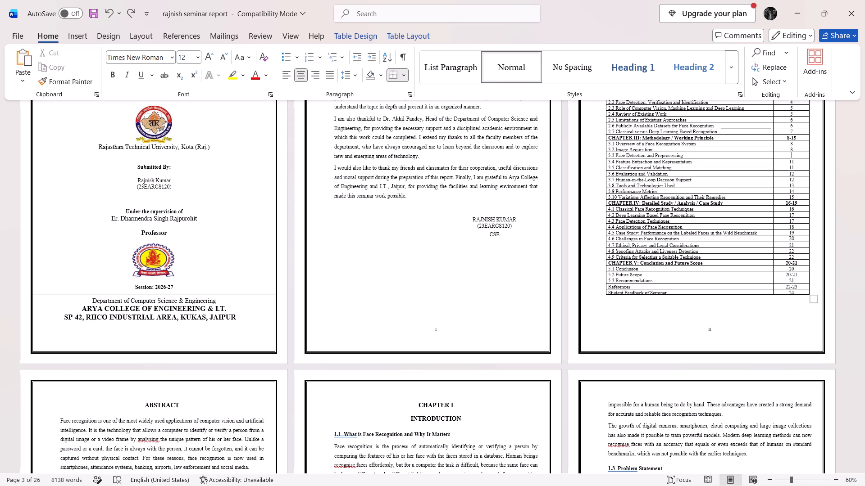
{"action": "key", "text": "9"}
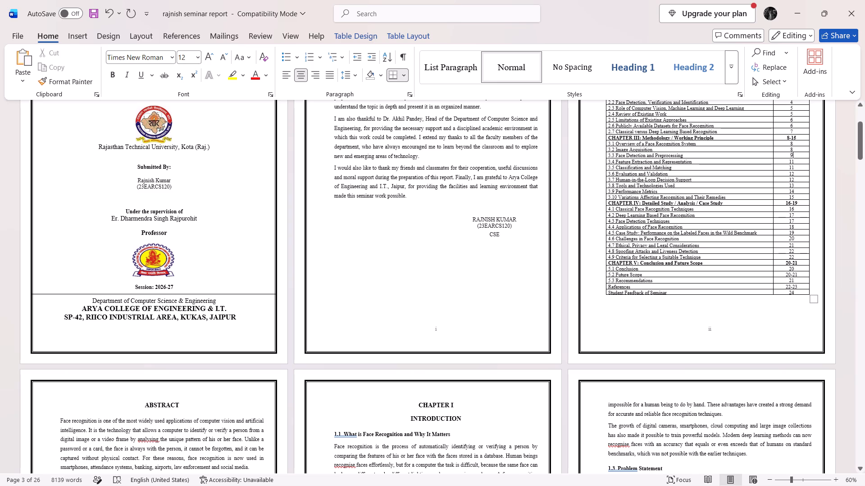
Check the printed page numbers for sections 3.3 and 3.4, and set 3.3 to page 8 and 3.4 to page 9 in the List of Contents.
{"action": "scroll", "coordinate": [681, 173], "scroll_direction": "down", "scroll_amount": 5}
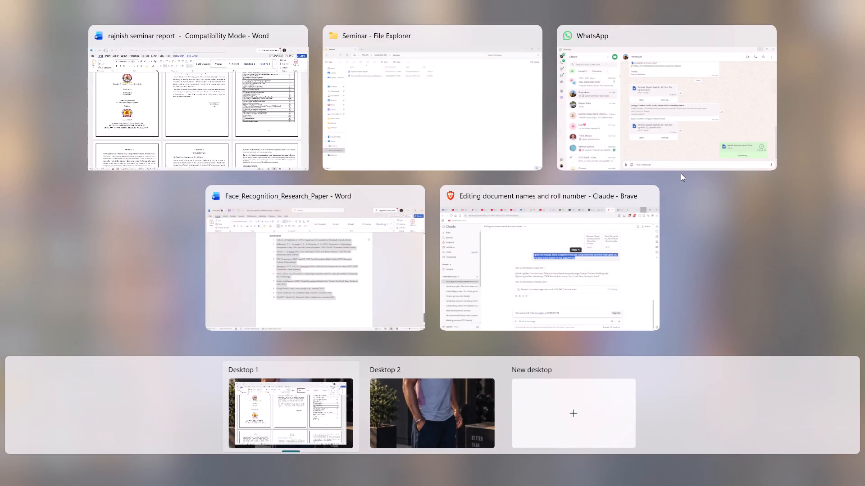
{"action": "scroll", "coordinate": [681, 173], "scroll_direction": "down", "scroll_amount": 12}
{"action": "scroll", "coordinate": [681, 173], "scroll_direction": "up", "scroll_amount": 4}
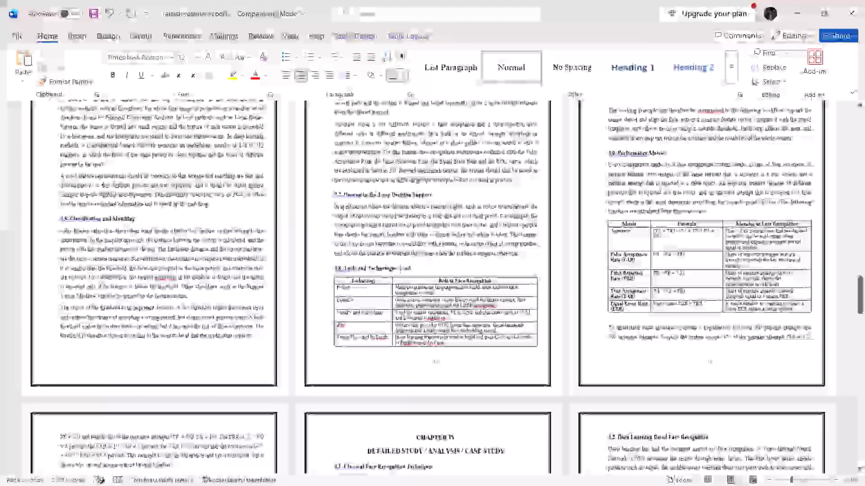
{"action": "scroll", "coordinate": [284, 139], "scroll_direction": "up", "scroll_amount": 3}
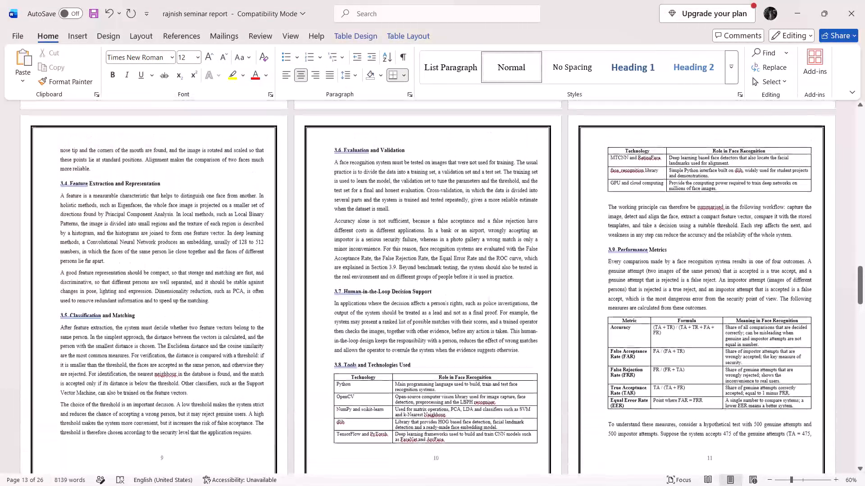
{"action": "scroll", "coordinate": [284, 139], "scroll_direction": "up", "scroll_amount": 4}
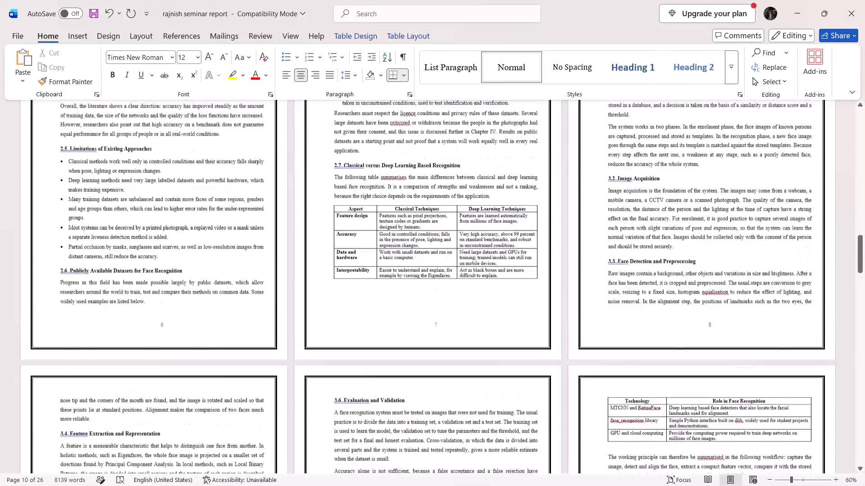
{"action": "scroll", "coordinate": [284, 139], "scroll_direction": "up", "scroll_amount": 18}
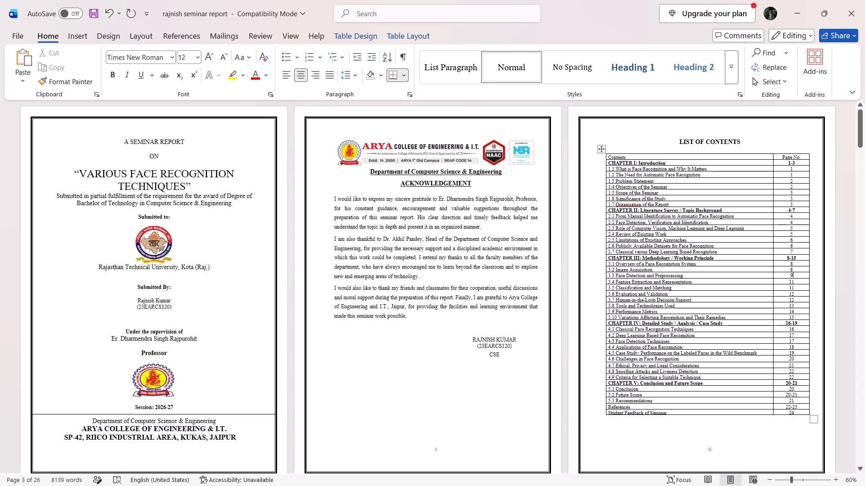
{"action": "key", "text": "BackSpace"}
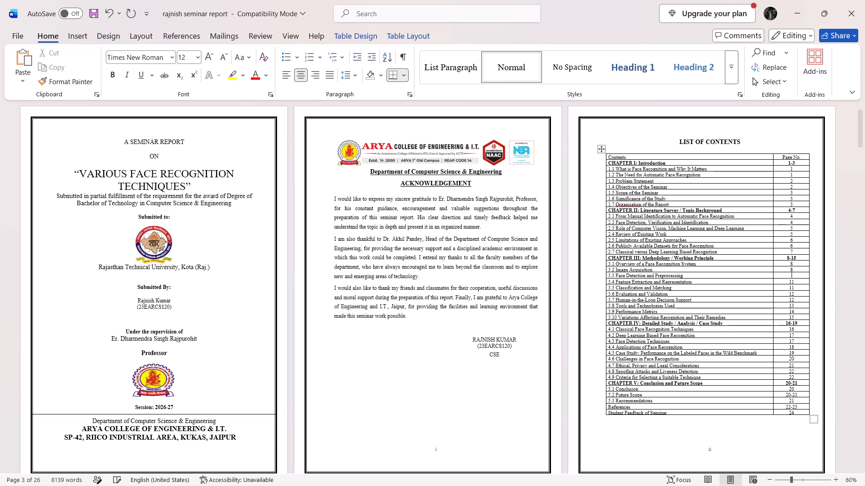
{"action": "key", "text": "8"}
{"action": "key", "text": "Down"}
{"action": "key", "text": "BackSpace"}
{"action": "key", "text": "BackSpace"}
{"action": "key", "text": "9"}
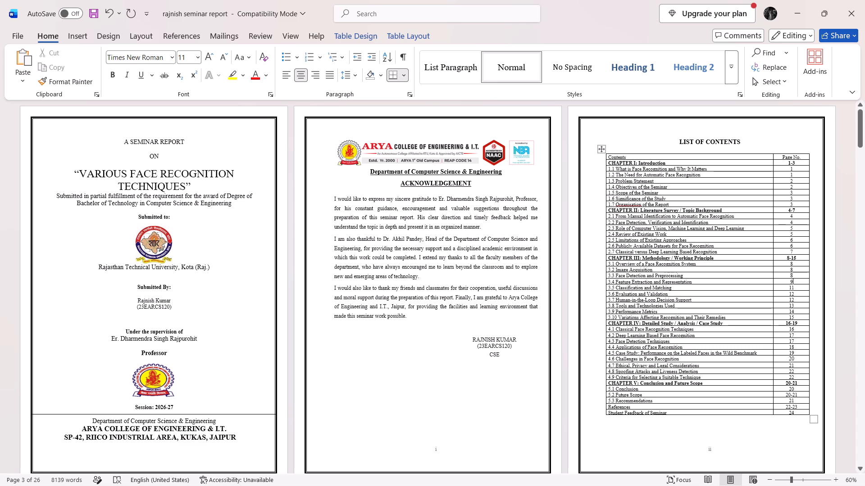
Check the printed page number for section 3.5 and set 3.5 Classification and Matching to page 9 in the List of Contents.
{"action": "scroll", "coordinate": [651, 349], "scroll_direction": "down", "scroll_amount": 20}
{"action": "scroll", "coordinate": [651, 349], "scroll_direction": "down", "scroll_amount": 20}
{"action": "scroll", "coordinate": [651, 349], "scroll_direction": "down", "scroll_amount": 19}
{"action": "scroll", "coordinate": [651, 349], "scroll_direction": "up", "scroll_amount": 2}
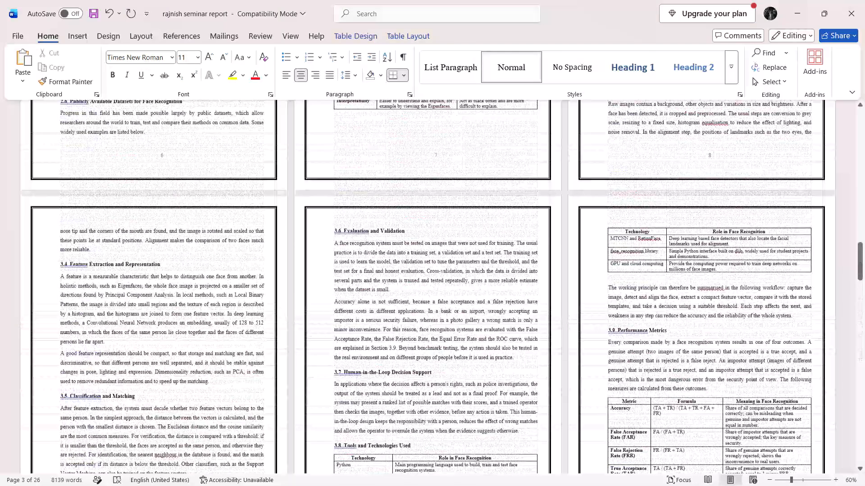
{"action": "scroll", "coordinate": [651, 349], "scroll_direction": "up", "scroll_amount": 1}
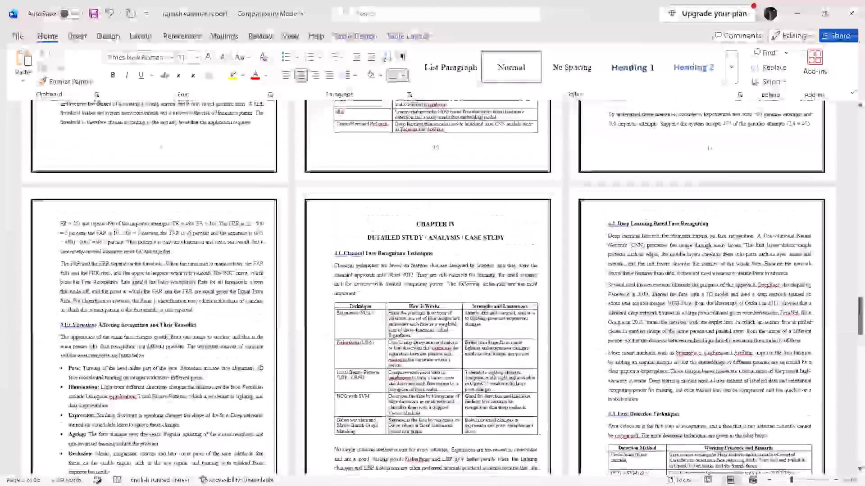
{"action": "scroll", "coordinate": [651, 349], "scroll_direction": "up", "scroll_amount": 2}
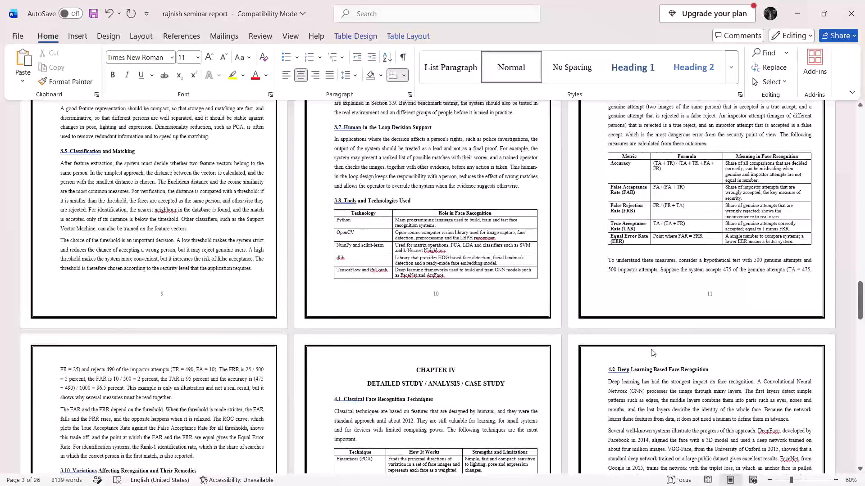
{"action": "scroll", "coordinate": [651, 349], "scroll_direction": "up", "scroll_amount": 1}
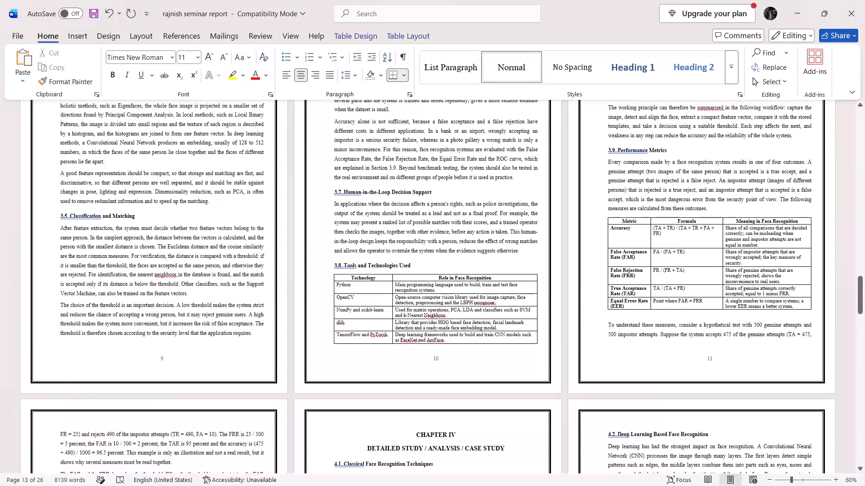
{"action": "scroll", "coordinate": [651, 349], "scroll_direction": "up", "scroll_amount": 10}
{"action": "scroll", "coordinate": [651, 349], "scroll_direction": "up", "scroll_amount": 20}
{"action": "scroll", "coordinate": [651, 349], "scroll_direction": "up", "scroll_amount": 20}
{"action": "scroll", "coordinate": [651, 349], "scroll_direction": "up", "scroll_amount": 20}
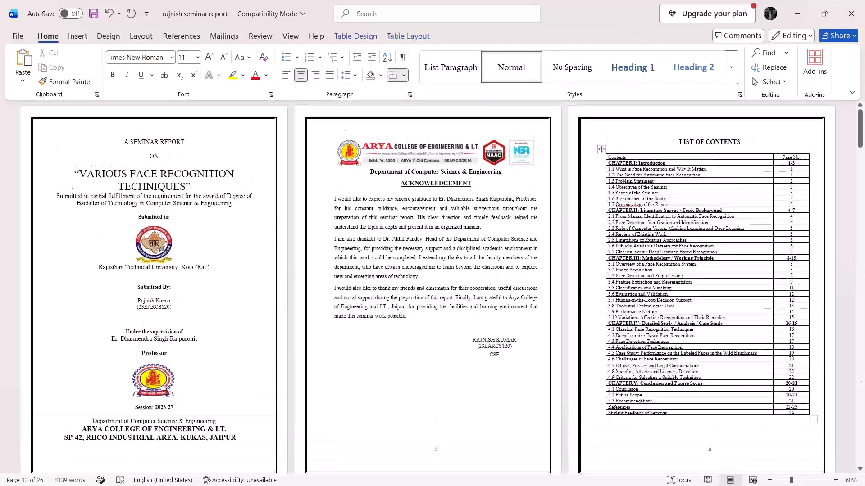
{"action": "left_click", "coordinate": [797, 286]}
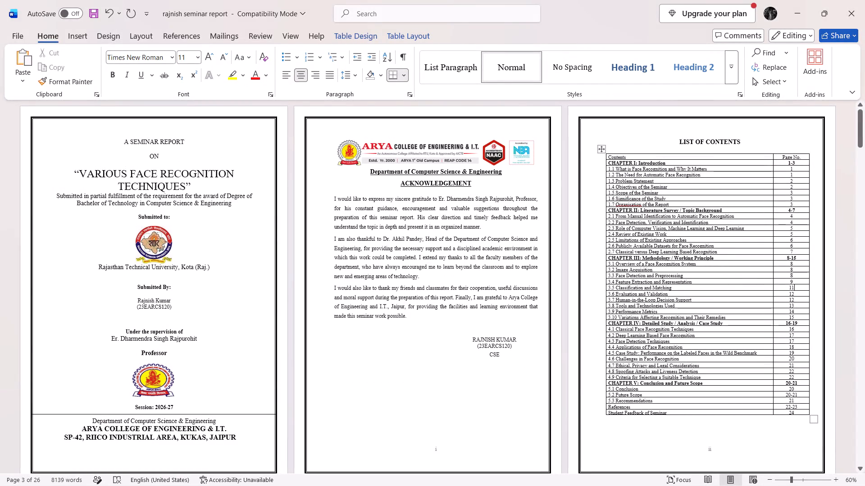
{"action": "key", "text": "BackSpace"}
{"action": "key", "text": "BackSpace"}
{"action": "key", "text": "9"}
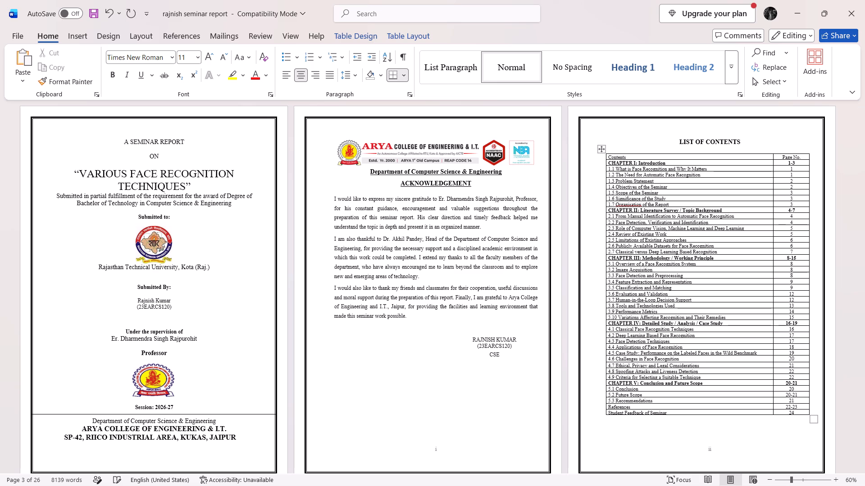
Set sections 3.6, 3.7 and 3.8 to page 10 in the List of Contents.
{"action": "key", "text": "Down"}
{"action": "key", "text": "BackSpace"}
{"action": "key", "text": "BackSpace"}
{"action": "key", "text": "1"}
{"action": "key", "text": "0"}
{"action": "key", "text": "Down"}
{"action": "key", "text": "BackSpace"}
{"action": "key", "text": "BackSpace"}
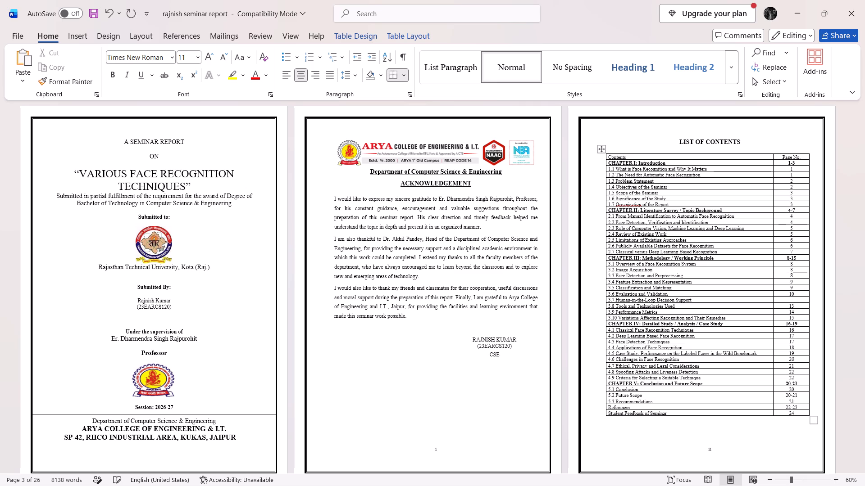
{"action": "type", "text": "10"}
{"action": "key", "text": "Down"}
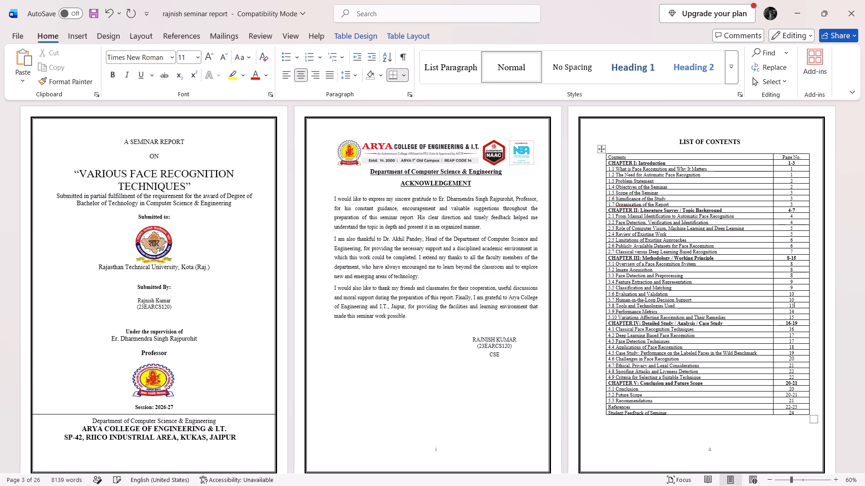
{"action": "key", "text": "BackSpace"}
{"action": "key", "text": "BackSpace"}
{"action": "type", "text": "10"}
Check the printed page numbers of the last Chapter III sections and set 3.9 to page 11 and 3.10 to page 12 in the List of Contents.
{"action": "scroll", "coordinate": [665, 293], "scroll_direction": "down", "scroll_amount": 13}
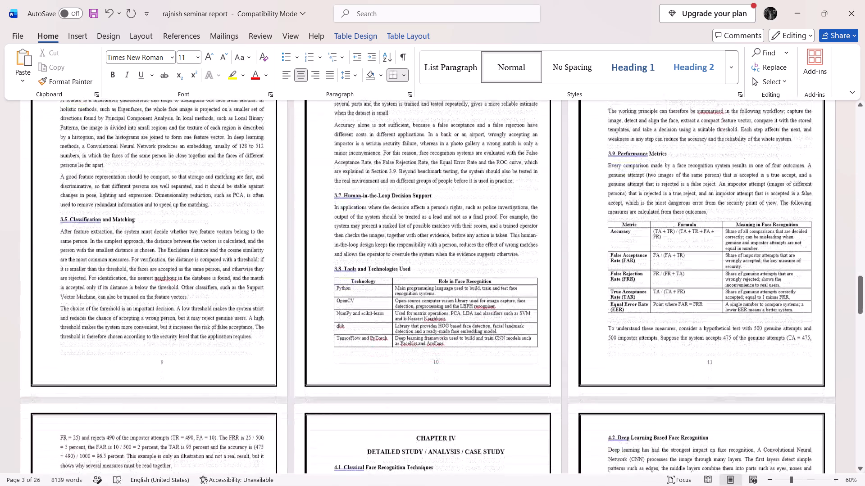
{"action": "scroll", "coordinate": [665, 293], "scroll_direction": "down", "scroll_amount": 2}
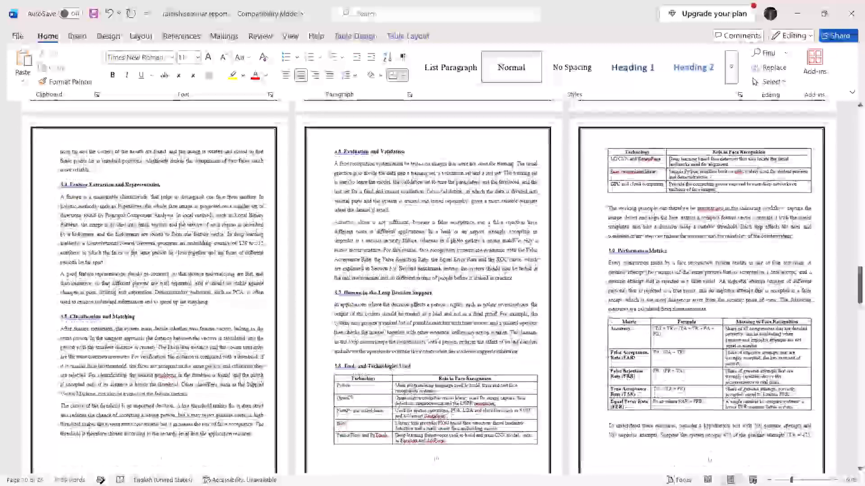
{"action": "scroll", "coordinate": [665, 293], "scroll_direction": "down", "scroll_amount": 2}
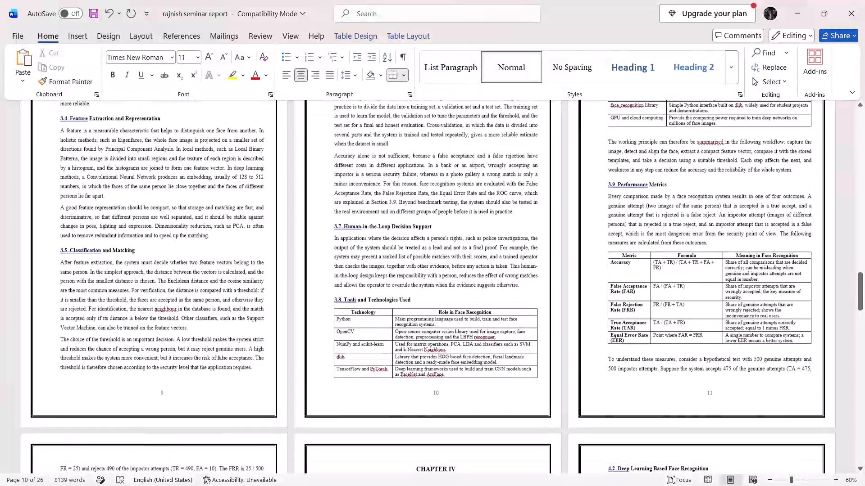
{"action": "scroll", "coordinate": [665, 293], "scroll_direction": "down", "scroll_amount": 1}
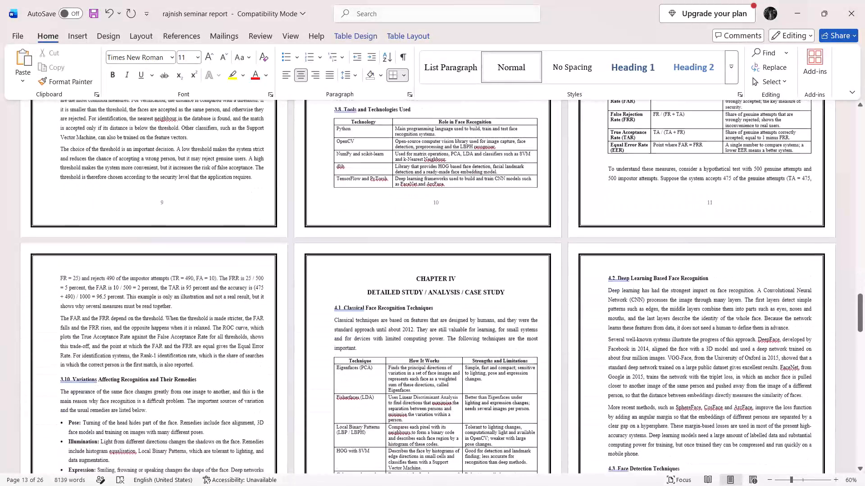
{"action": "scroll", "coordinate": [665, 293], "scroll_direction": "down", "scroll_amount": 2}
{"action": "scroll", "coordinate": [665, 293], "scroll_direction": "up", "scroll_amount": 4}
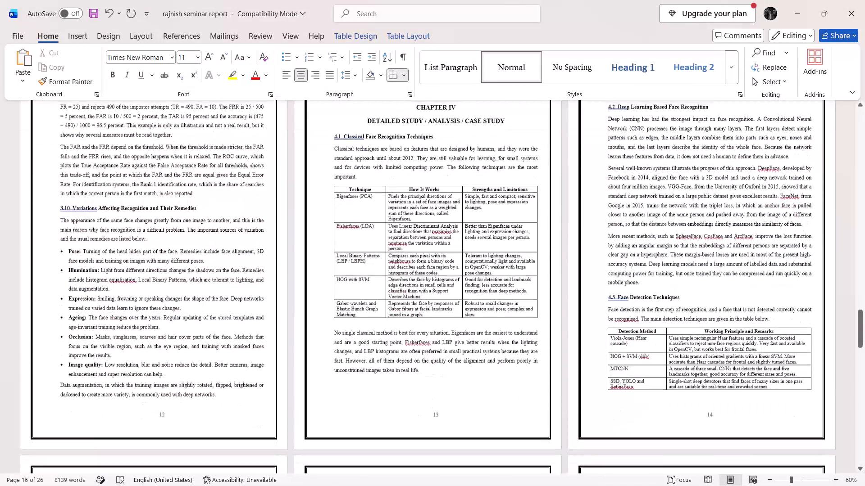
{"action": "scroll", "coordinate": [665, 293], "scroll_direction": "up", "scroll_amount": 16}
{"action": "scroll", "coordinate": [665, 293], "scroll_direction": "up", "scroll_amount": 7}
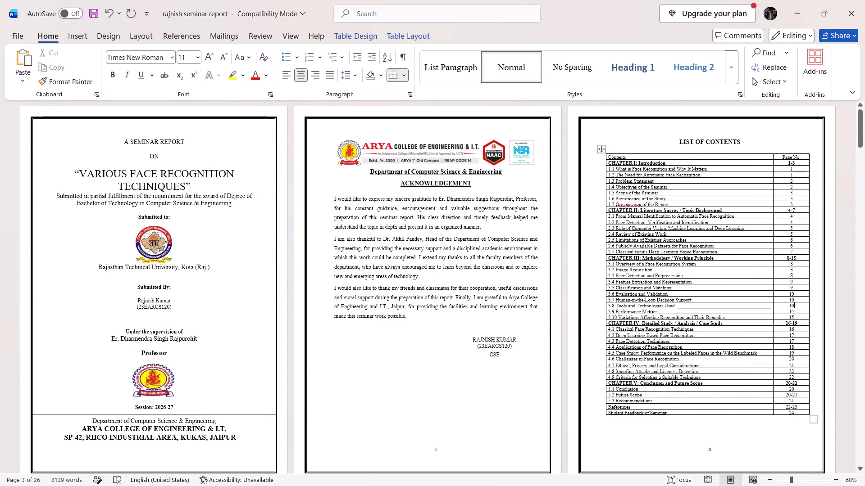
{"action": "key", "text": "Down"}
{"action": "key", "text": "BackSpace"}
{"action": "key", "text": "BackSpace"}
{"action": "type", "text": "11"}
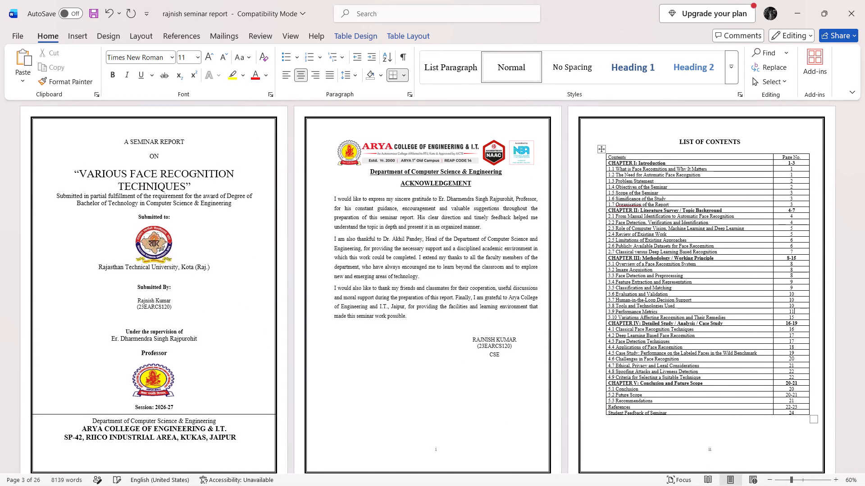
{"action": "key", "text": "Down"}
{"action": "key", "text": "BackSpace"}
{"action": "key", "text": "2"}
Set the end of Chapter III's page range to 12 in the List of Contents.
{"action": "left_click", "coordinate": [805, 256]}
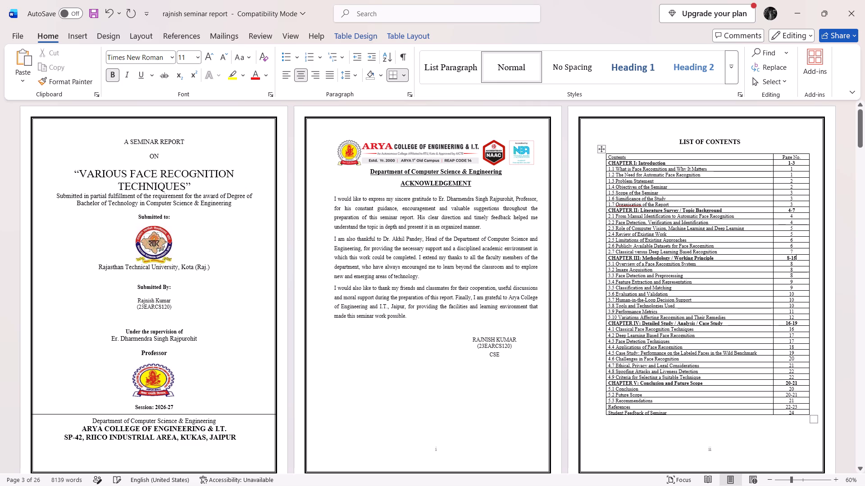
{"action": "key", "text": "BackSpace"}
{"action": "key", "text": "2"}
Set the start of Chapter IV's page range to 13 in the List of Contents.
{"action": "key", "text": "Down"}
{"action": "key", "text": "Down"}
{"action": "key", "text": "Down"}
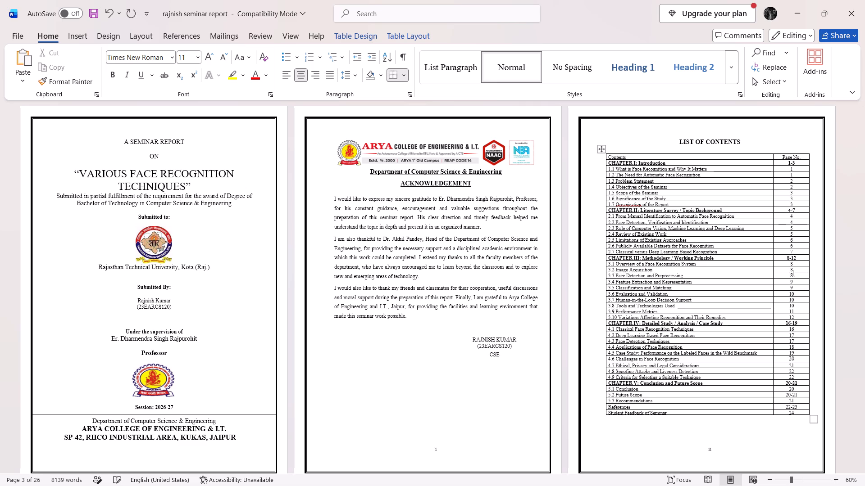
{"action": "key", "text": "Down"}
{"action": "key", "text": "Down"}
{"action": "key", "text": "Down"}
{"action": "key", "text": "Down"}
{"action": "key", "text": "Down"}
{"action": "key", "text": "Down"}
{"action": "key", "text": "Down"}
{"action": "key", "text": "Down"}
{"action": "key", "text": "Left"}
{"action": "key", "text": "Left"}
{"action": "key", "text": "Left"}
{"action": "key", "text": "BackSpace"}
{"action": "key", "text": "3"}
Set section 4.1 Classical Face Recognition Techniques to page 13 in the List of Contents.
{"action": "key", "text": "Down"}
{"action": "key", "text": "Right"}
{"action": "key", "text": "BackSpace"}
{"action": "type", "text": "13"}
{"action": "key", "text": "BackSpace"}
{"action": "key", "text": "BackSpace"}
{"action": "key", "text": "3"}
Check the printed page numbers of sections 4.2 and 4.3 in the report body.
{"action": "key", "text": "Down"}
{"action": "scroll", "coordinate": [805, 256], "scroll_direction": "down", "scroll_amount": 15}
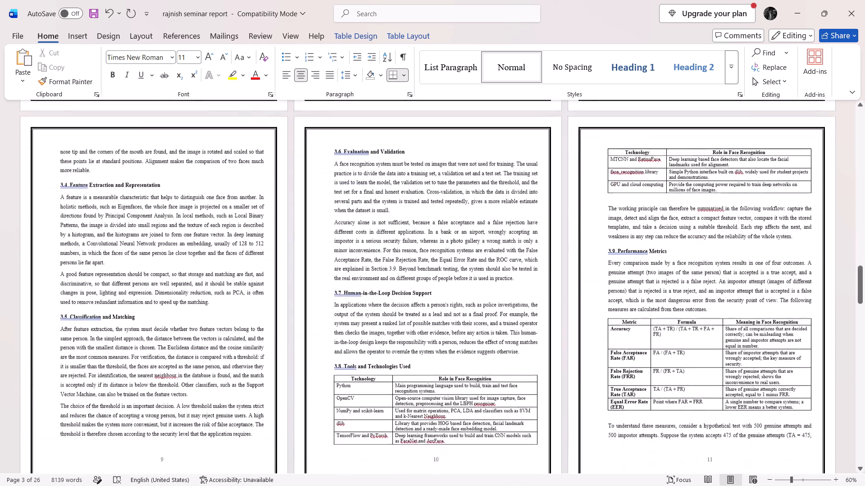
{"action": "scroll", "coordinate": [805, 256], "scroll_direction": "down", "scroll_amount": 1}
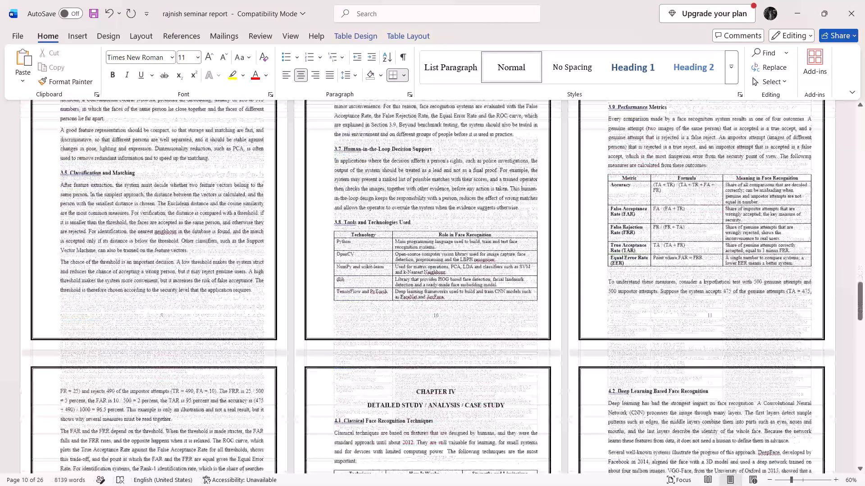
Set sections 4.2 Deep Learning Based Face Recognition and 4.3 Face Detection Techniques to page 14 in the List of Contents.
{"action": "scroll", "coordinate": [805, 256], "scroll_direction": "down", "scroll_amount": 4}
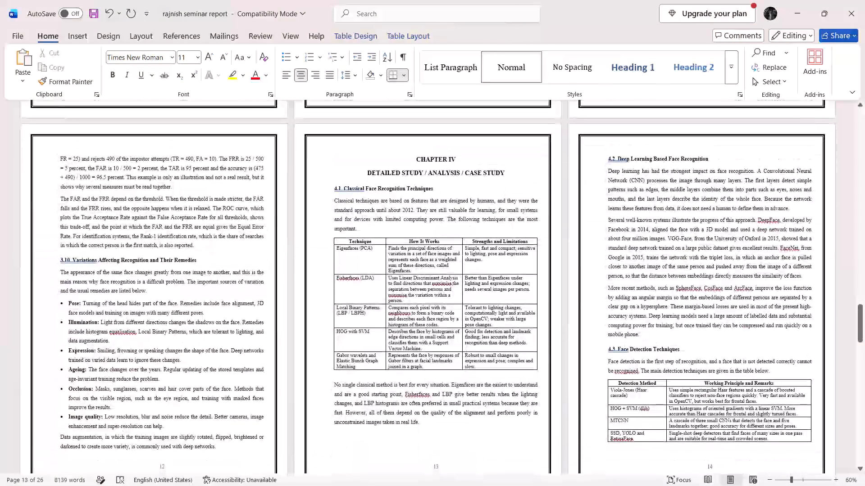
{"action": "scroll", "coordinate": [805, 256], "scroll_direction": "down", "scroll_amount": 2}
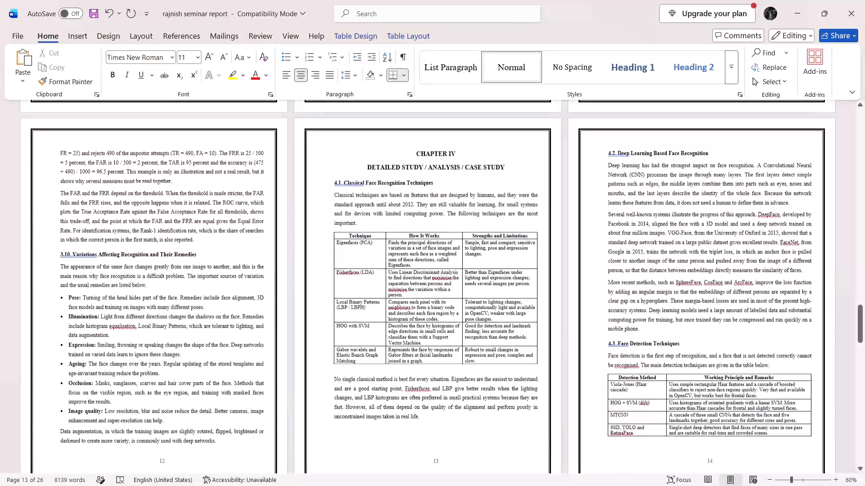
{"action": "scroll", "coordinate": [805, 256], "scroll_direction": "down", "scroll_amount": 2}
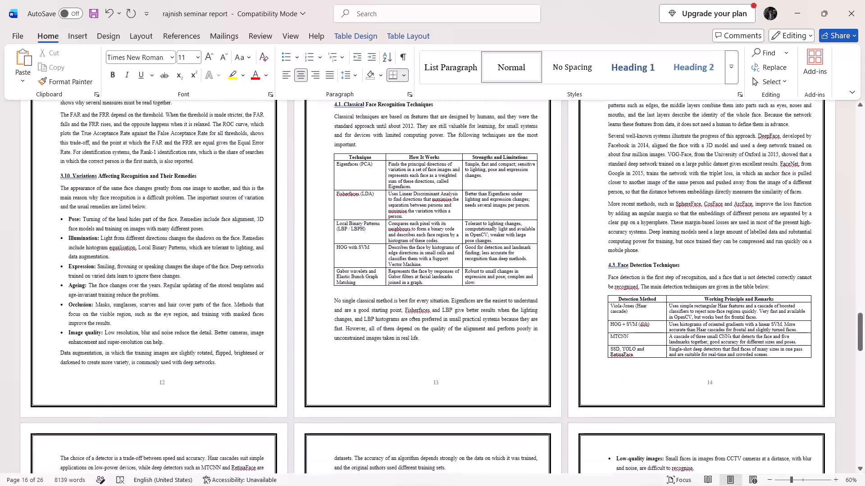
{"action": "scroll", "coordinate": [805, 256], "scroll_direction": "up", "scroll_amount": 1}
{"action": "scroll", "coordinate": [805, 256], "scroll_direction": "up", "scroll_amount": 20}
{"action": "scroll", "coordinate": [805, 256], "scroll_direction": "up", "scroll_amount": 20}
{"action": "scroll", "coordinate": [805, 256], "scroll_direction": "up", "scroll_amount": 20}
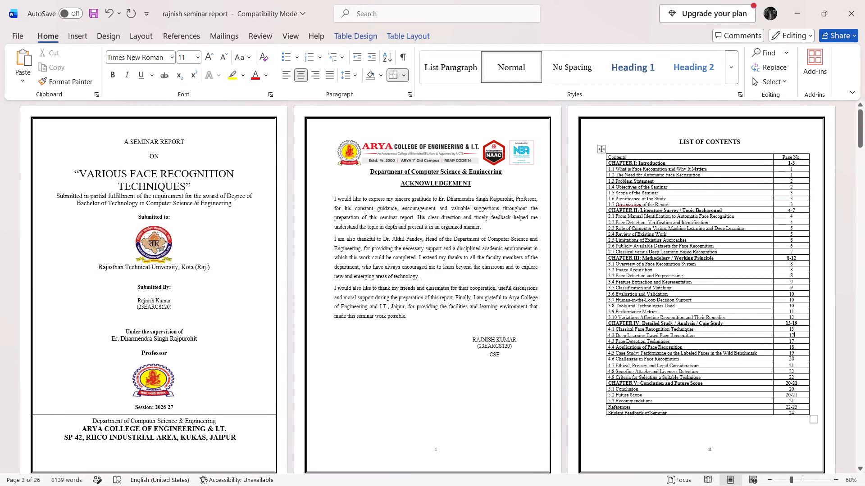
{"action": "key", "text": "BackSpace"}
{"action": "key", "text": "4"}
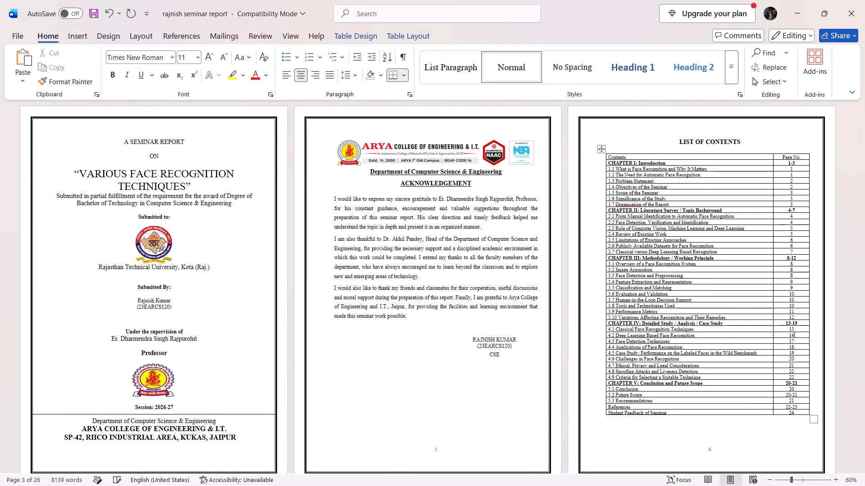
{"action": "key", "text": "Down"}
{"action": "key", "text": "BackSpace"}
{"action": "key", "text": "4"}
Check the printed page number of section 4.4 Applications of Face Recognition in the report body against its contents entry.
{"action": "key", "text": "Down"}
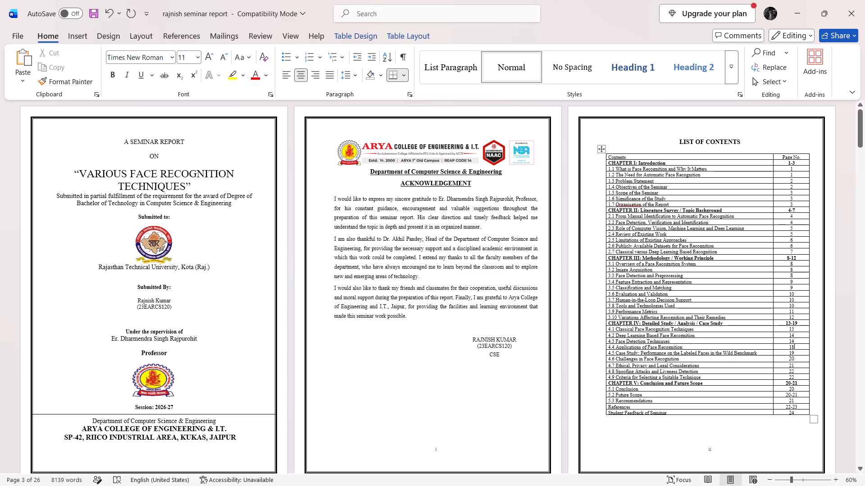
{"action": "scroll", "coordinate": [724, 352], "scroll_direction": "down", "scroll_amount": 12}
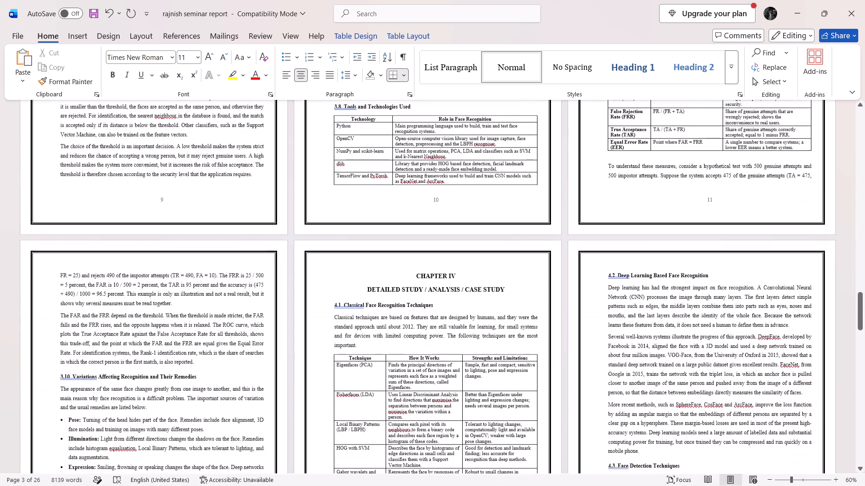
{"action": "scroll", "coordinate": [724, 352], "scroll_direction": "down", "scroll_amount": 2}
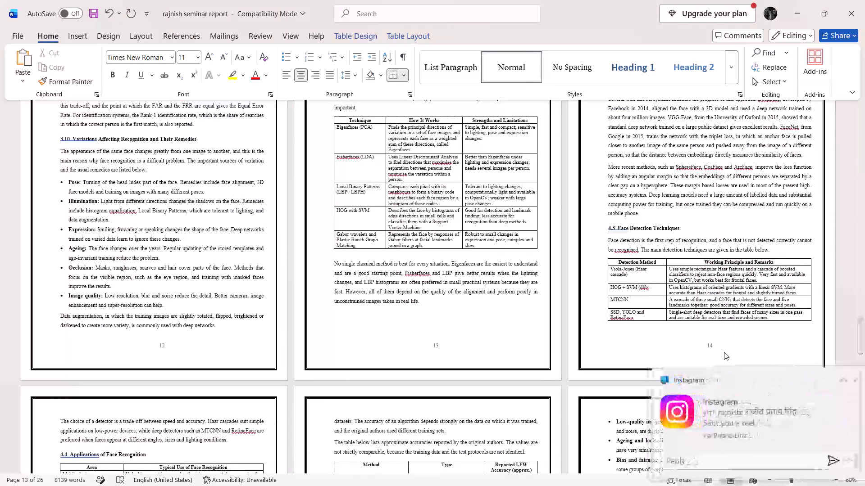
{"action": "scroll", "coordinate": [724, 352], "scroll_direction": "up", "scroll_amount": 2}
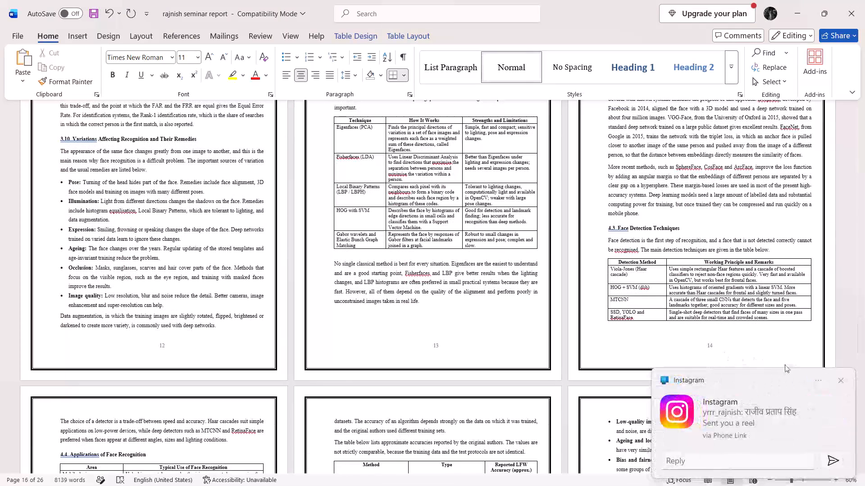
{"action": "left_click", "coordinate": [840, 377]}
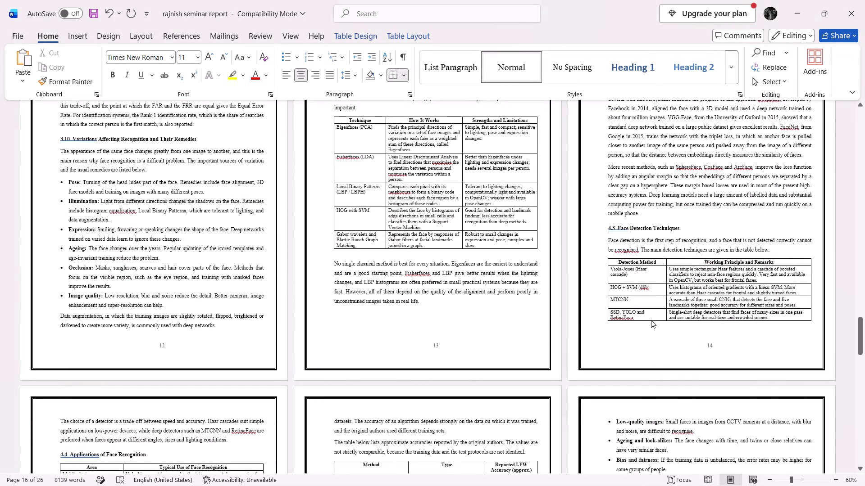
{"action": "scroll", "coordinate": [651, 320], "scroll_direction": "up", "scroll_amount": 1}
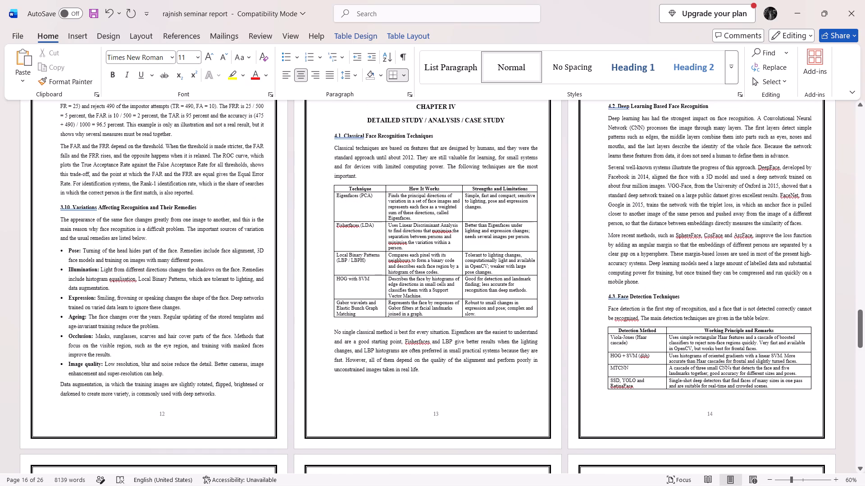
{"action": "scroll", "coordinate": [651, 320], "scroll_direction": "up", "scroll_amount": 2}
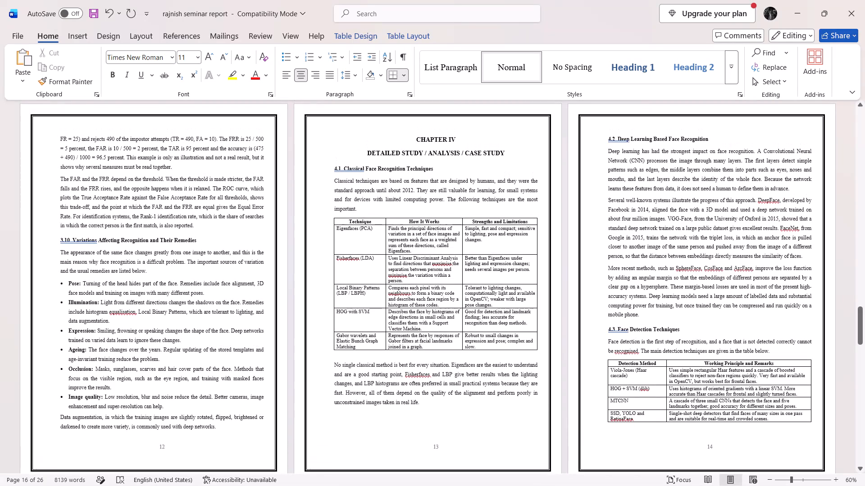
{"action": "scroll", "coordinate": [651, 320], "scroll_direction": "up", "scroll_amount": 17}
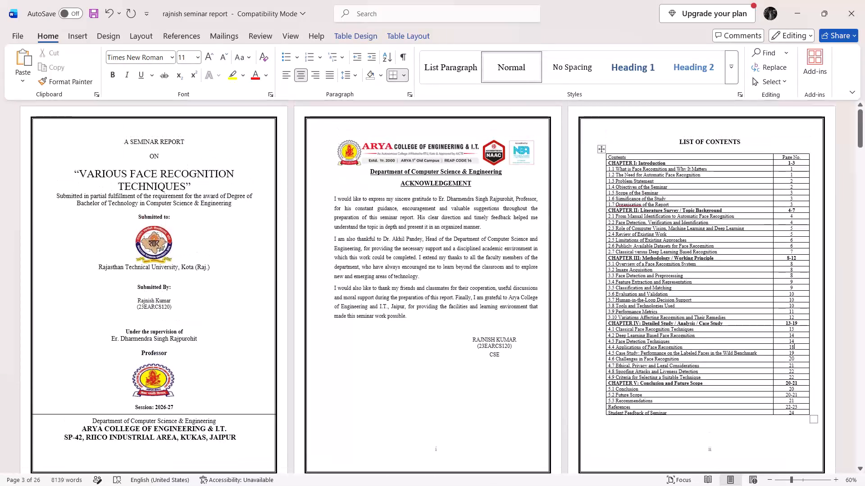
Check the printed page numbers from section 4.4 onward and set 4.4 Applications of Face Recognition to page 15 in the List of Contents.
{"action": "scroll", "coordinate": [651, 320], "scroll_direction": "down", "scroll_amount": 11}
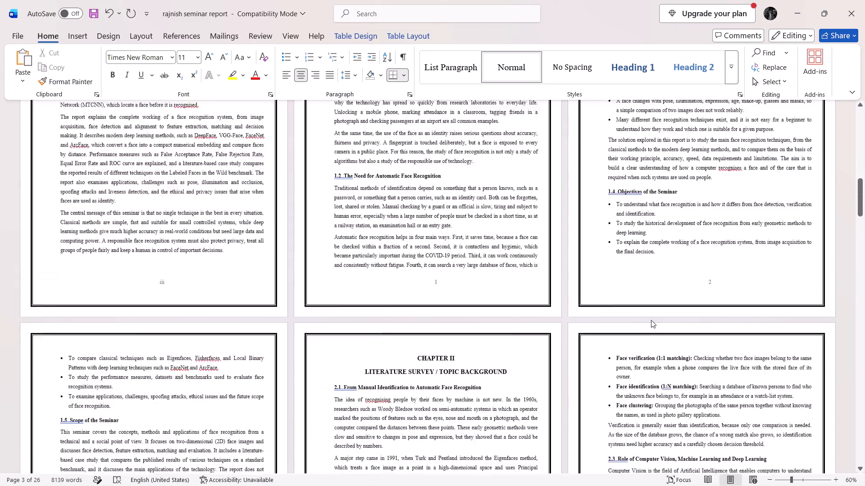
{"action": "scroll", "coordinate": [651, 320], "scroll_direction": "down", "scroll_amount": 8}
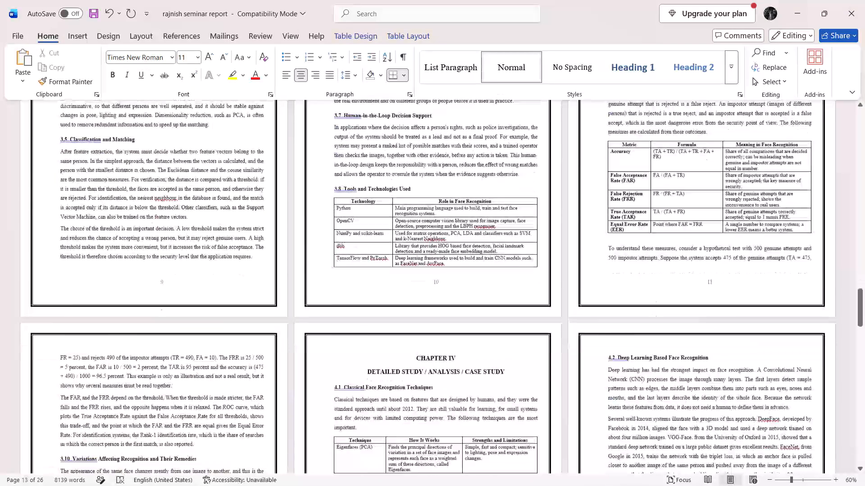
{"action": "scroll", "coordinate": [651, 320], "scroll_direction": "down", "scroll_amount": 5}
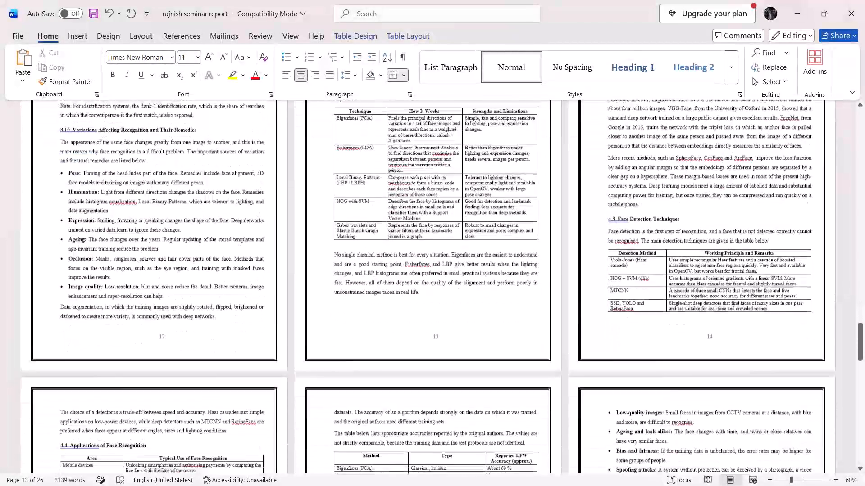
{"action": "scroll", "coordinate": [654, 304], "scroll_direction": "down", "scroll_amount": 3}
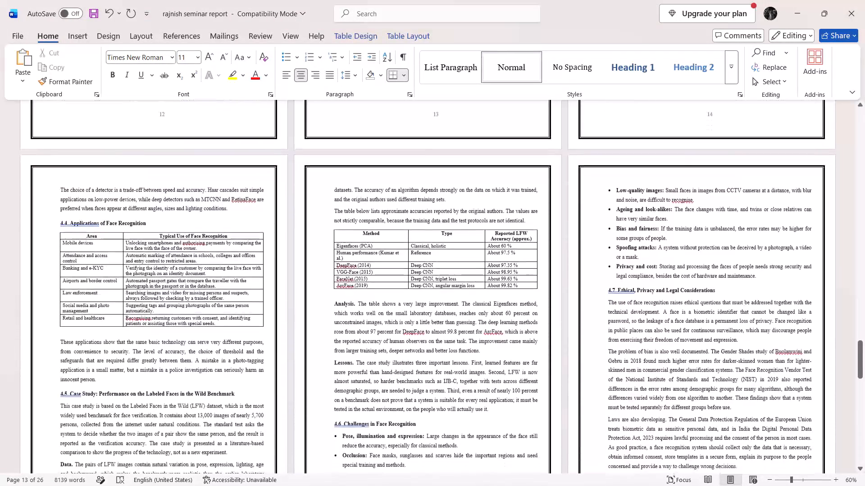
{"action": "scroll", "coordinate": [654, 304], "scroll_direction": "down", "scroll_amount": 3}
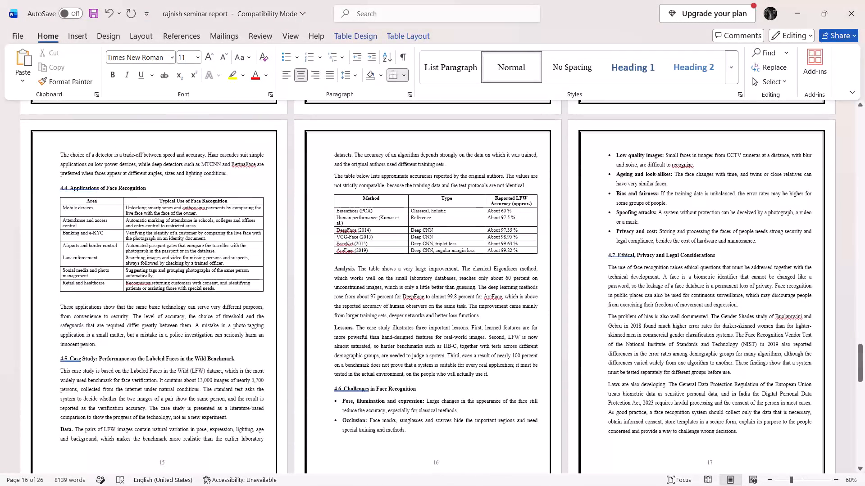
{"action": "scroll", "coordinate": [654, 304], "scroll_direction": "up", "scroll_amount": 20}
{"action": "scroll", "coordinate": [654, 304], "scroll_direction": "up", "scroll_amount": 20}
{"action": "scroll", "coordinate": [654, 304], "scroll_direction": "up", "scroll_amount": 20}
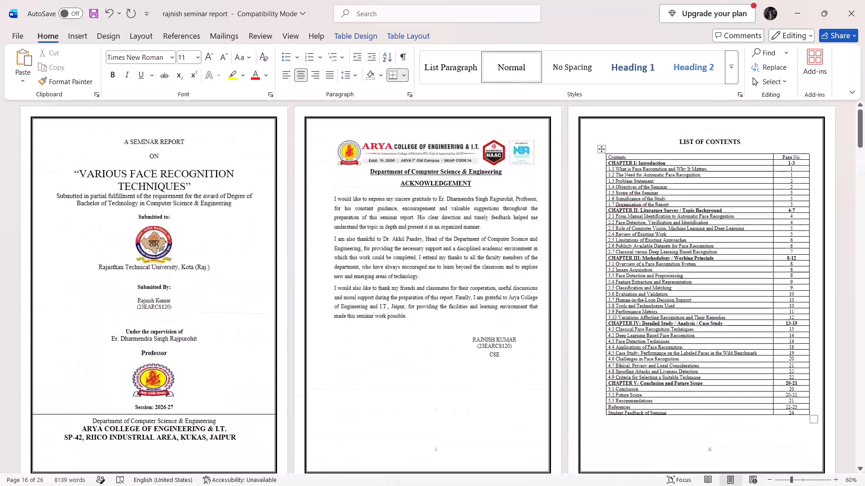
{"action": "key", "text": "BackSpace"}
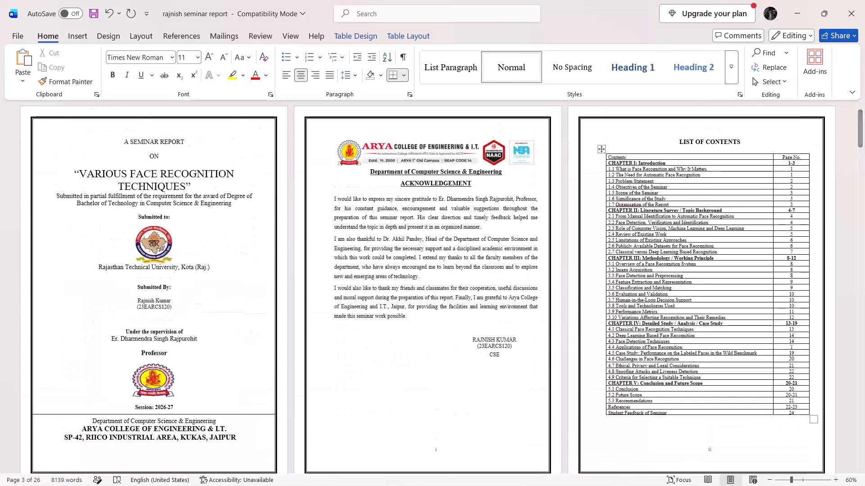
{"action": "key", "text": "5"}
Set section 4.5 to page 15 and section 4.6 Challenges in Face Recognition to page 16 in the List of Contents.
{"action": "key", "text": "Down"}
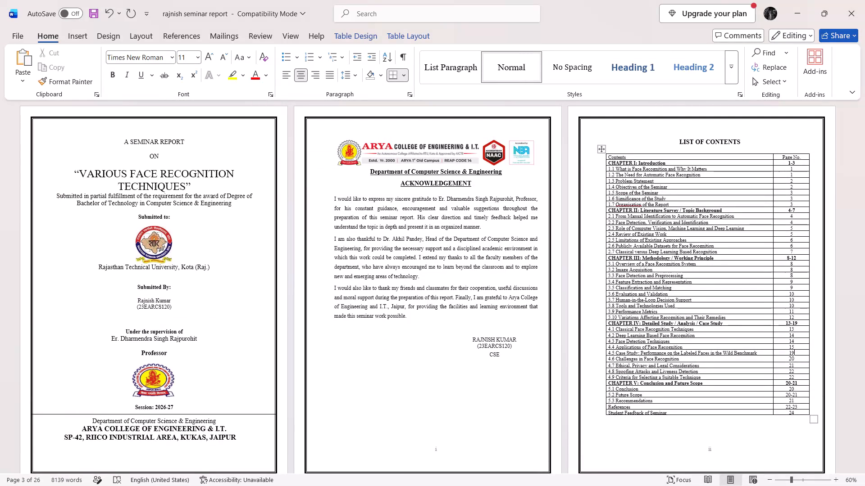
{"action": "key", "text": "BackSpace"}
{"action": "key", "text": "6"}
{"action": "key", "text": "BackSpace"}
{"action": "key", "text": "5"}
{"action": "key", "text": "Down"}
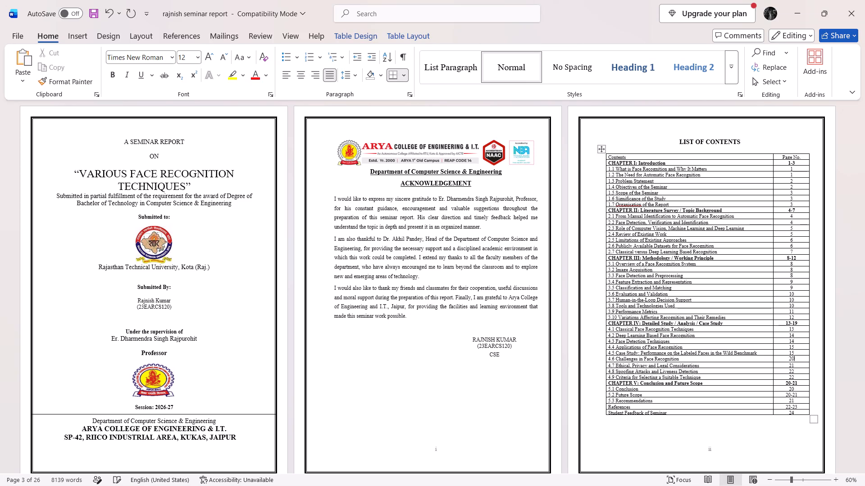
{"action": "key", "text": "BackSpace"}
{"action": "key", "text": "BackSpace"}
{"action": "type", "text": "16"}
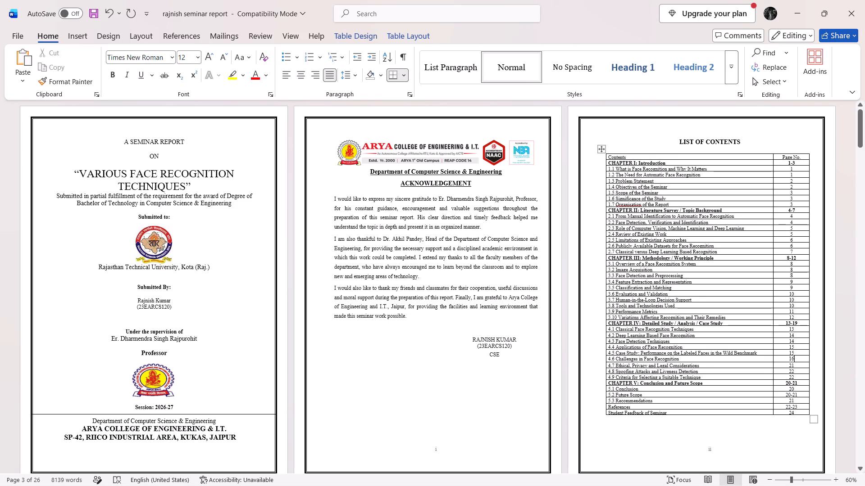
Check the printed page numbers of sections 4.7, 4.8 and 4.9 in the report body.
{"action": "scroll", "coordinate": [691, 358], "scroll_direction": "down", "scroll_amount": 8}
{"action": "scroll", "coordinate": [691, 358], "scroll_direction": "down", "scroll_amount": 20}
{"action": "scroll", "coordinate": [691, 358], "scroll_direction": "down", "scroll_amount": 20}
{"action": "scroll", "coordinate": [691, 358], "scroll_direction": "down", "scroll_amount": 5}
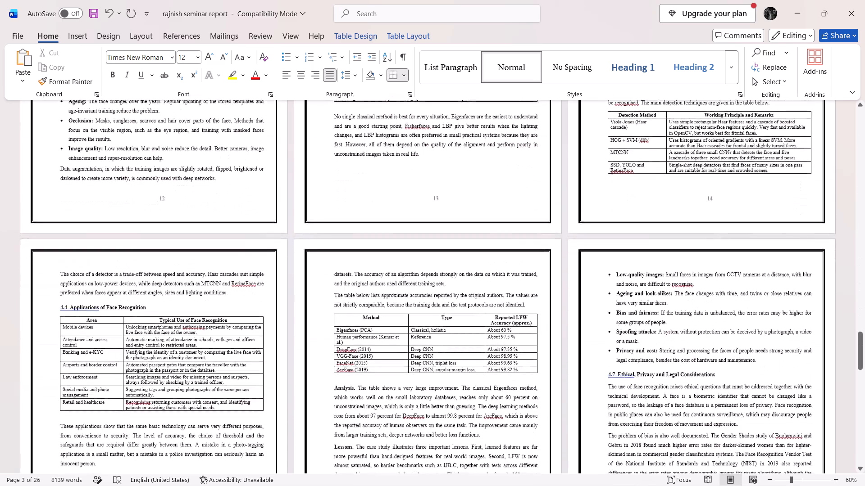
{"action": "scroll", "coordinate": [691, 358], "scroll_direction": "down", "scroll_amount": 2}
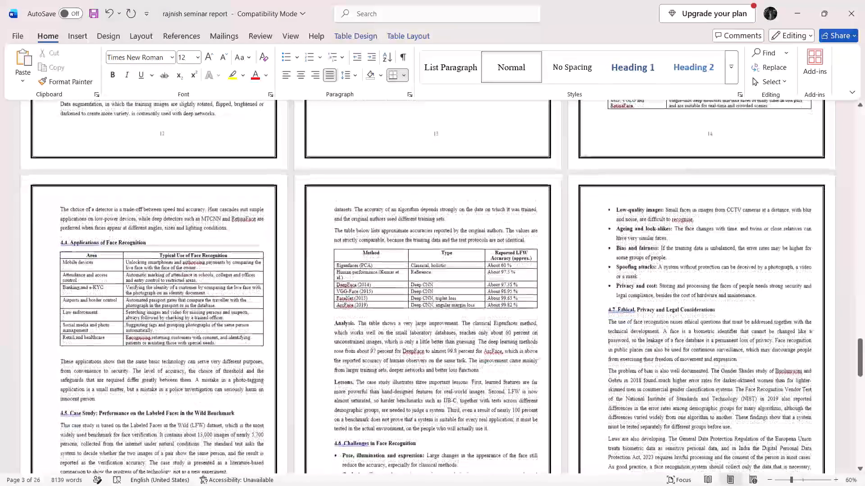
{"action": "scroll", "coordinate": [691, 358], "scroll_direction": "down", "scroll_amount": 1}
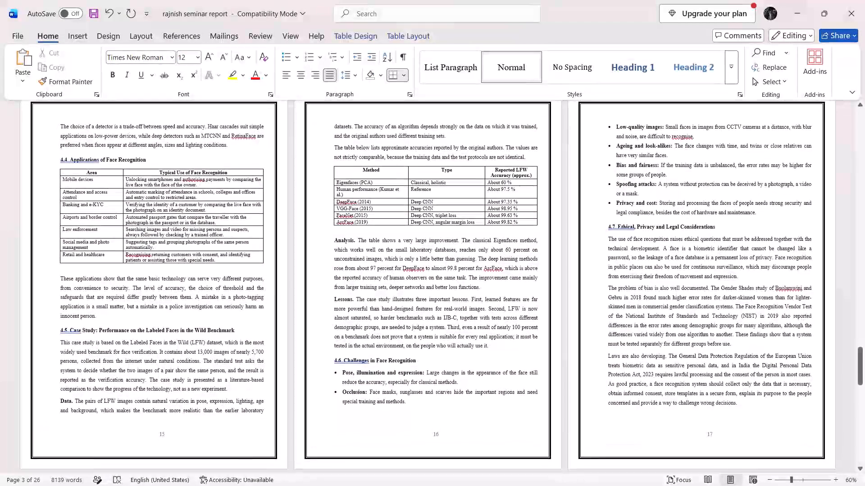
{"action": "scroll", "coordinate": [691, 358], "scroll_direction": "down", "scroll_amount": 4}
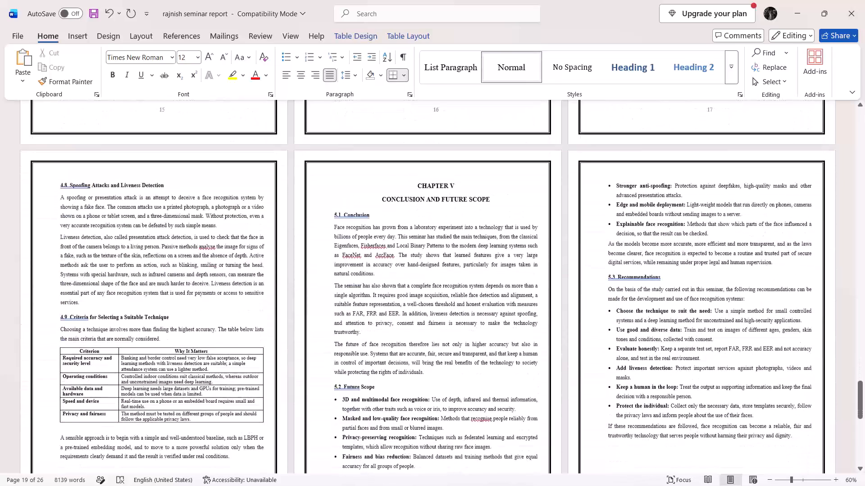
{"action": "scroll", "coordinate": [691, 358], "scroll_direction": "up", "scroll_amount": 9}
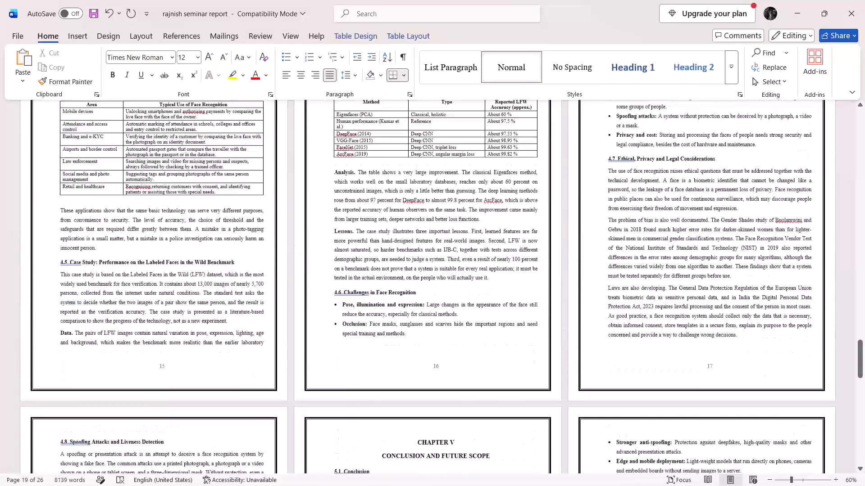
{"action": "scroll", "coordinate": [691, 358], "scroll_direction": "up", "scroll_amount": 20}
{"action": "scroll", "coordinate": [691, 358], "scroll_direction": "up", "scroll_amount": 20}
{"action": "scroll", "coordinate": [691, 358], "scroll_direction": "up", "scroll_amount": 19}
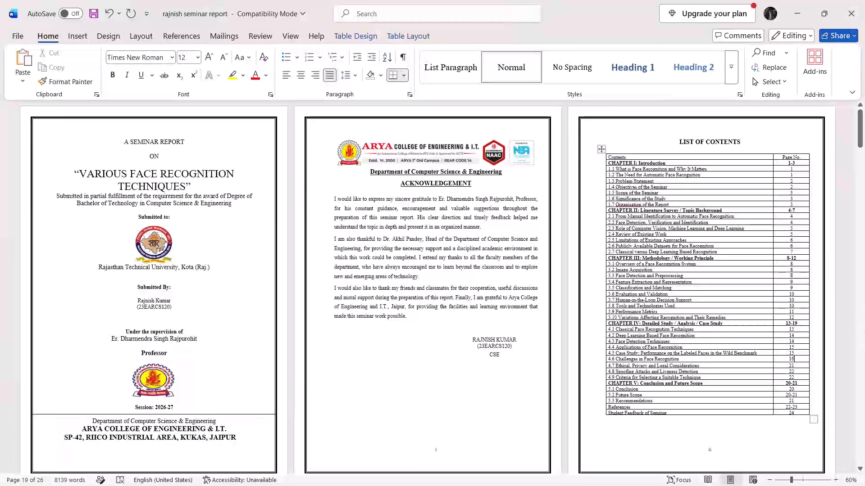
Set section 4.7 Ethical, Privacy and Legal Considerations to page 17 in the List of Contents.
{"action": "key", "text": "Down"}
{"action": "key", "text": "Right"}
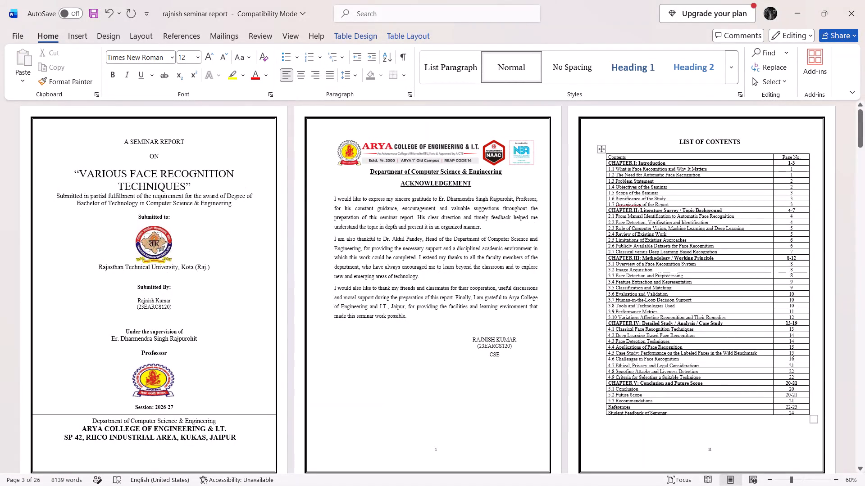
{"action": "key", "text": "BackSpace"}
{"action": "key", "text": "Left"}
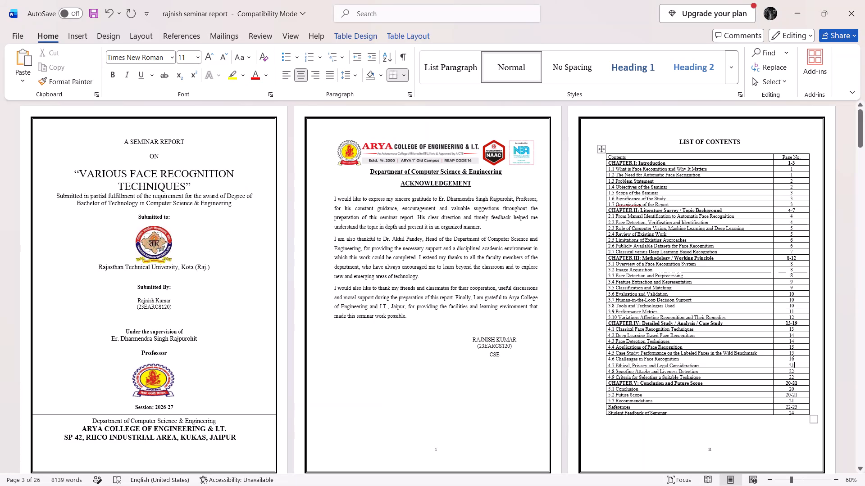
{"action": "key", "text": "BackSpace"}
{"action": "key", "text": "BackSpace"}
{"action": "type", "text": "17"}
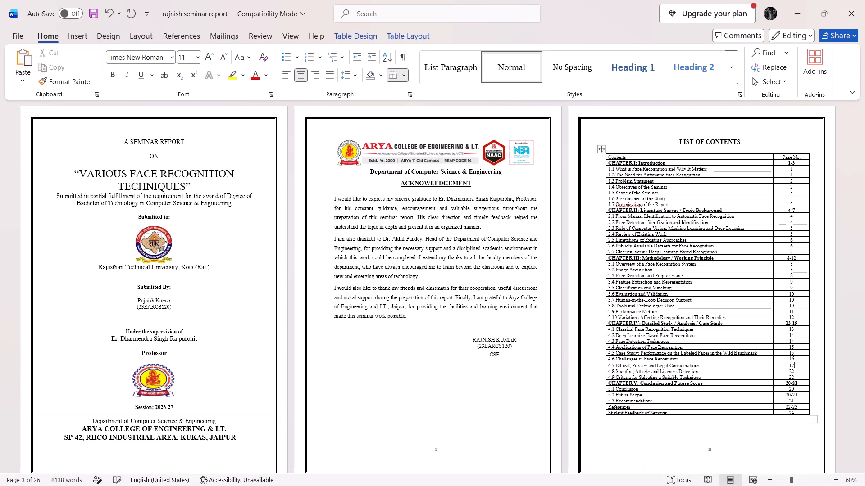
Set sections 4.8 Spoofing Attacks and 4.9 Criteria for Selecting a Suitable Technique to page 18 in the List of Contents.
{"action": "key", "text": "Down"}
{"action": "key", "text": "BackSpace"}
{"action": "key", "text": "BackSpace"}
{"action": "type", "text": "18"}
{"action": "key", "text": "Down"}
{"action": "key", "text": "BackSpace"}
{"action": "key", "text": "BackSpace"}
{"action": "type", "text": "18"}
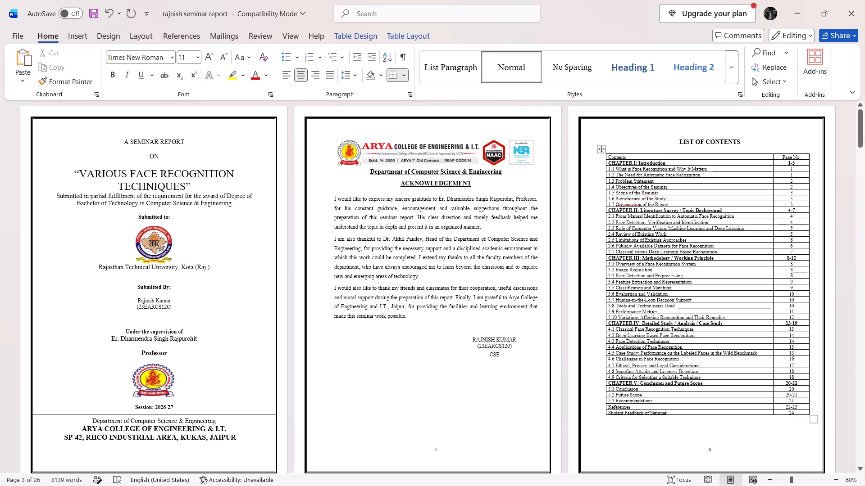
Change the last page of the Chapter IV range to 18 in the List of Contents.
{"action": "left_click", "coordinate": [799, 324]}
{"action": "key", "text": "BackSpace"}
{"action": "key", "text": "8"}
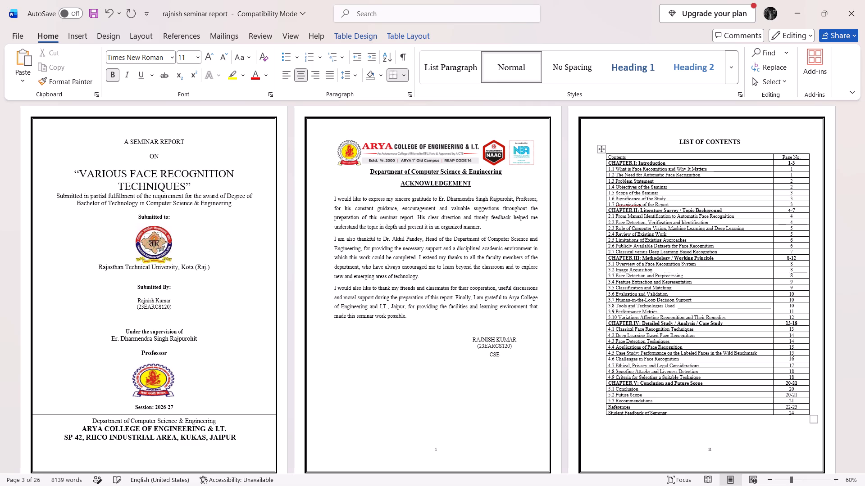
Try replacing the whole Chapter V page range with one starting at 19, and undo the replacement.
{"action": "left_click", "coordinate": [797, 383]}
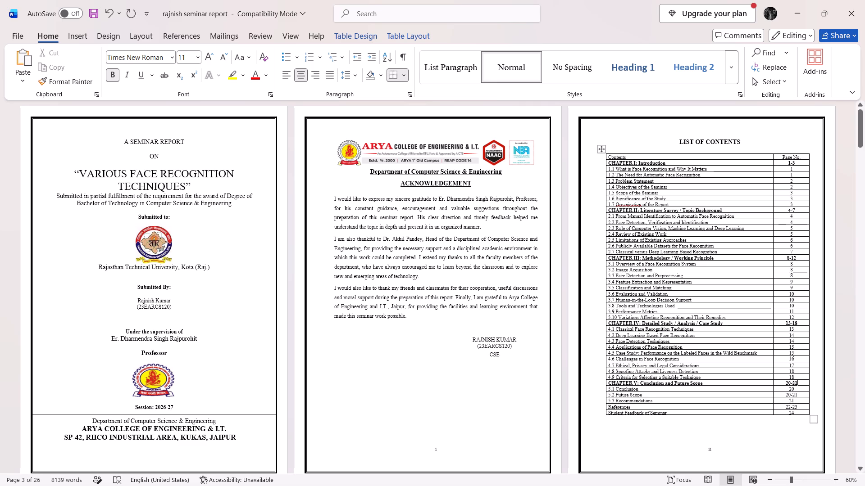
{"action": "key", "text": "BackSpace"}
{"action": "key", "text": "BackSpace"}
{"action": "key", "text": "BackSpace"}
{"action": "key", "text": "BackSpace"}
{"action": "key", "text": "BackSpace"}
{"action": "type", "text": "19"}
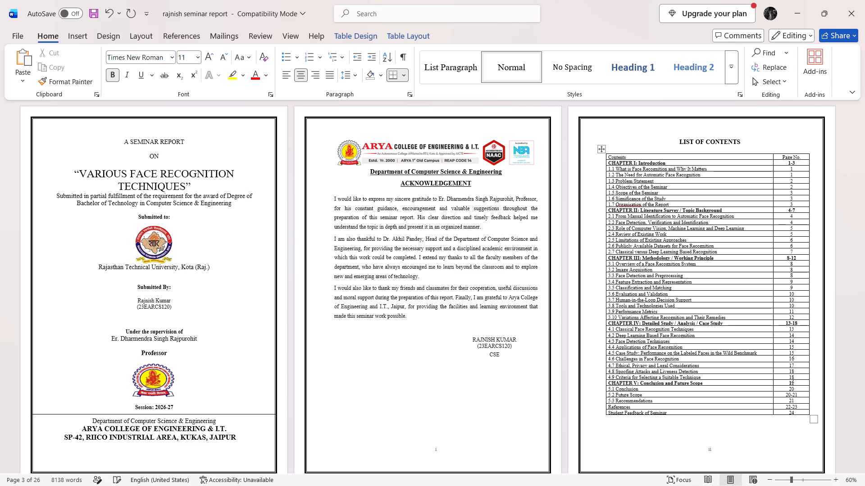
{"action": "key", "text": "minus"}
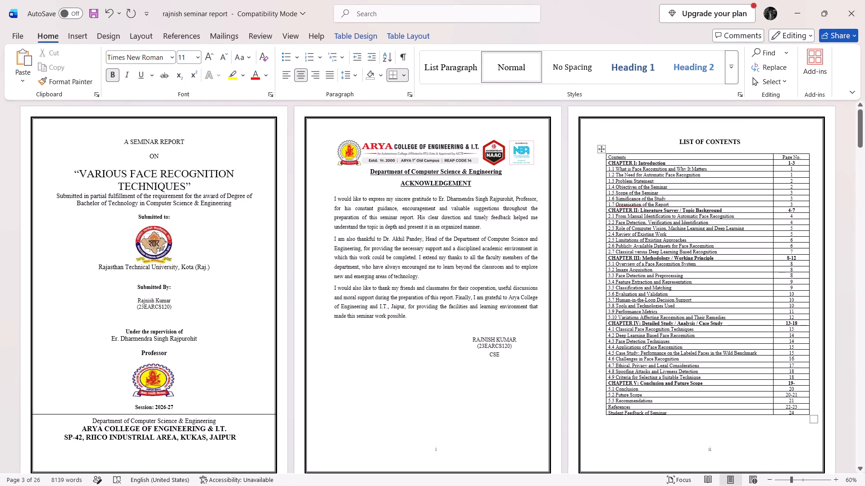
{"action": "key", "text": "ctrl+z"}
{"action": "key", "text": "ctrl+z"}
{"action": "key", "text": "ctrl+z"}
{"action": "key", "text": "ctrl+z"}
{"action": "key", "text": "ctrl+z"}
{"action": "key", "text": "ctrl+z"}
Change only the first page of the Chapter V range to 19 in the List of Contents.
{"action": "key", "text": "Left"}
{"action": "key", "text": "Left"}
{"action": "key", "text": "Left"}
{"action": "key", "text": "Left"}
{"action": "key", "text": "Right"}
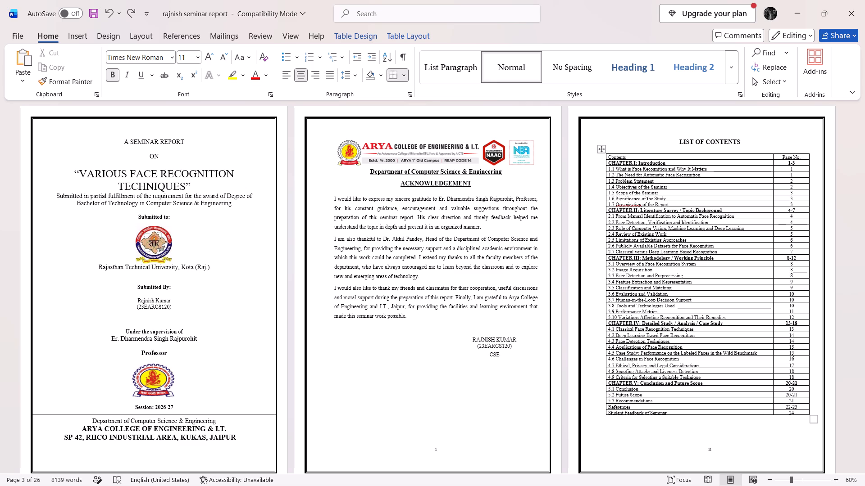
{"action": "key", "text": "BackSpace"}
{"action": "key", "text": "BackSpace"}
{"action": "type", "text": "19"}
{"action": "key", "text": "Right"}
{"action": "key", "text": "Right"}
{"action": "key", "text": "Right"}
Check the printed page numbers of Chapter V and its sections 5.1 to 5.3 in the report body.
{"action": "scroll", "coordinate": [391, 385], "scroll_direction": "down", "scroll_amount": 7}
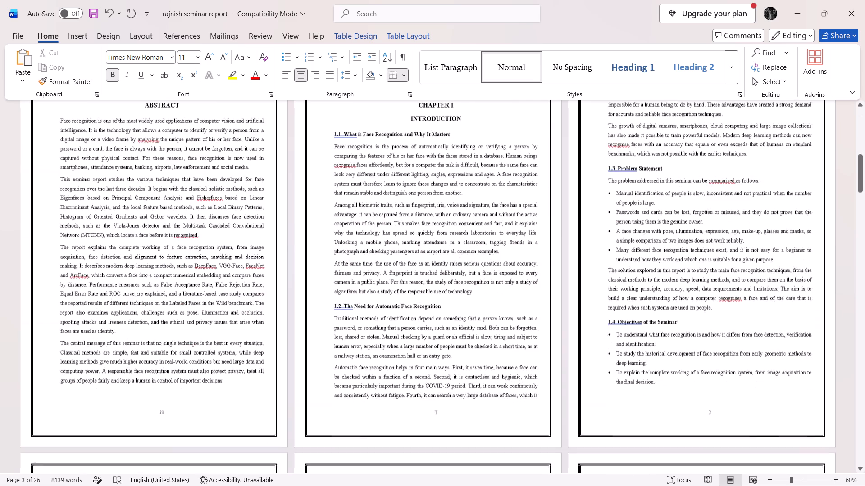
{"action": "scroll", "coordinate": [391, 385], "scroll_direction": "down", "scroll_amount": 20}
{"action": "scroll", "coordinate": [391, 385], "scroll_direction": "down", "scroll_amount": 20}
{"action": "scroll", "coordinate": [391, 385], "scroll_direction": "down", "scroll_amount": 13}
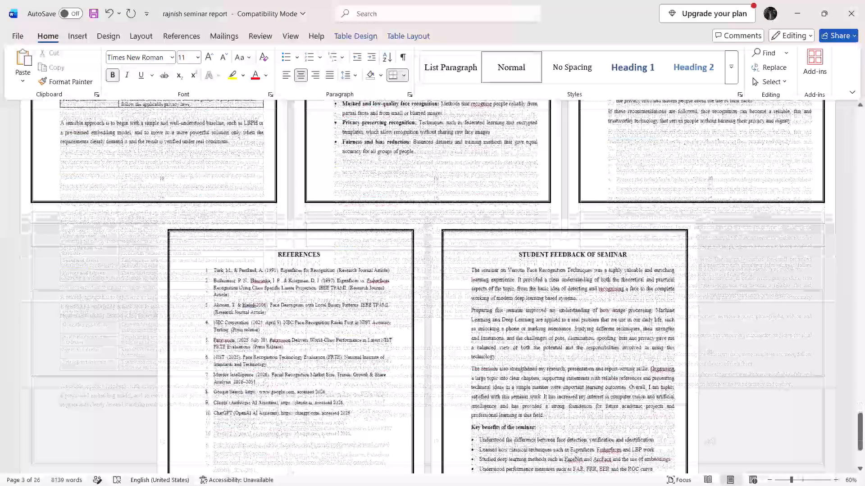
{"action": "scroll", "coordinate": [391, 385], "scroll_direction": "up", "scroll_amount": 4}
{"action": "scroll", "coordinate": [391, 385], "scroll_direction": "down", "scroll_amount": 1}
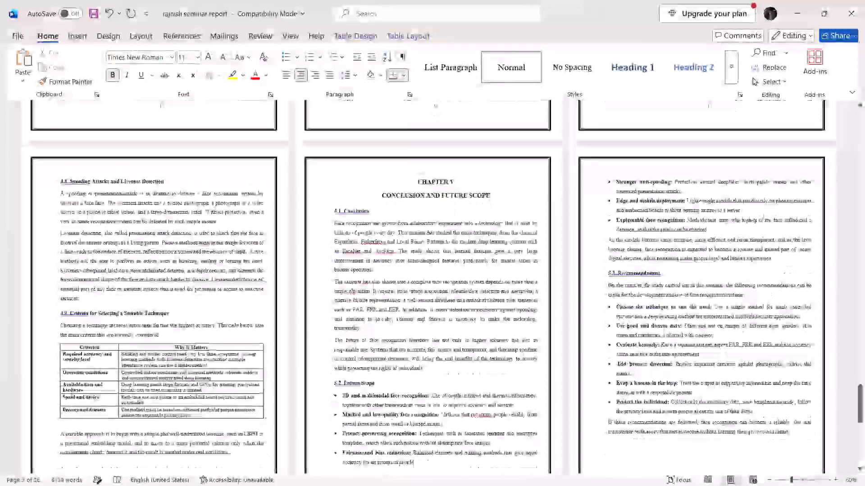
{"action": "scroll", "coordinate": [391, 385], "scroll_direction": "down", "scroll_amount": 2}
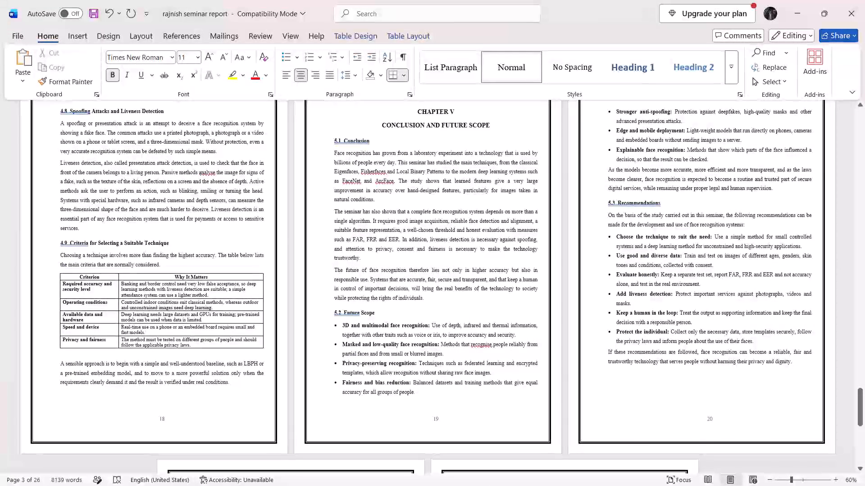
{"action": "scroll", "coordinate": [391, 385], "scroll_direction": "up", "scroll_amount": 10}
{"action": "scroll", "coordinate": [391, 385], "scroll_direction": "up", "scroll_amount": 20}
{"action": "scroll", "coordinate": [391, 385], "scroll_direction": "up", "scroll_amount": 20}
{"action": "scroll", "coordinate": [391, 385], "scroll_direction": "up", "scroll_amount": 20}
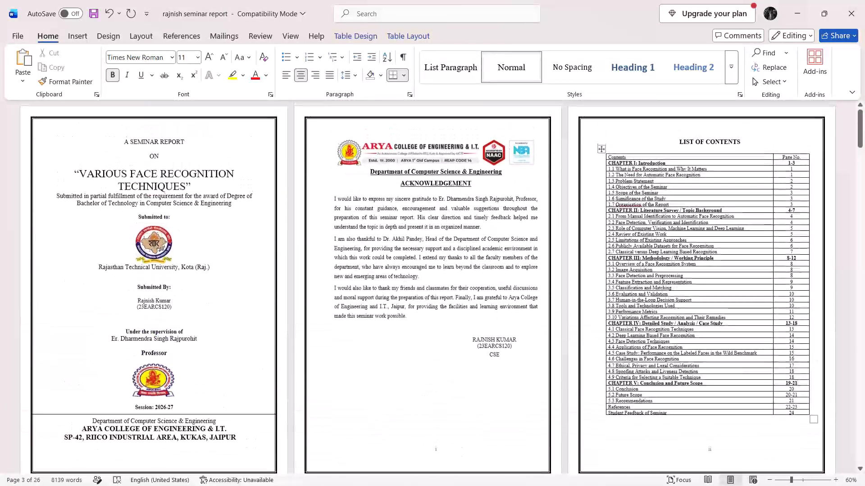
Set sections 5.1 Conclusion and 5.2 Future Scope to page 19 in the List of Contents.
{"action": "key", "text": "Down"}
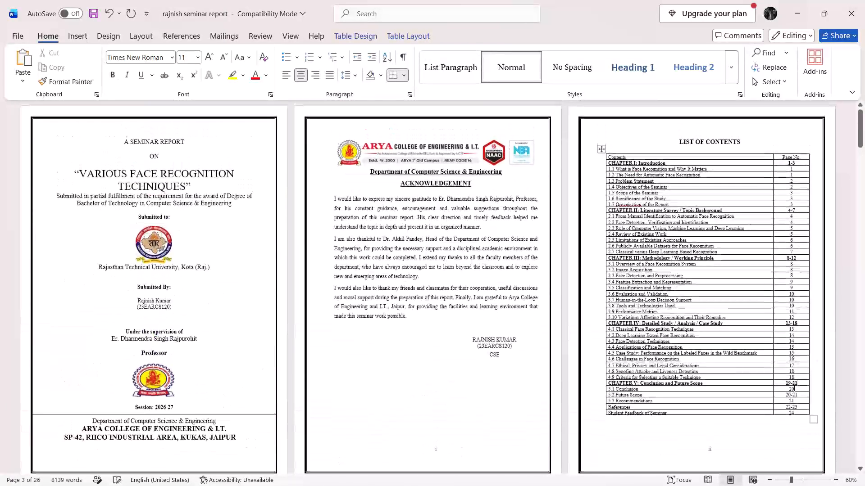
{"action": "key", "text": "BackSpace"}
{"action": "key", "text": "BackSpace"}
{"action": "type", "text": "19"}
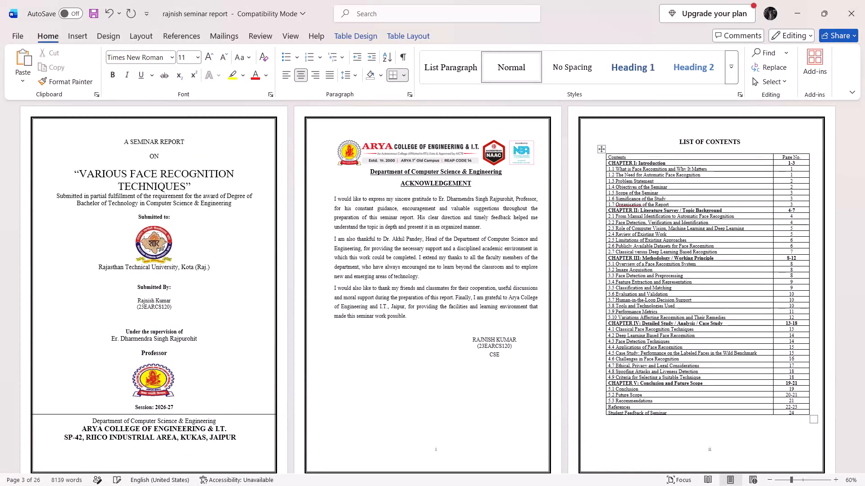
{"action": "key", "text": "Right"}
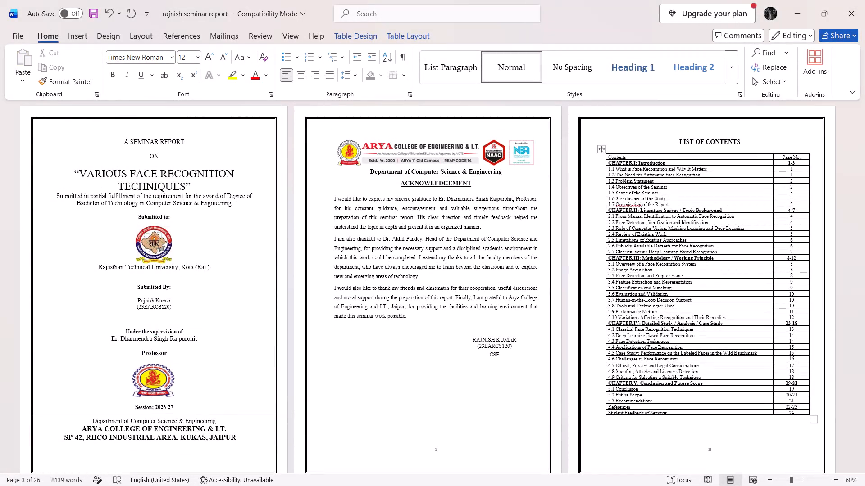
{"action": "key", "text": "Down"}
{"action": "key", "text": "BackSpace"}
{"action": "key", "text": "BackSpace"}
{"action": "key", "text": "BackSpace"}
{"action": "key", "text": "BackSpace"}
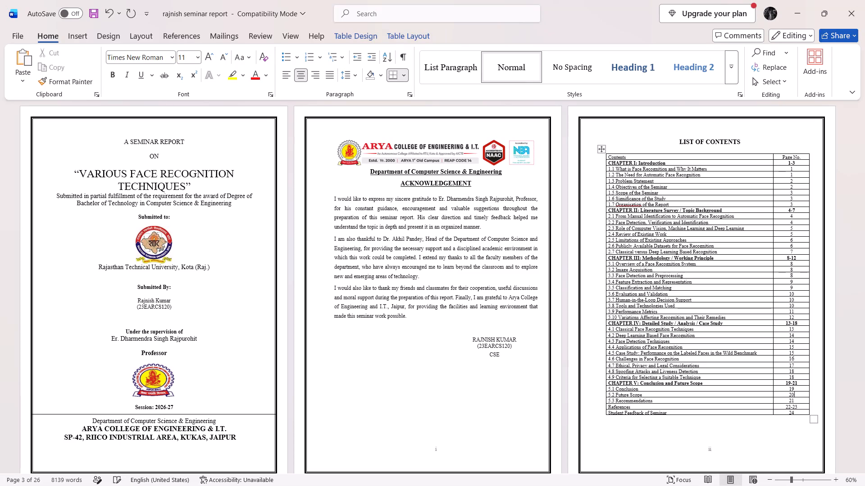
{"action": "key", "text": "BackSpace"}
{"action": "type", "text": "19"}
Set section 5.3 Recommendations to page 20 in the List of Contents.
{"action": "key", "text": "Down"}
{"action": "key", "text": "BackSpace"}
{"action": "key", "text": "0"}
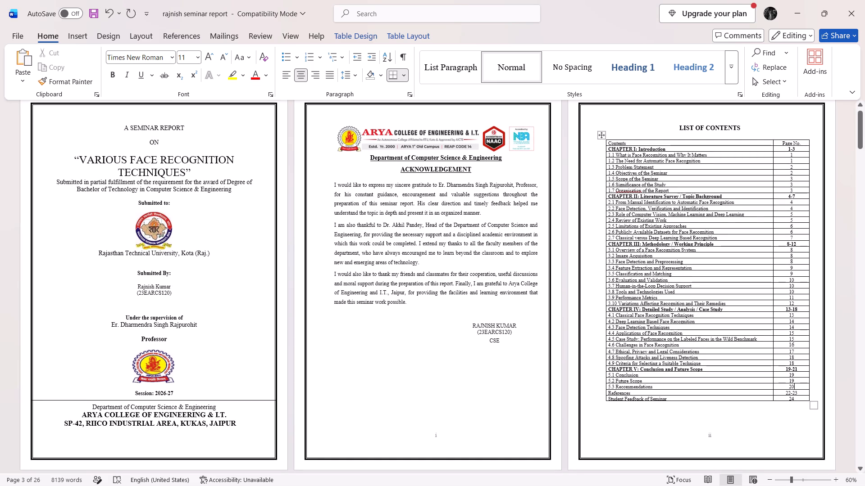
Change the last page of the Chapter V range to 20 in the List of Contents.
{"action": "left_click", "coordinate": [802, 368]}
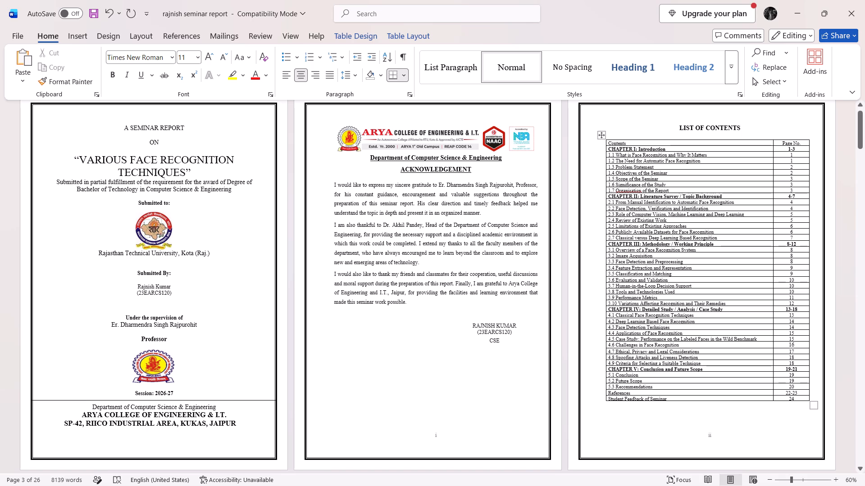
{"action": "key", "text": "BackSpace"}
{"action": "key", "text": "0"}
Set References to page 21 and Student Feedback of Seminar to page 22 in the List of Contents, matching the printed page numbers.
{"action": "scroll", "coordinate": [627, 405], "scroll_direction": "down", "scroll_amount": 10}
{"action": "scroll", "coordinate": [627, 405], "scroll_direction": "down", "scroll_amount": 20}
{"action": "scroll", "coordinate": [627, 405], "scroll_direction": "down", "scroll_amount": 20}
{"action": "scroll", "coordinate": [627, 405], "scroll_direction": "down", "scroll_amount": 13}
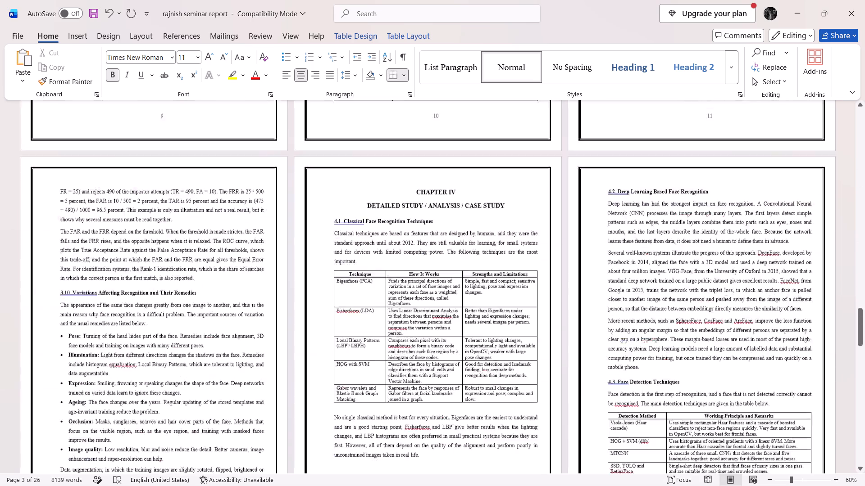
{"action": "scroll", "coordinate": [627, 405], "scroll_direction": "down", "scroll_amount": 20}
{"action": "scroll", "coordinate": [627, 405], "scroll_direction": "down", "scroll_amount": 10}
{"action": "scroll", "coordinate": [627, 405], "scroll_direction": "down", "scroll_amount": 13}
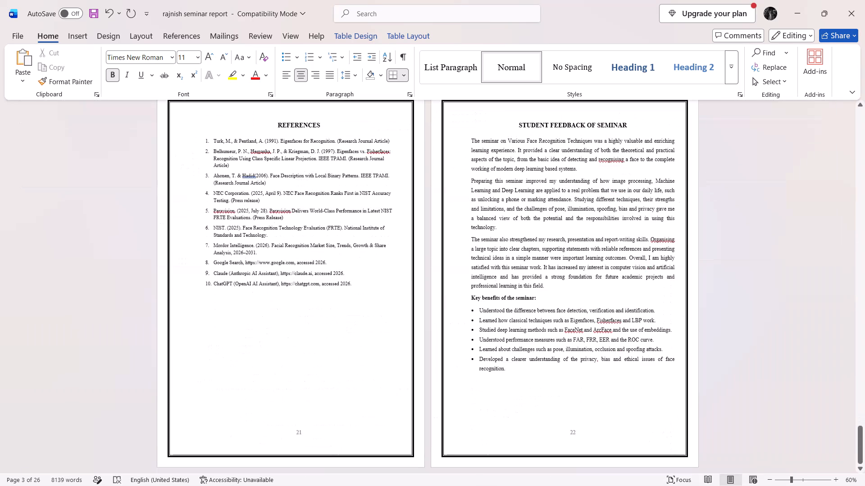
{"action": "scroll", "coordinate": [627, 405], "scroll_direction": "up", "scroll_amount": 20}
{"action": "scroll", "coordinate": [627, 405], "scroll_direction": "up", "scroll_amount": 20}
{"action": "scroll", "coordinate": [627, 405], "scroll_direction": "up", "scroll_amount": 20}
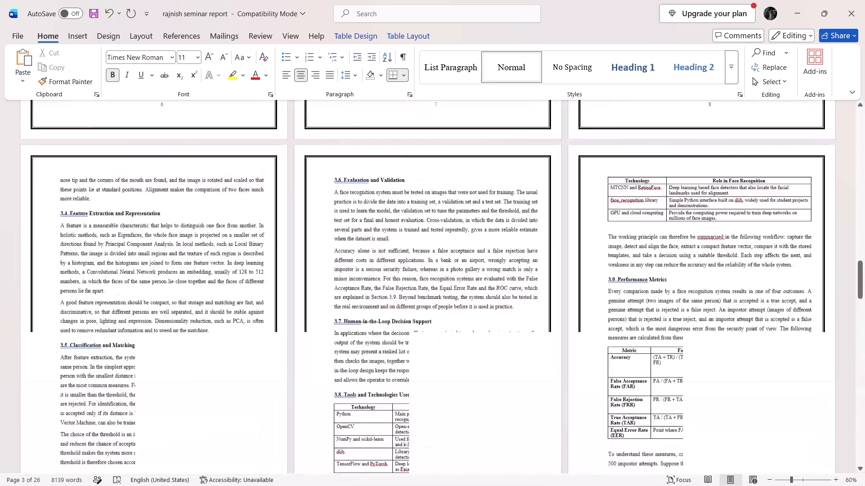
{"action": "scroll", "coordinate": [627, 405], "scroll_direction": "up", "scroll_amount": 20}
{"action": "scroll", "coordinate": [627, 405], "scroll_direction": "up", "scroll_amount": 20}
{"action": "scroll", "coordinate": [627, 405], "scroll_direction": "up", "scroll_amount": 7}
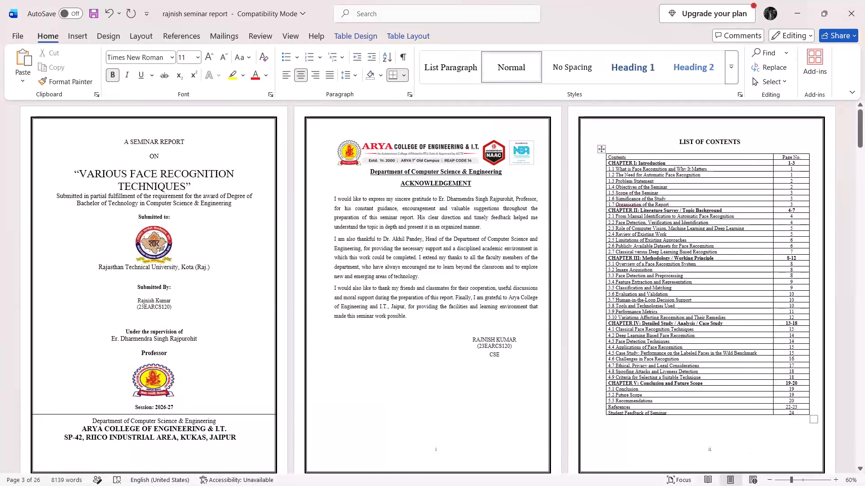
{"action": "left_click", "coordinate": [799, 405]}
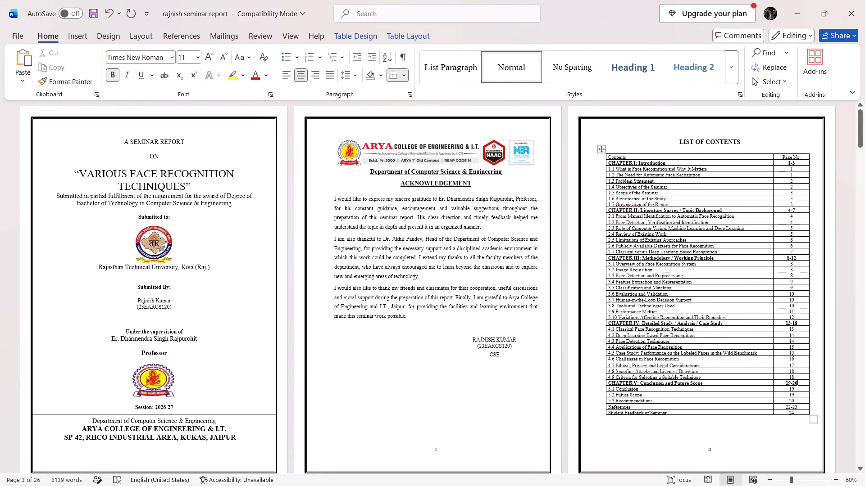
{"action": "key", "text": "BackSpace"}
{"action": "key", "text": "BackSpace"}
{"action": "key", "text": "BackSpace"}
{"action": "key", "text": "BackSpace"}
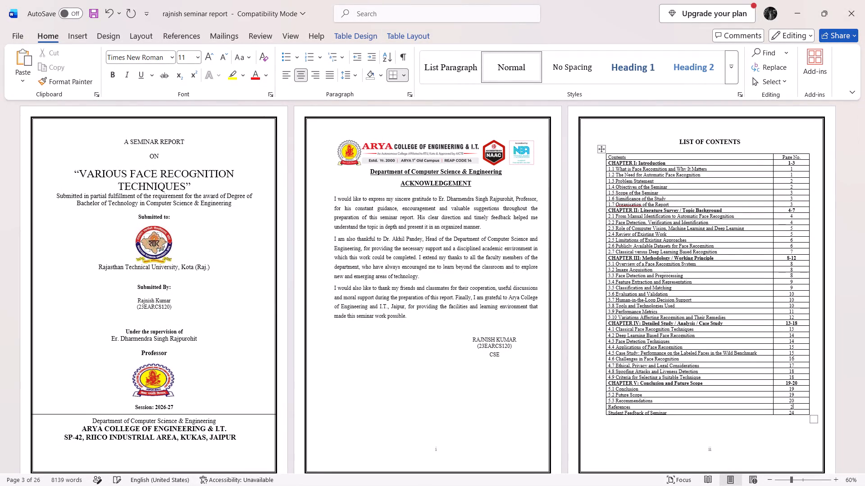
{"action": "key", "text": "1"}
{"action": "key", "text": "Down"}
{"action": "key", "text": "BackSpace"}
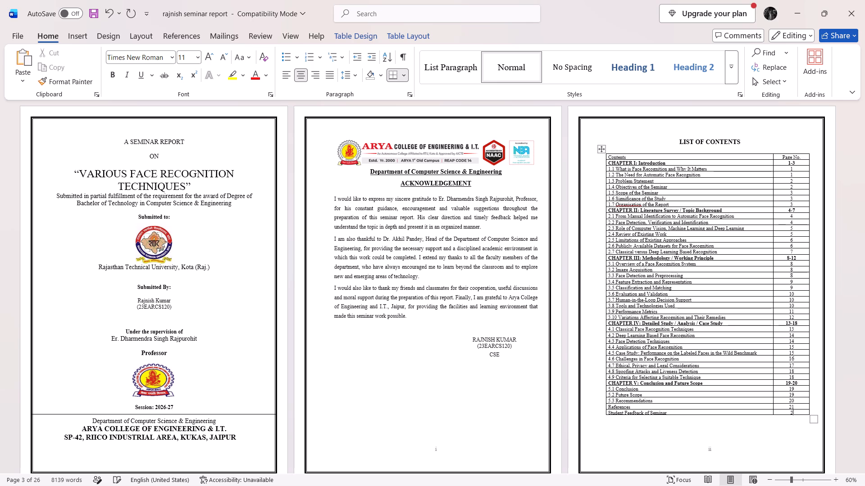
{"action": "key", "text": "2"}
Save the seminar report.
{"action": "key", "text": "ctrl+s"}
{"action": "key", "text": "ctrl+s"}
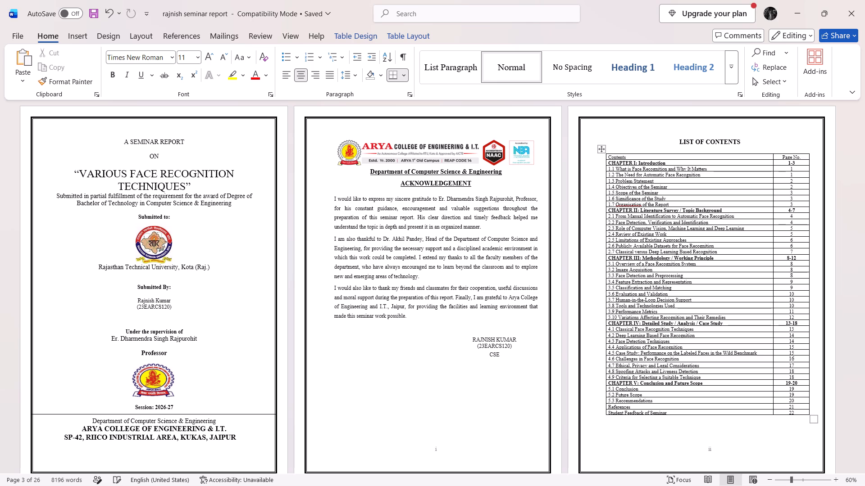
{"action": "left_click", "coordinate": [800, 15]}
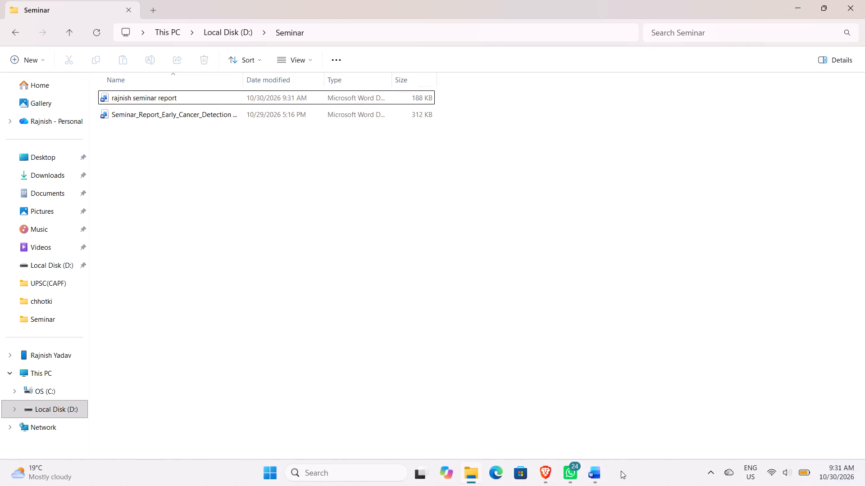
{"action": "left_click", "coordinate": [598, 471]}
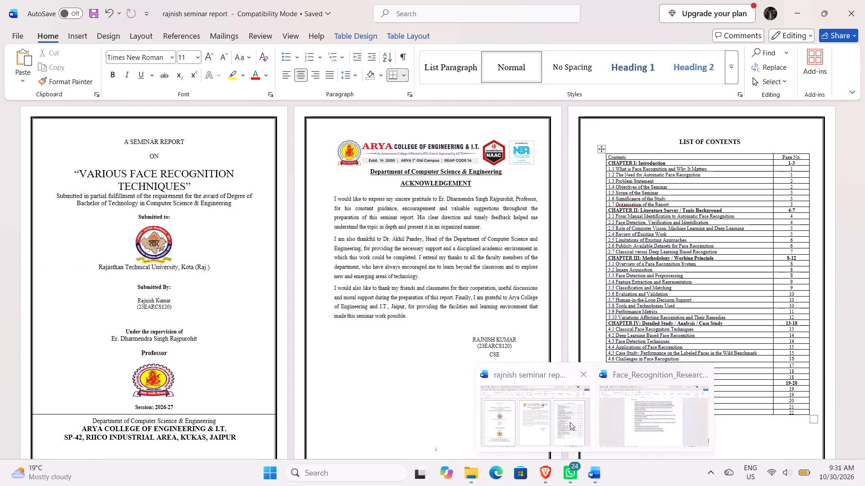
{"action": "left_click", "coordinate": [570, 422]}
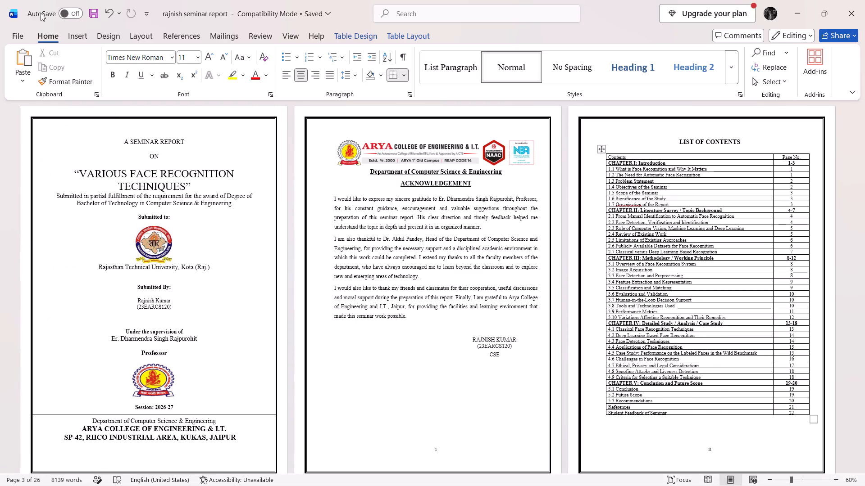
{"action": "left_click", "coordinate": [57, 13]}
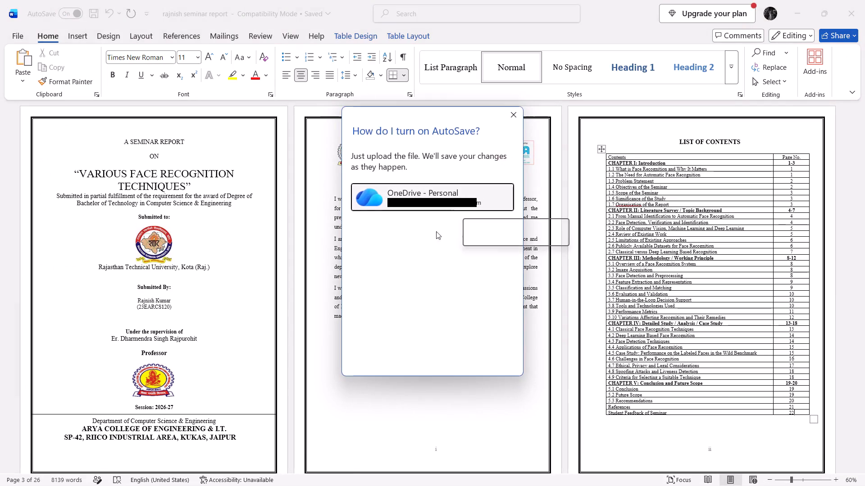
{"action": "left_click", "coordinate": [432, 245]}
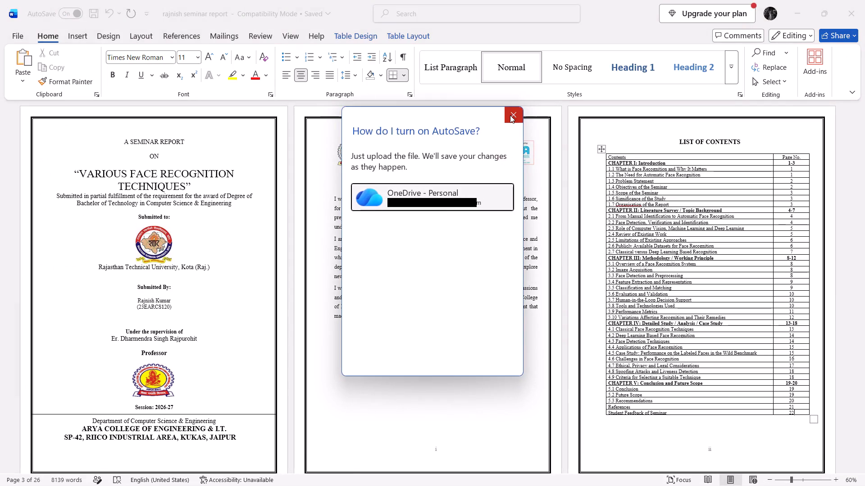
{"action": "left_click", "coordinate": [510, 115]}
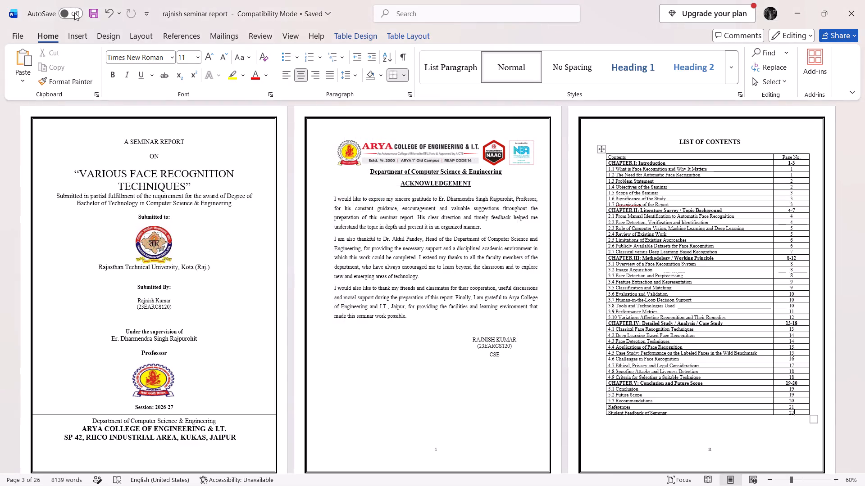
Turn on AutoSave for the report by uploading it to the personal OneDrive.
{"action": "left_click", "coordinate": [74, 13]}
{"action": "left_click", "coordinate": [413, 156]}
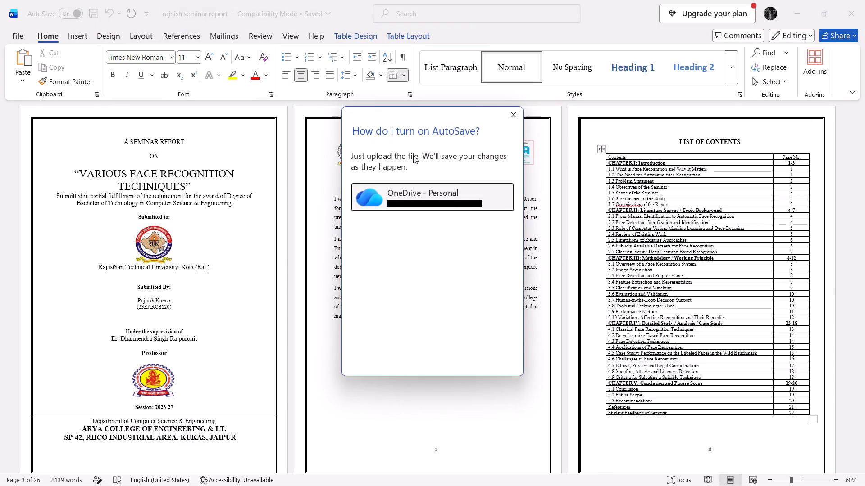
{"action": "left_click", "coordinate": [433, 199]}
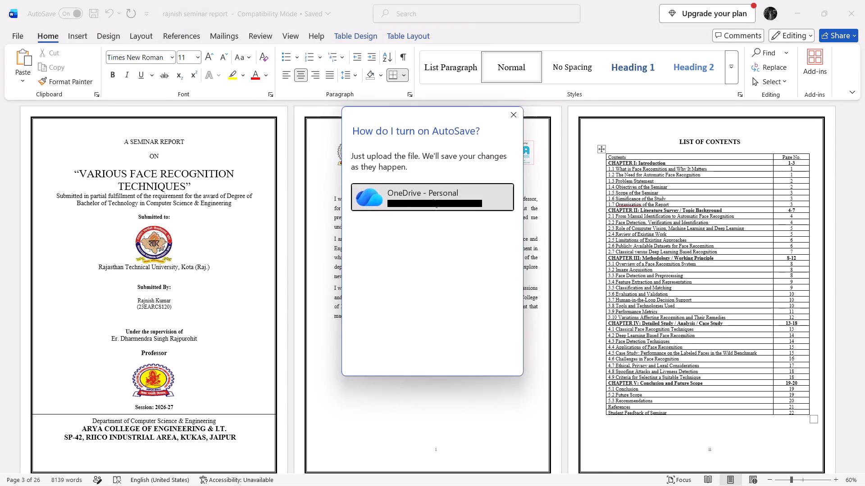
{"action": "left_click", "coordinate": [433, 199]}
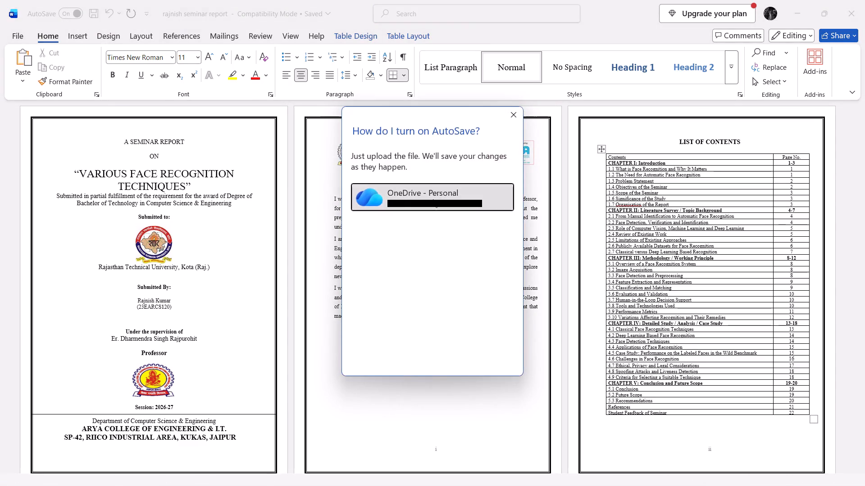
{"action": "left_click", "coordinate": [433, 199]}
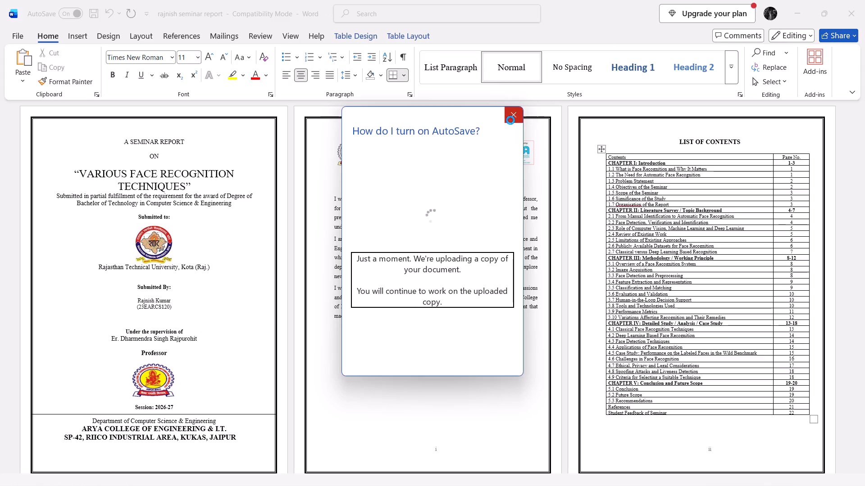
Turn AutoSave off for the report.
{"action": "left_click", "coordinate": [90, 20]}
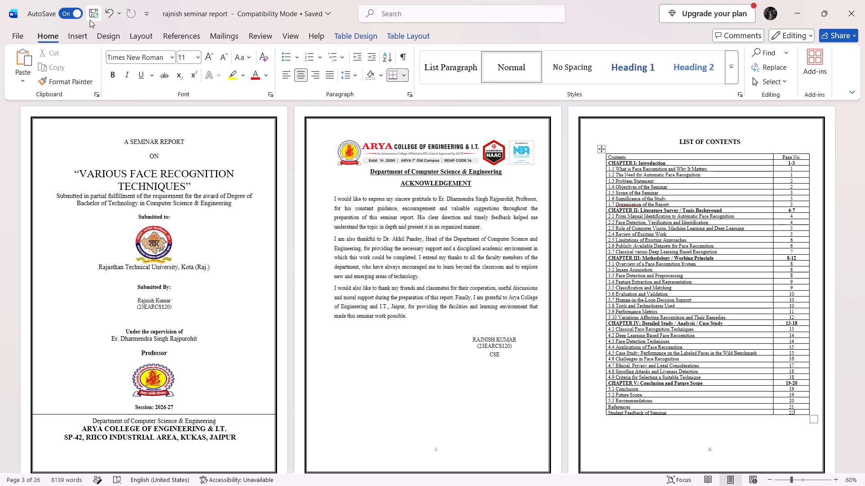
{"action": "left_click", "coordinate": [13, 8]}
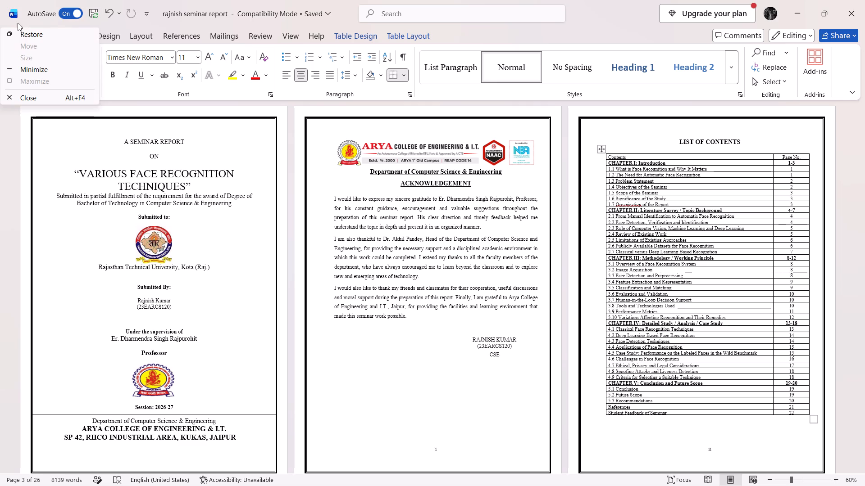
{"action": "left_click", "coordinate": [24, 8]}
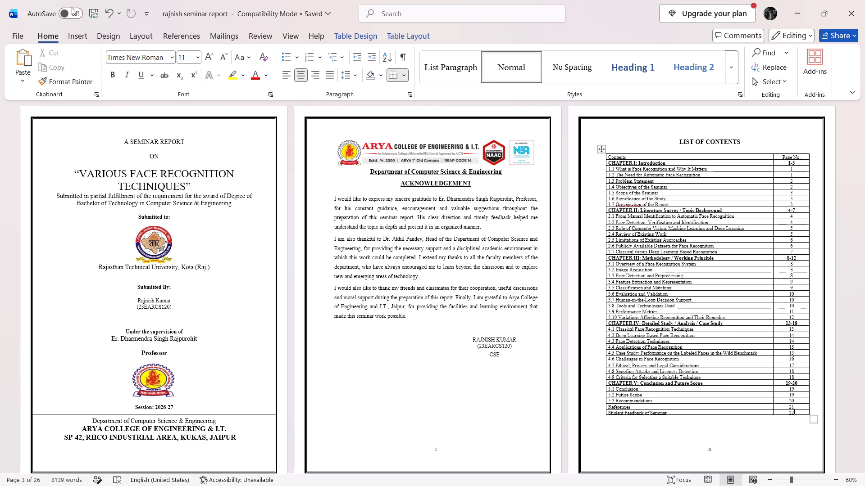
{"action": "left_click", "coordinate": [69, 16]}
Save a copy of the report under its existing name in the D: Seminar folder as a Word Document, accepting the upgrade to the newest format.
{"action": "left_click", "coordinate": [21, 36]}
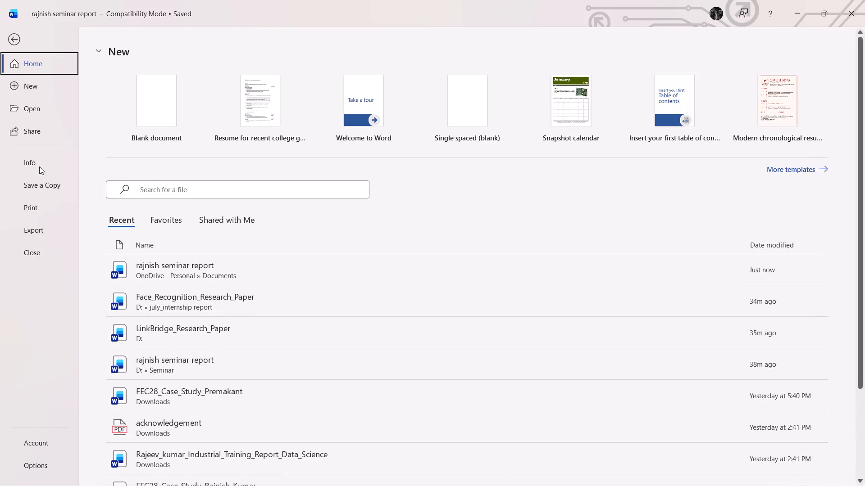
{"action": "left_click", "coordinate": [56, 178]}
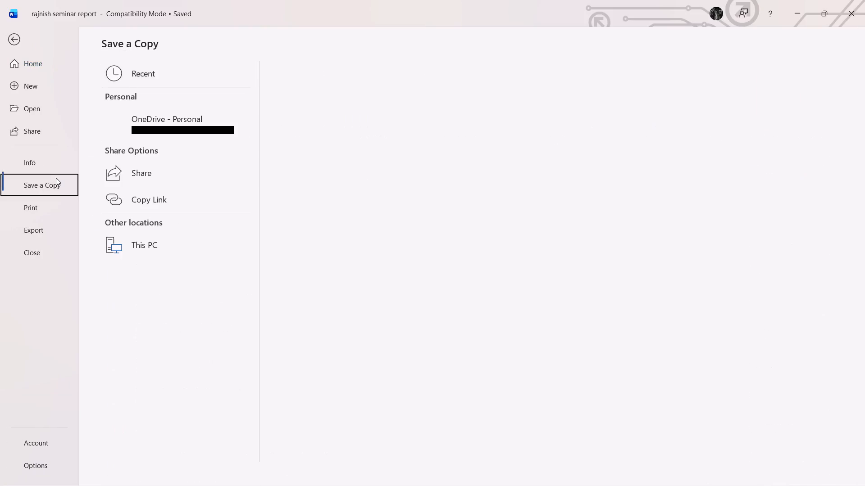
{"action": "left_click", "coordinate": [148, 241]}
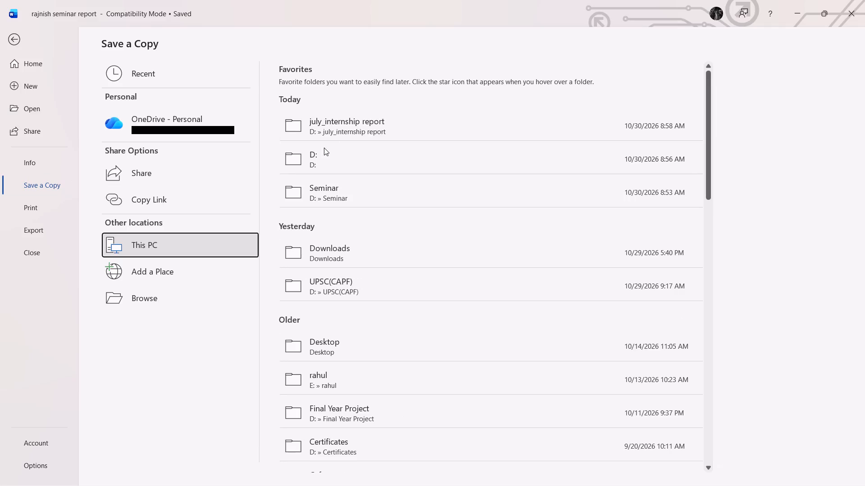
{"action": "left_click", "coordinate": [336, 188]}
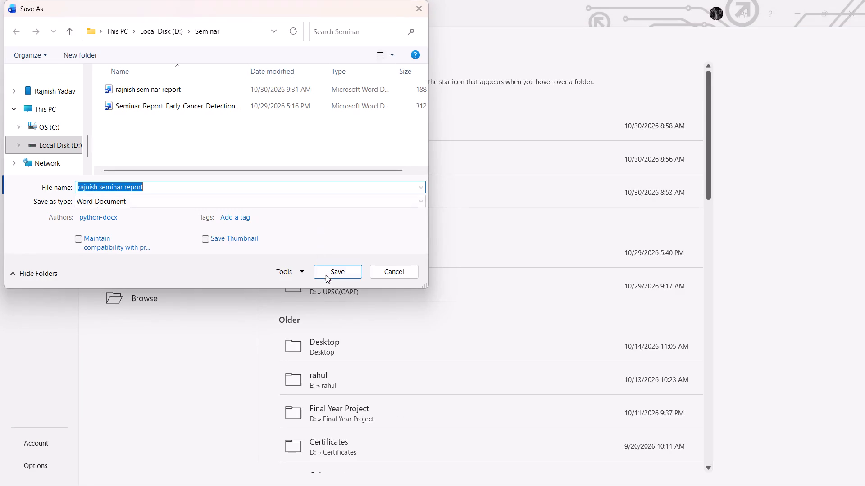
{"action": "left_click", "coordinate": [336, 274]}
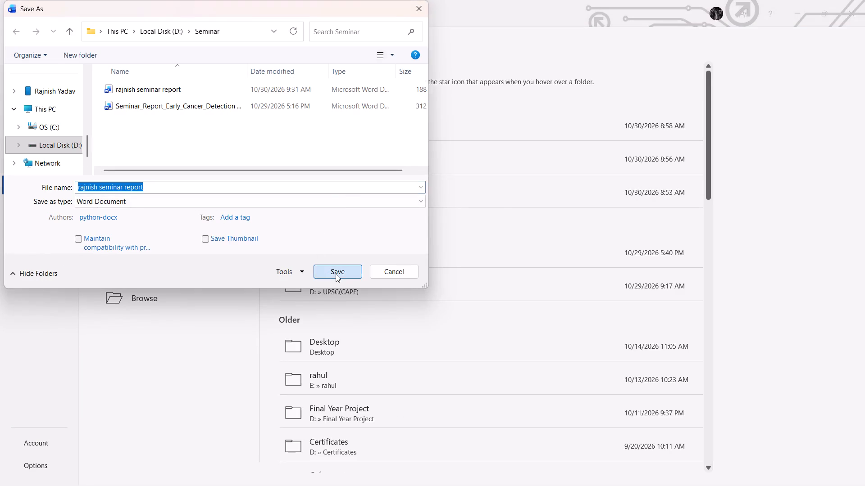
{"action": "left_click", "coordinate": [419, 278]}
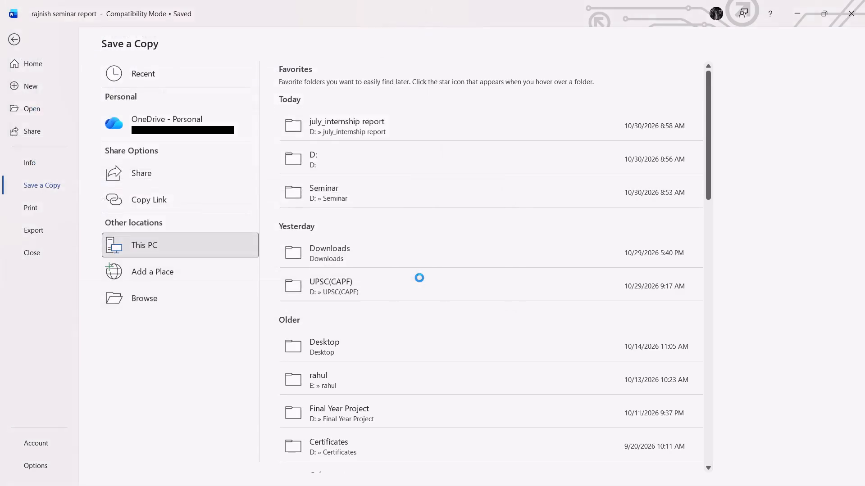
{"action": "left_click", "coordinate": [479, 282]}
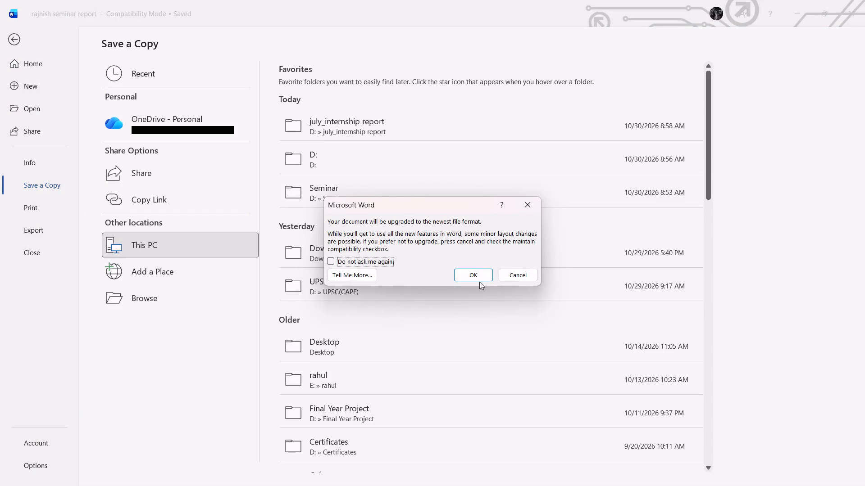
{"action": "left_click", "coordinate": [474, 277]}
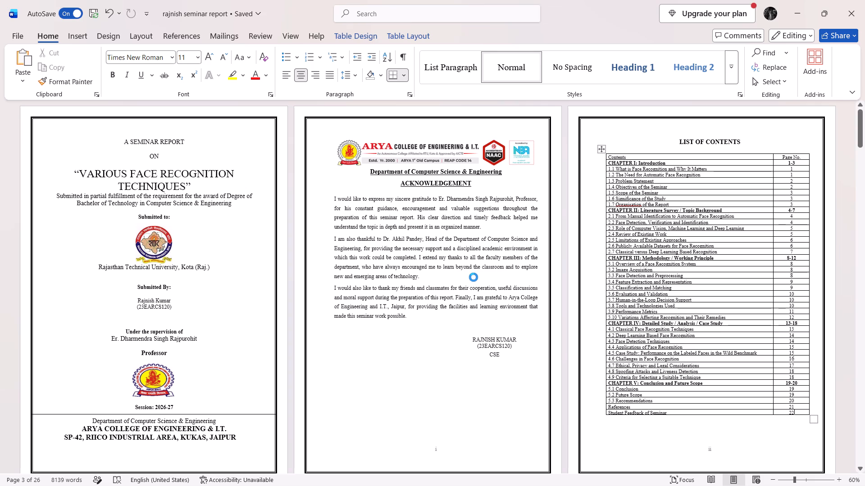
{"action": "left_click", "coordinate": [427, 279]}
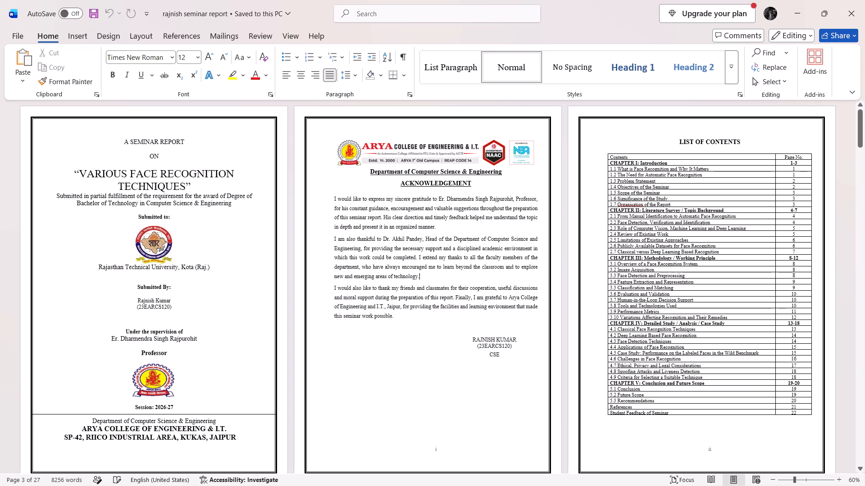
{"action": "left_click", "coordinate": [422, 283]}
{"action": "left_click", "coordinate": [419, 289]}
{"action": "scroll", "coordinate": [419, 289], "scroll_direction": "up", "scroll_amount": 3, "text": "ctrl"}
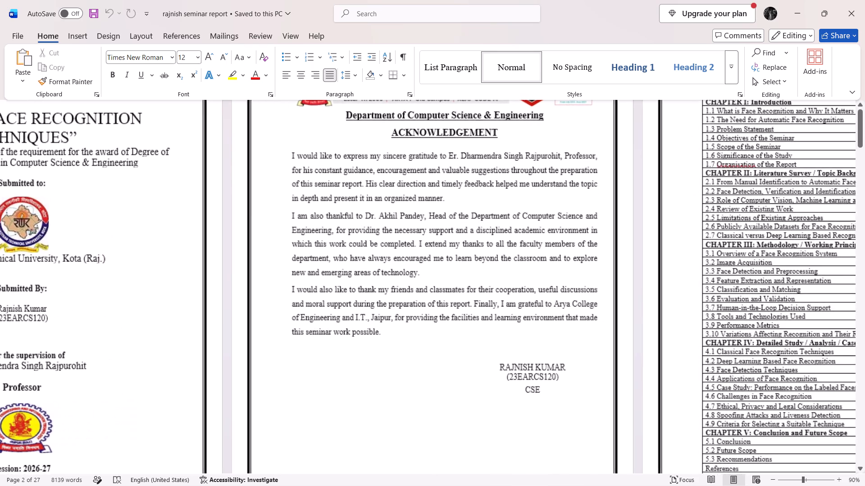
Check the printed page numbers through the saved report, up to the References and Student Feedback of Seminar pages.
{"action": "scroll", "coordinate": [419, 289], "scroll_direction": "down", "scroll_amount": 6, "text": "ctrl"}
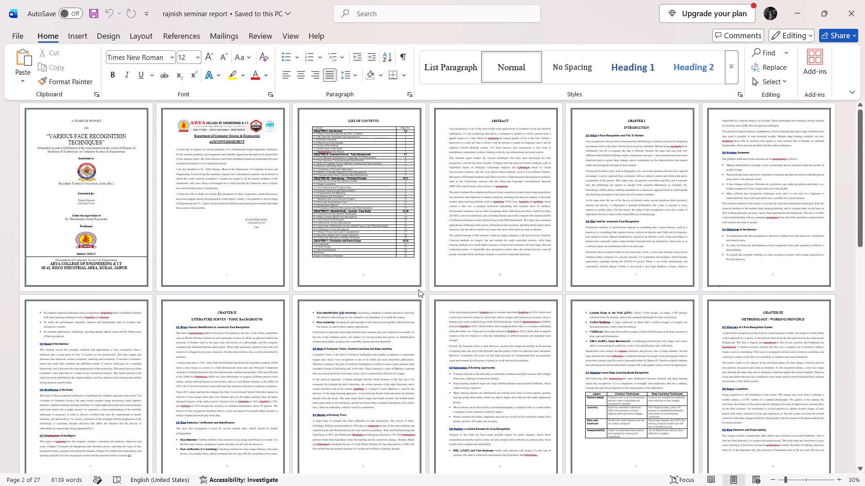
{"action": "scroll", "coordinate": [419, 289], "scroll_direction": "up", "scroll_amount": 3, "text": "ctrl"}
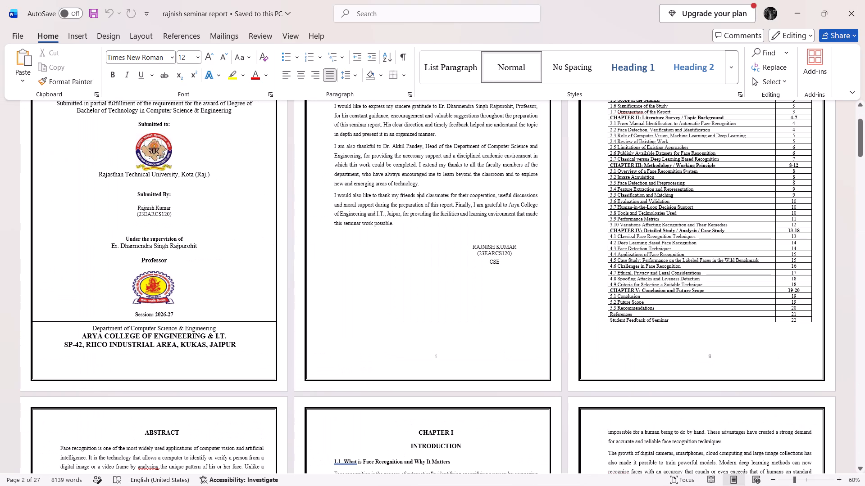
{"action": "scroll", "coordinate": [419, 289], "scroll_direction": "down", "scroll_amount": 20}
{"action": "scroll", "coordinate": [419, 289], "scroll_direction": "down", "scroll_amount": 20}
{"action": "scroll", "coordinate": [419, 289], "scroll_direction": "down", "scroll_amount": 7}
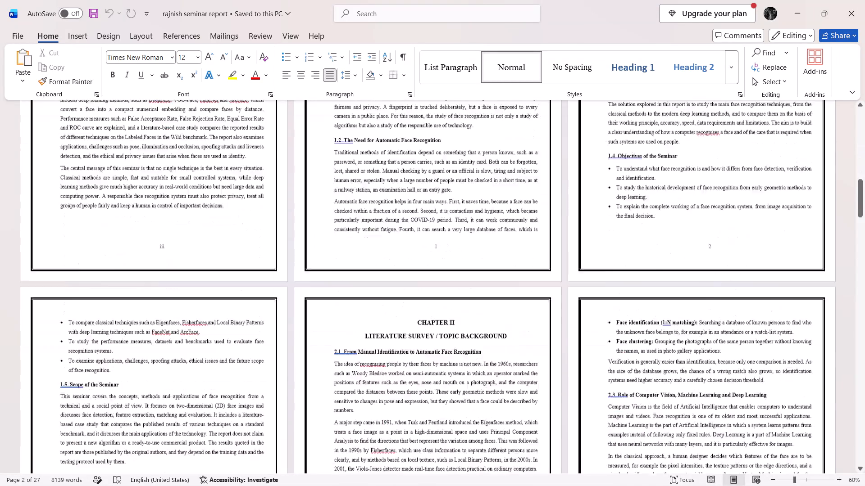
{"action": "scroll", "coordinate": [419, 289], "scroll_direction": "down", "scroll_amount": 20}
{"action": "scroll", "coordinate": [419, 289], "scroll_direction": "down", "scroll_amount": 20}
{"action": "scroll", "coordinate": [419, 289], "scroll_direction": "down", "scroll_amount": 20}
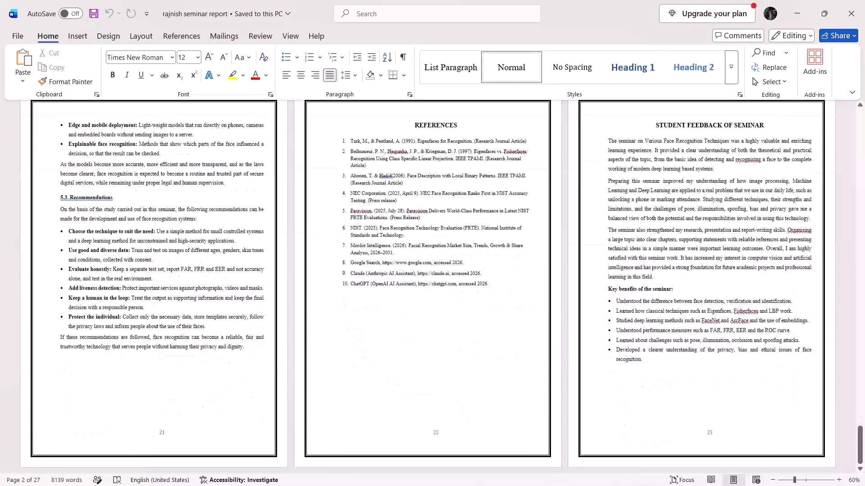
{"action": "scroll", "coordinate": [419, 289], "scroll_direction": "up", "scroll_amount": 1}
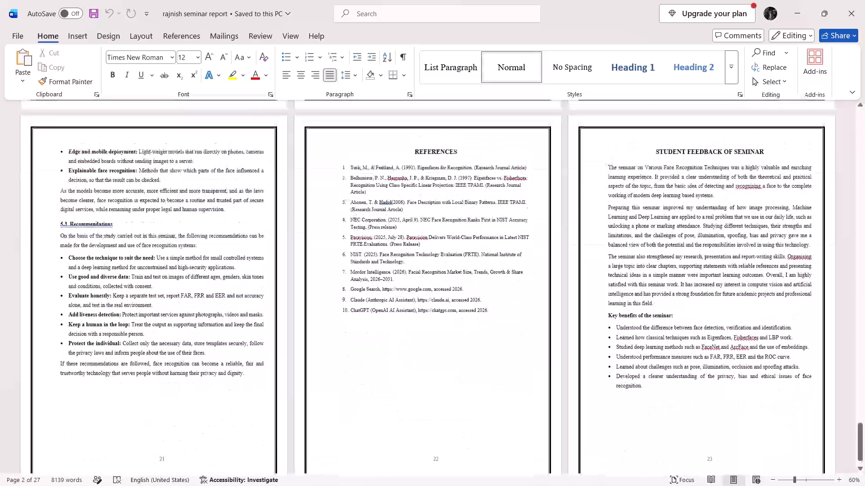
{"action": "scroll", "coordinate": [419, 289], "scroll_direction": "up", "scroll_amount": 2}
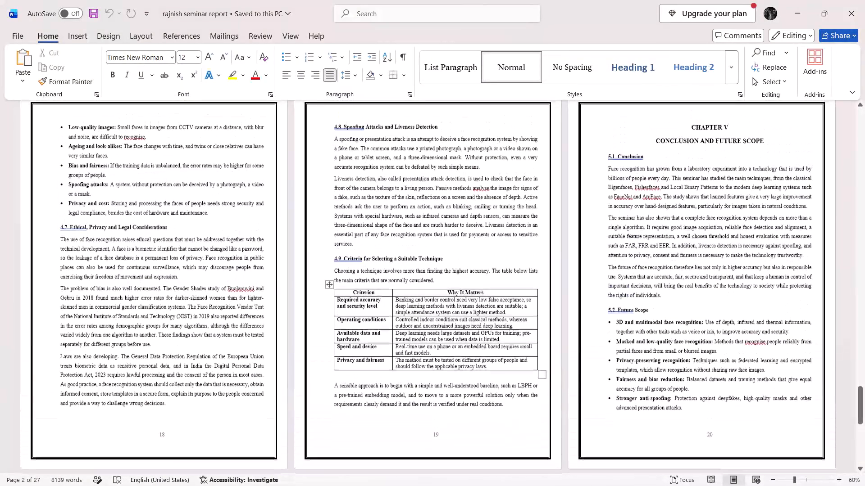
{"action": "scroll", "coordinate": [419, 289], "scroll_direction": "down", "scroll_amount": 15}
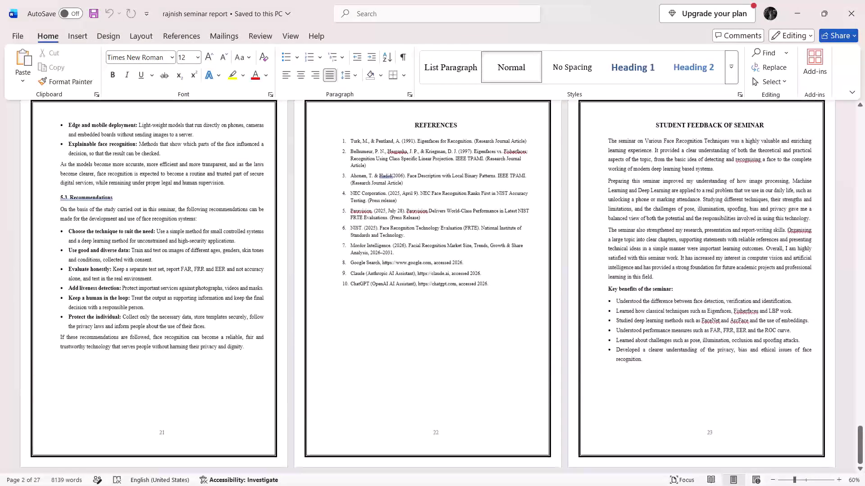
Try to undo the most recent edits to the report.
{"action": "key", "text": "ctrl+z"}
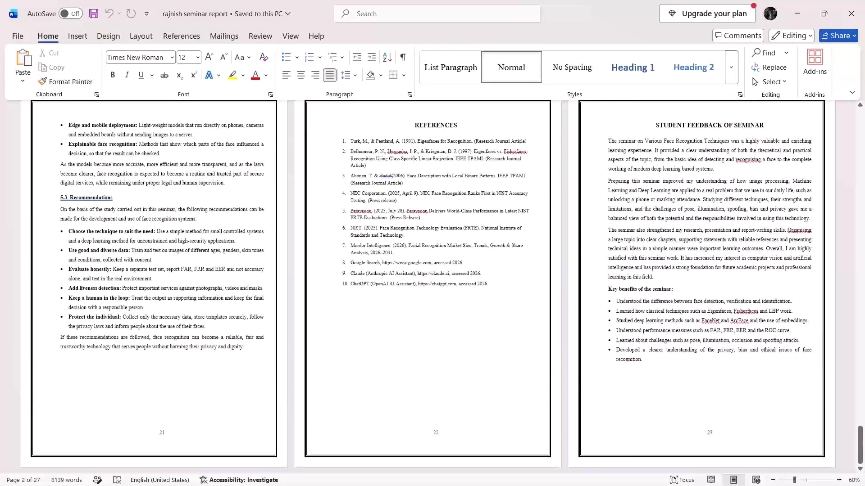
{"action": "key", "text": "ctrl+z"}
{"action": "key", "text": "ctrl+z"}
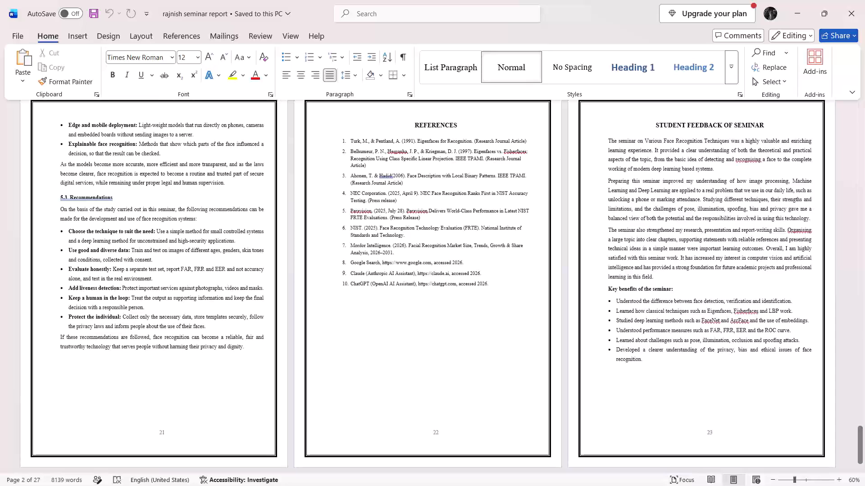
Look over the layout of the whole report with many pages in view, from the cover to the student feedback.
{"action": "scroll", "coordinate": [419, 289], "scroll_direction": "up", "scroll_amount": 7, "text": "ctrl"}
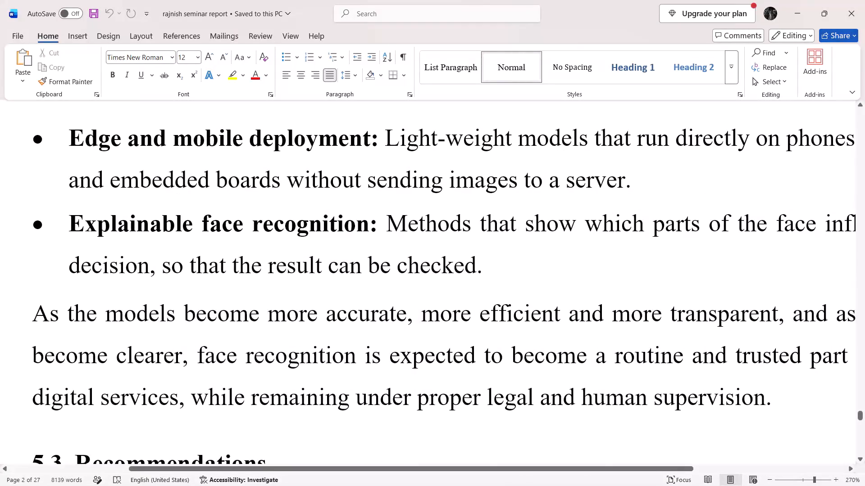
{"action": "scroll", "coordinate": [419, 289], "scroll_direction": "down", "scroll_amount": 17, "text": "ctrl"}
{"action": "scroll", "coordinate": [419, 289], "scroll_direction": "down", "scroll_amount": 7, "text": "ctrl"}
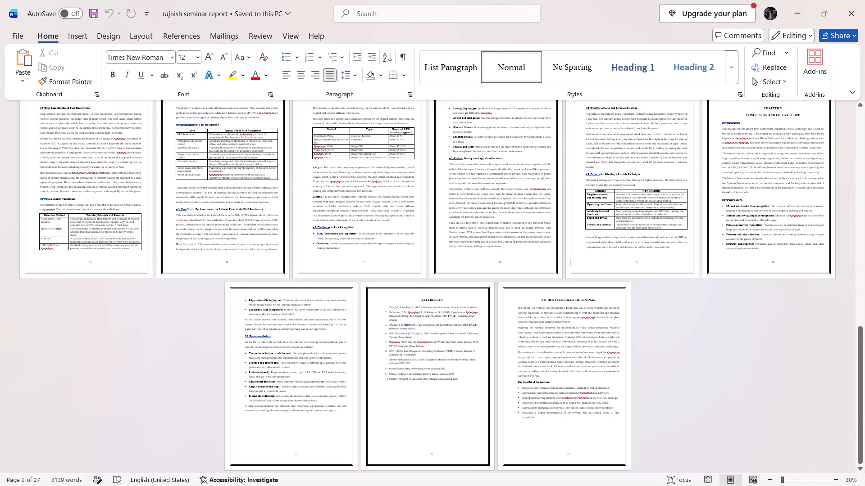
{"action": "scroll", "coordinate": [419, 289], "scroll_direction": "down", "scroll_amount": 1}
{"action": "scroll", "coordinate": [419, 289], "scroll_direction": "up", "scroll_amount": 4}
{"action": "scroll", "coordinate": [419, 289], "scroll_direction": "up", "scroll_amount": 20}
{"action": "scroll", "coordinate": [419, 289], "scroll_direction": "up", "scroll_amount": 20}
{"action": "scroll", "coordinate": [419, 289], "scroll_direction": "up", "scroll_amount": 20}
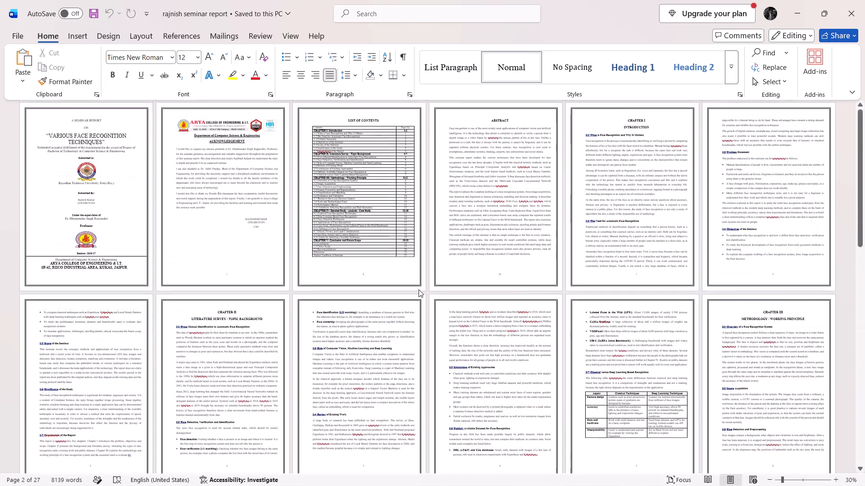
{"action": "scroll", "coordinate": [419, 289], "scroll_direction": "down", "scroll_amount": 3}
{"action": "scroll", "coordinate": [419, 289], "scroll_direction": "up", "scroll_amount": 2}
{"action": "scroll", "coordinate": [419, 289], "scroll_direction": "down", "scroll_amount": 1}
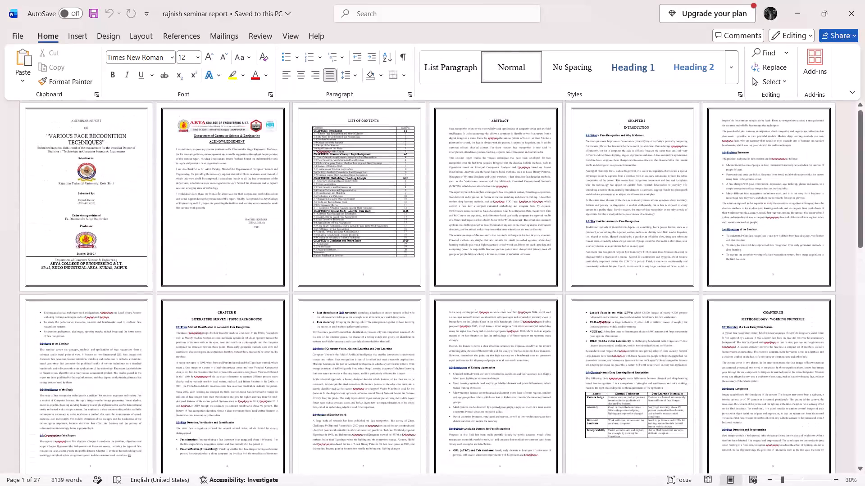
{"action": "scroll", "coordinate": [419, 289], "scroll_direction": "down", "scroll_amount": 3}
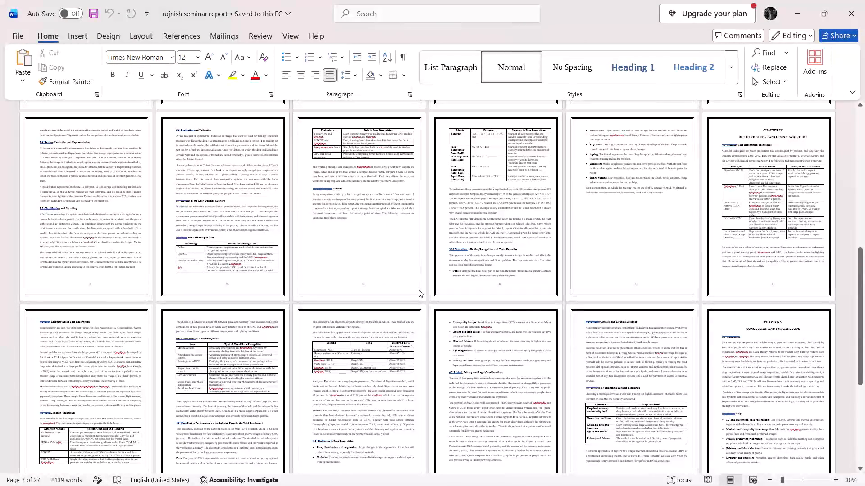
{"action": "scroll", "coordinate": [419, 289], "scroll_direction": "up", "scroll_amount": 11}
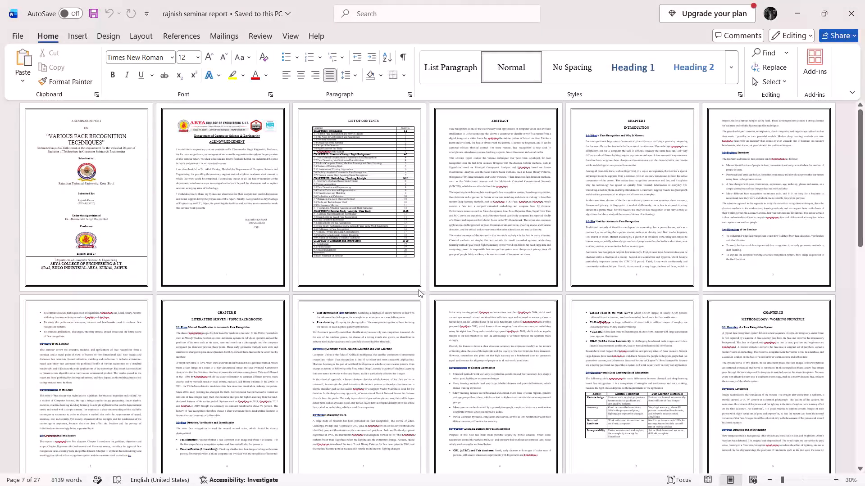
Examine the chapter, section and page number entries in the List of Contents.
{"action": "scroll", "coordinate": [451, 266], "scroll_direction": "right", "scroll_amount": 1}
{"action": "scroll", "coordinate": [451, 266], "scroll_direction": "up", "scroll_amount": 3, "text": "ctrl"}
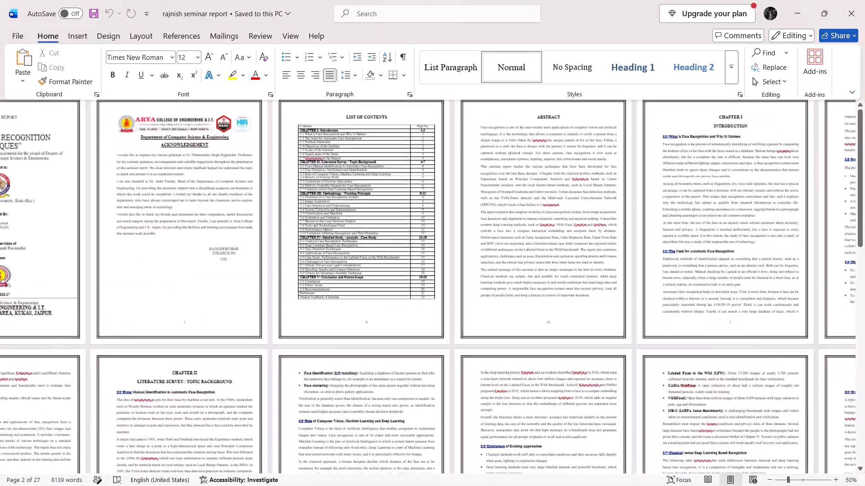
{"action": "scroll", "coordinate": [451, 266], "scroll_direction": "up", "scroll_amount": 3, "text": "ctrl"}
{"action": "scroll", "coordinate": [451, 266], "scroll_direction": "left", "scroll_amount": 1}
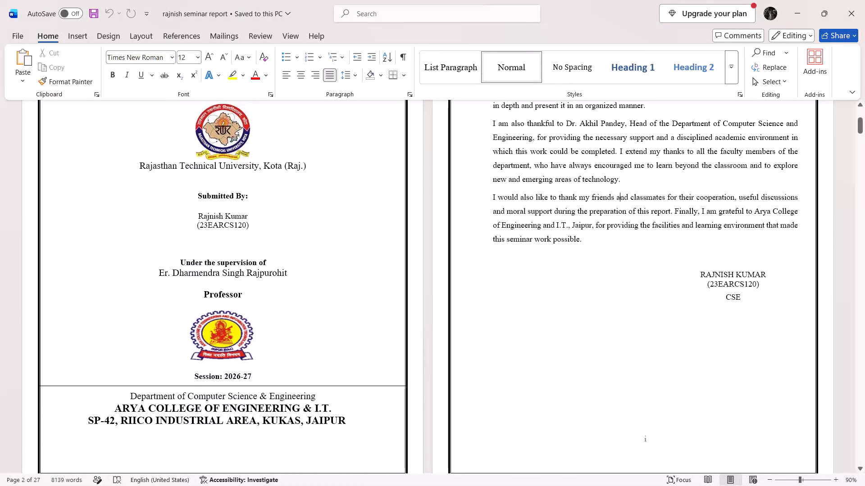
{"action": "scroll", "coordinate": [451, 266], "scroll_direction": "left", "scroll_amount": 2}
{"action": "scroll", "coordinate": [451, 266], "scroll_direction": "down", "scroll_amount": 3}
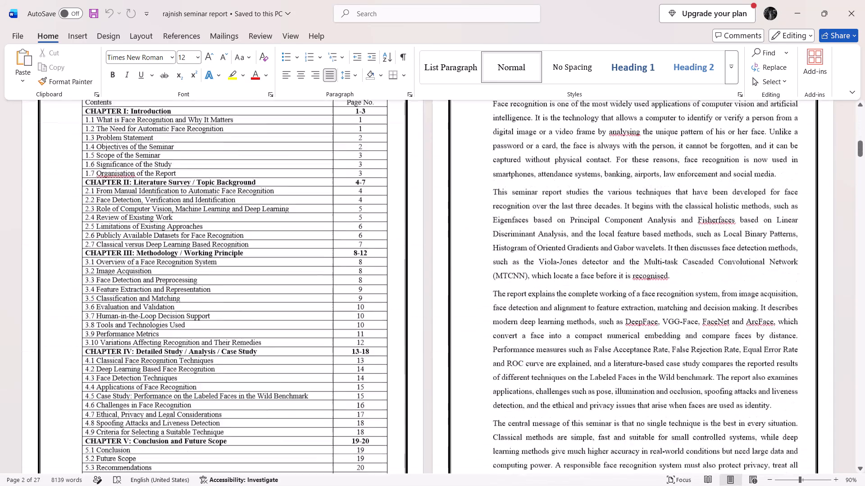
{"action": "scroll", "coordinate": [451, 266], "scroll_direction": "down", "scroll_amount": 1}
{"action": "scroll", "coordinate": [451, 266], "scroll_direction": "up", "scroll_amount": 1, "text": "ctrl"}
{"action": "scroll", "coordinate": [451, 266], "scroll_direction": "down", "scroll_amount": 1, "text": "ctrl"}
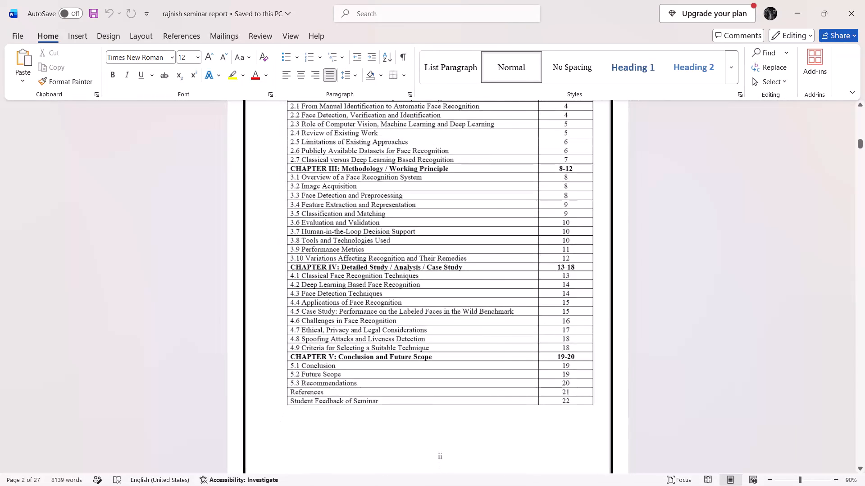
{"action": "scroll", "coordinate": [451, 266], "scroll_direction": "down", "scroll_amount": 1, "text": "ctrl"}
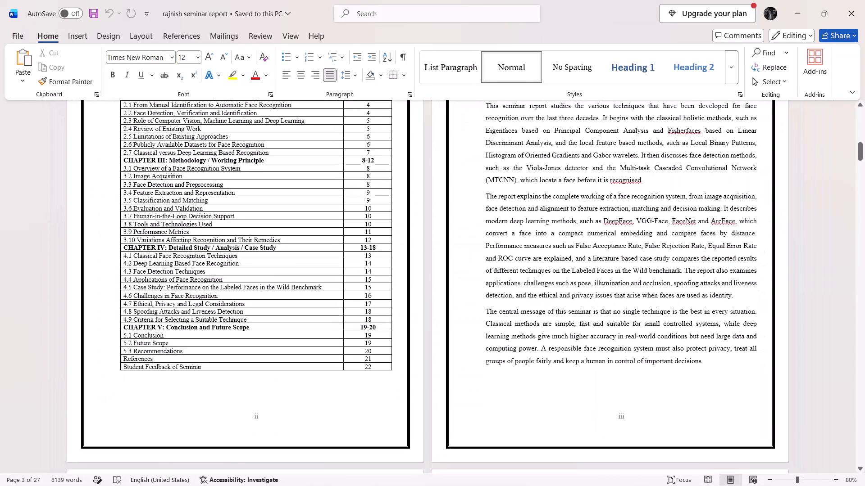
Compare the List of Contents entries with the printed page numbers of the Abstract and Chapters I to III.
{"action": "scroll", "coordinate": [451, 266], "scroll_direction": "down", "scroll_amount": 2, "text": "ctrl"}
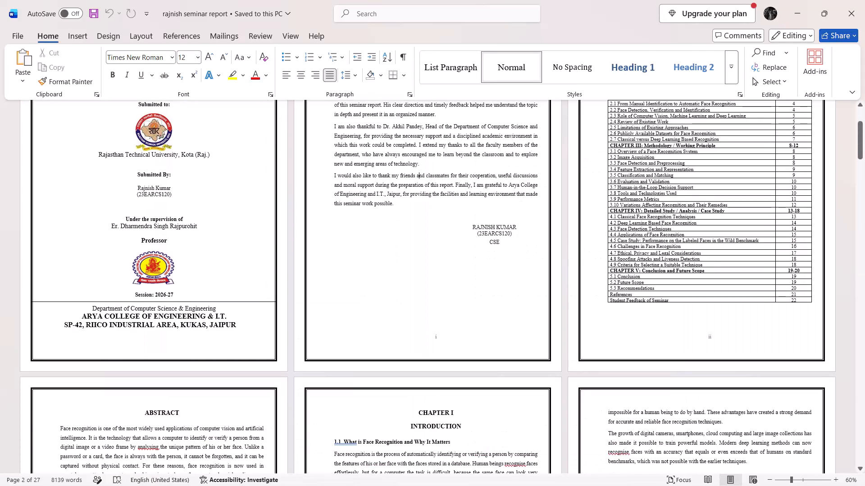
{"action": "scroll", "coordinate": [451, 266], "scroll_direction": "up", "scroll_amount": 2}
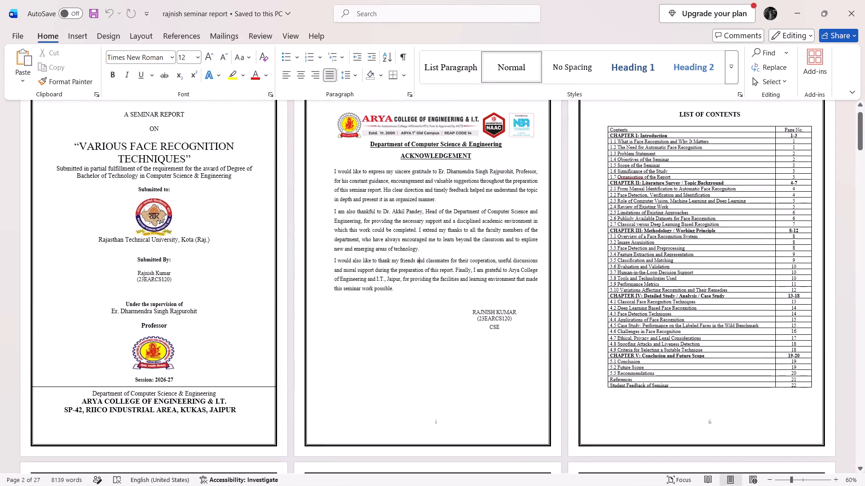
{"action": "scroll", "coordinate": [451, 266], "scroll_direction": "down", "scroll_amount": 5}
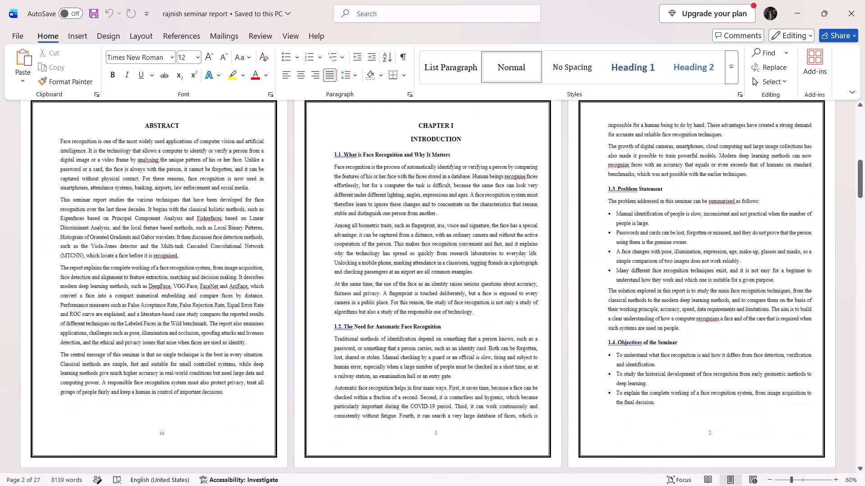
{"action": "scroll", "coordinate": [451, 266], "scroll_direction": "down", "scroll_amount": 4}
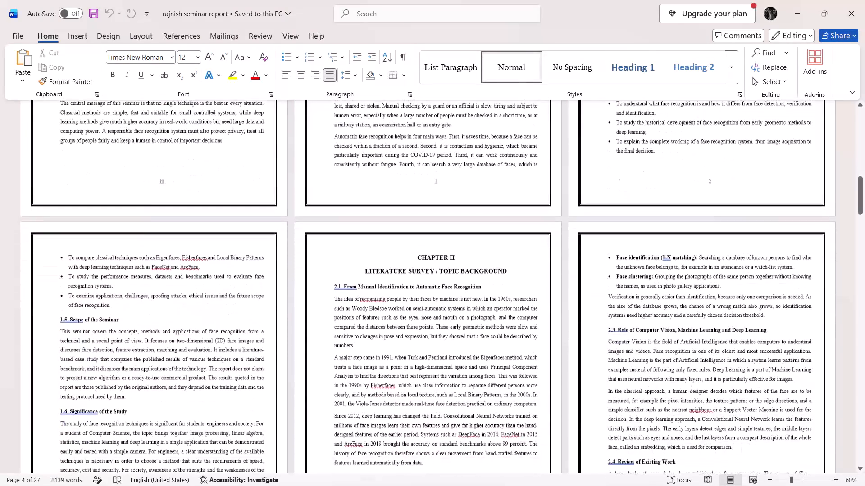
{"action": "scroll", "coordinate": [451, 266], "scroll_direction": "down", "scroll_amount": 3}
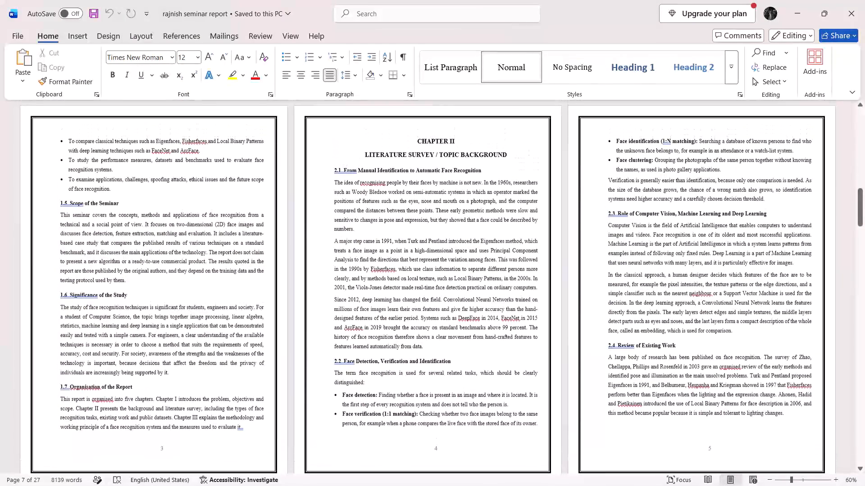
{"action": "scroll", "coordinate": [451, 266], "scroll_direction": "down", "scroll_amount": 4}
{"action": "scroll", "coordinate": [451, 266], "scroll_direction": "up", "scroll_amount": 4}
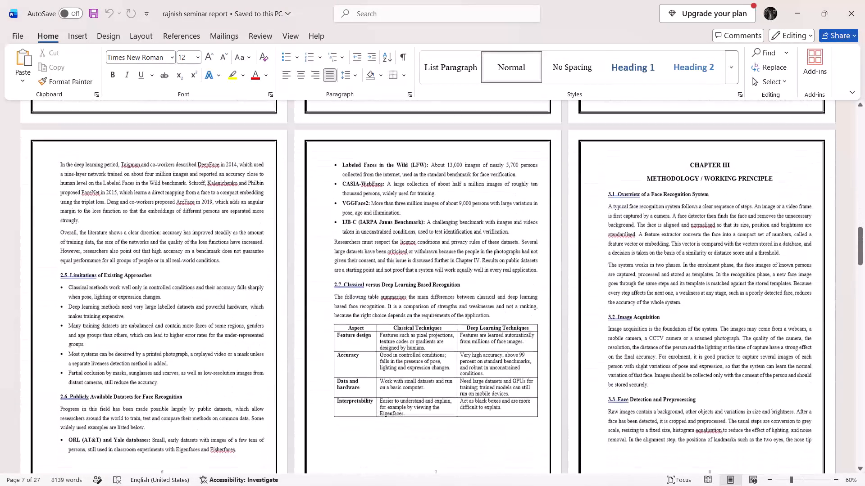
{"action": "scroll", "coordinate": [451, 266], "scroll_direction": "up", "scroll_amount": 19}
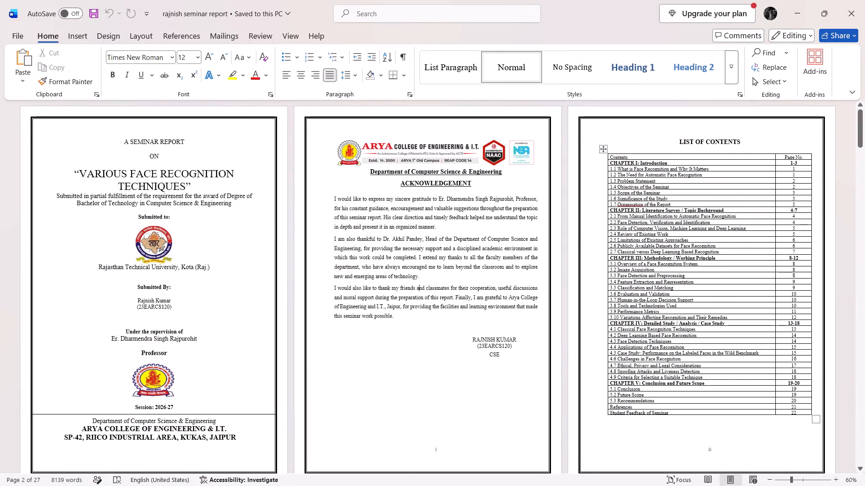
Check the printed pages of Chapter III, the start of Chapter IV and the closing pages against the List of Contents.
{"action": "scroll", "coordinate": [642, 267], "scroll_direction": "down", "scroll_amount": 10}
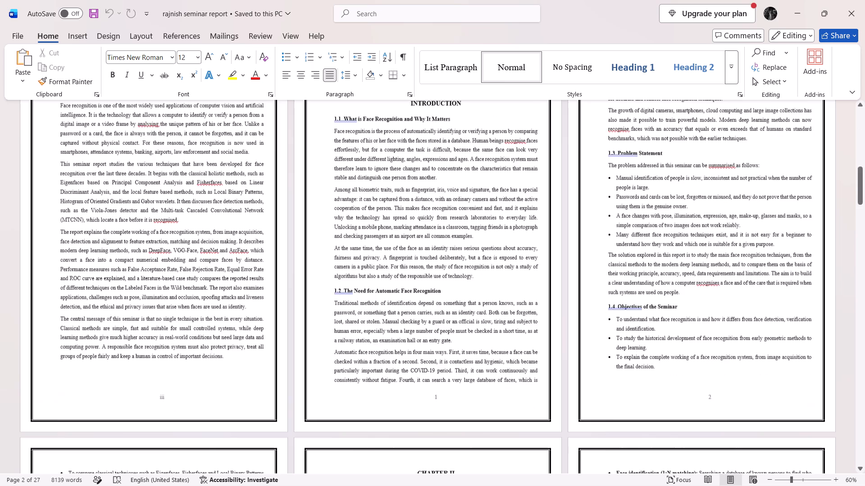
{"action": "scroll", "coordinate": [642, 267], "scroll_direction": "down", "scroll_amount": 3}
{"action": "scroll", "coordinate": [642, 267], "scroll_direction": "up", "scroll_amount": 2}
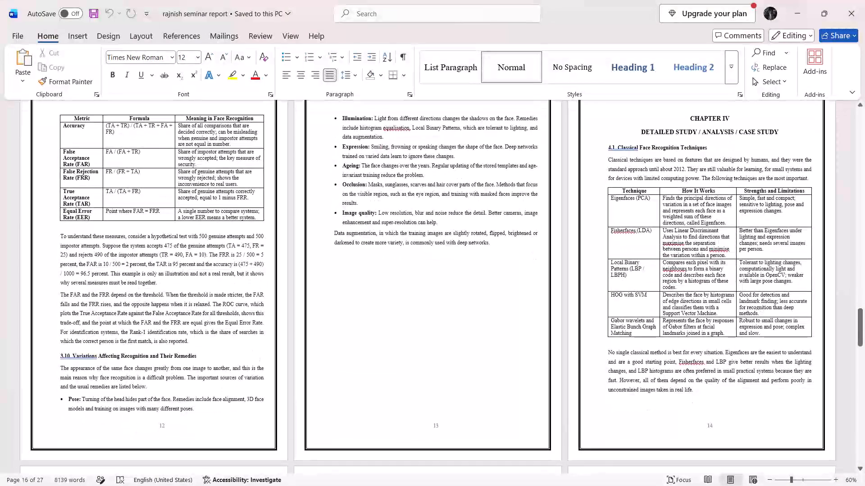
{"action": "scroll", "coordinate": [642, 267], "scroll_direction": "up", "scroll_amount": 3}
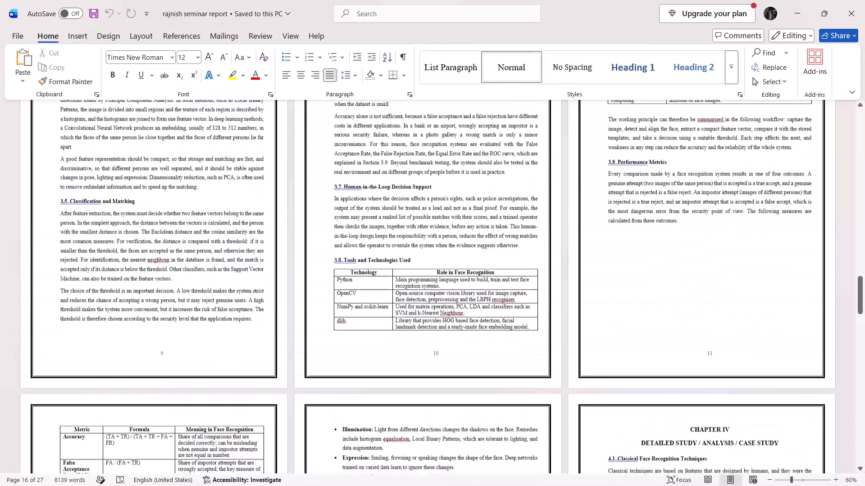
{"action": "scroll", "coordinate": [642, 267], "scroll_direction": "up", "scroll_amount": 3}
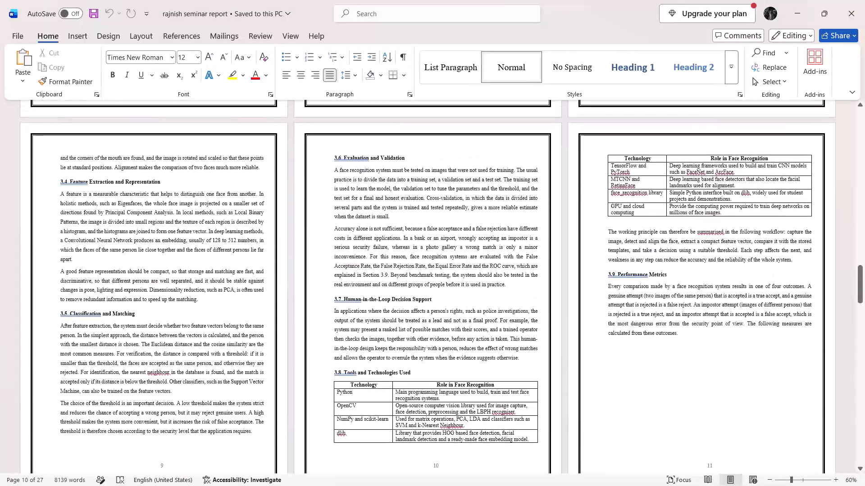
{"action": "scroll", "coordinate": [642, 267], "scroll_direction": "down", "scroll_amount": 3}
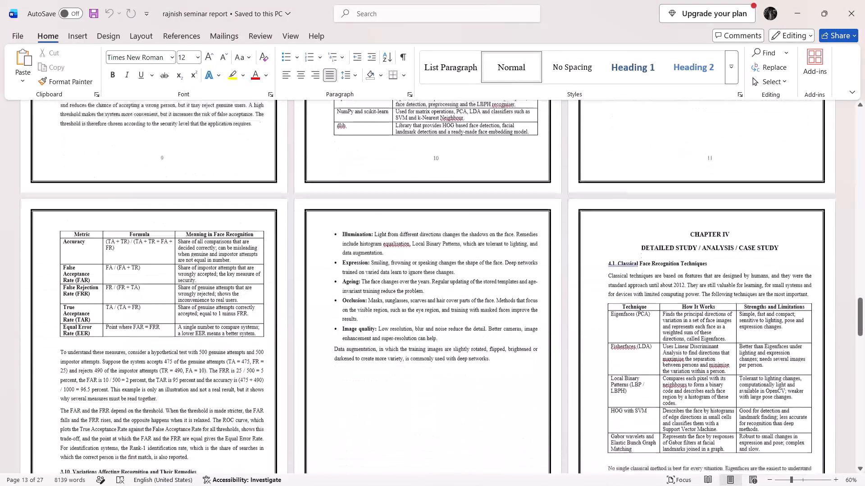
{"action": "scroll", "coordinate": [642, 267], "scroll_direction": "down", "scroll_amount": 1}
{"action": "scroll", "coordinate": [642, 267], "scroll_direction": "up", "scroll_amount": 11}
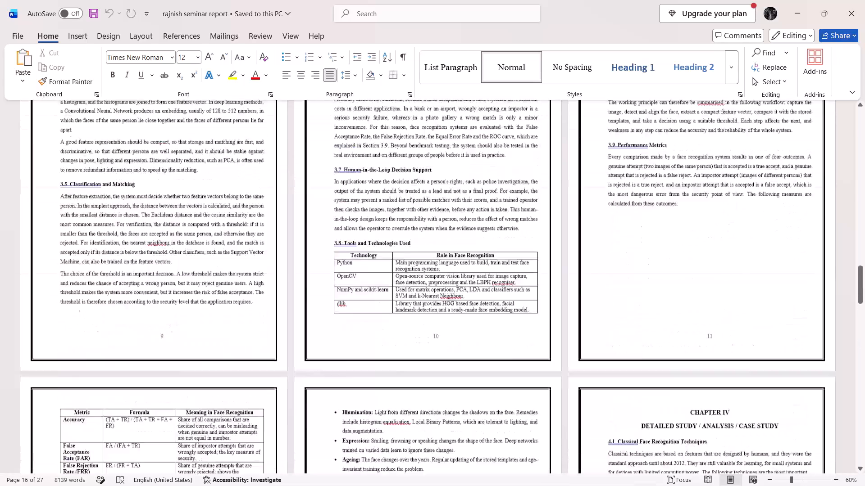
{"action": "scroll", "coordinate": [642, 267], "scroll_direction": "up", "scroll_amount": 15}
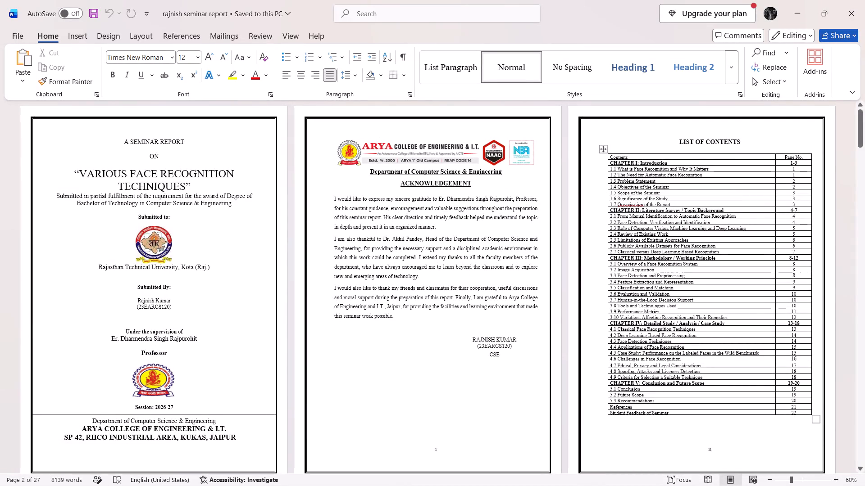
{"action": "scroll", "coordinate": [694, 314], "scroll_direction": "down", "scroll_amount": 9}
{"action": "scroll", "coordinate": [694, 314], "scroll_direction": "down", "scroll_amount": 20}
{"action": "scroll", "coordinate": [694, 314], "scroll_direction": "down", "scroll_amount": 20}
{"action": "scroll", "coordinate": [694, 314], "scroll_direction": "down", "scroll_amount": 20}
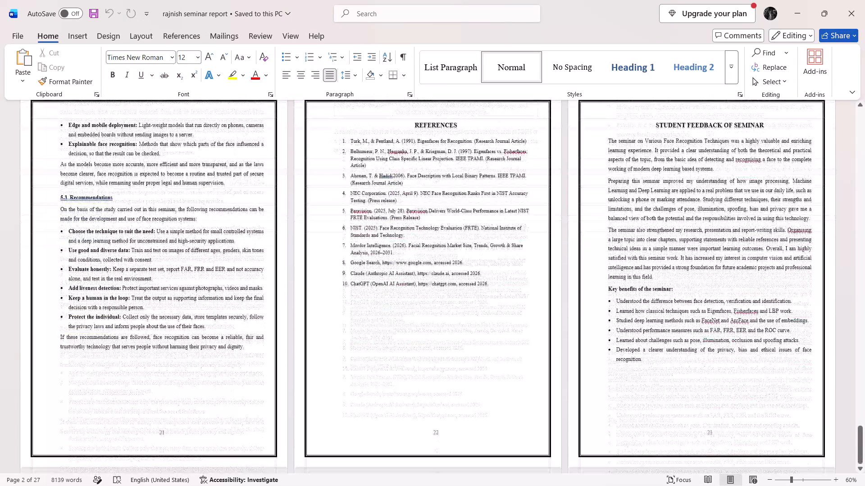
Delete the overflow content on page 13 before Chapter IV, from the Illumination bullet through the closing data augmentation paragraph.
{"action": "scroll", "coordinate": [694, 314], "scroll_direction": "up", "scroll_amount": 9}
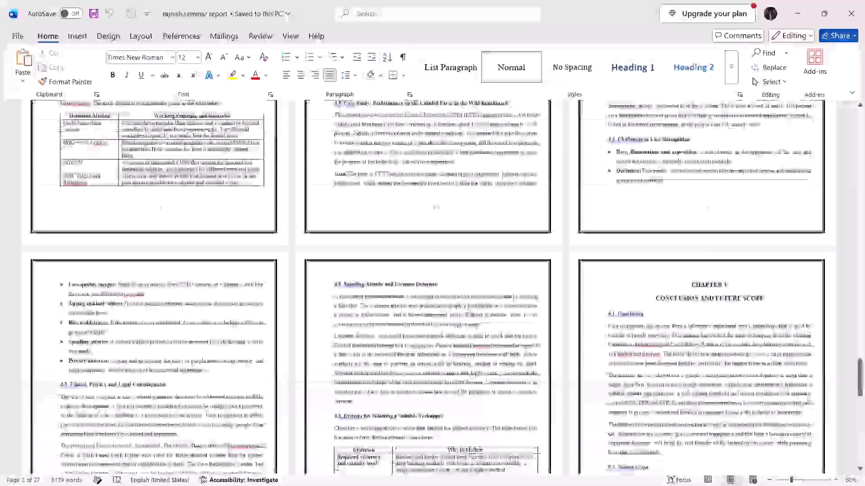
{"action": "scroll", "coordinate": [694, 314], "scroll_direction": "up", "scroll_amount": 4}
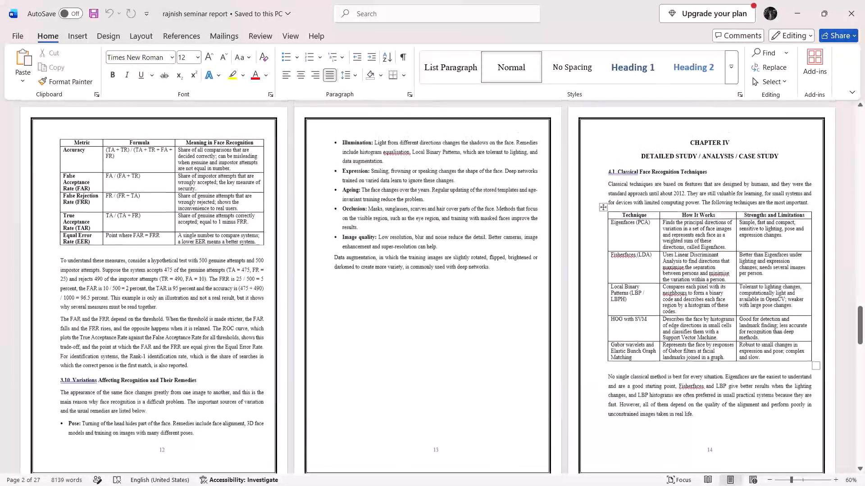
{"action": "scroll", "coordinate": [694, 314], "scroll_direction": "up", "scroll_amount": 2}
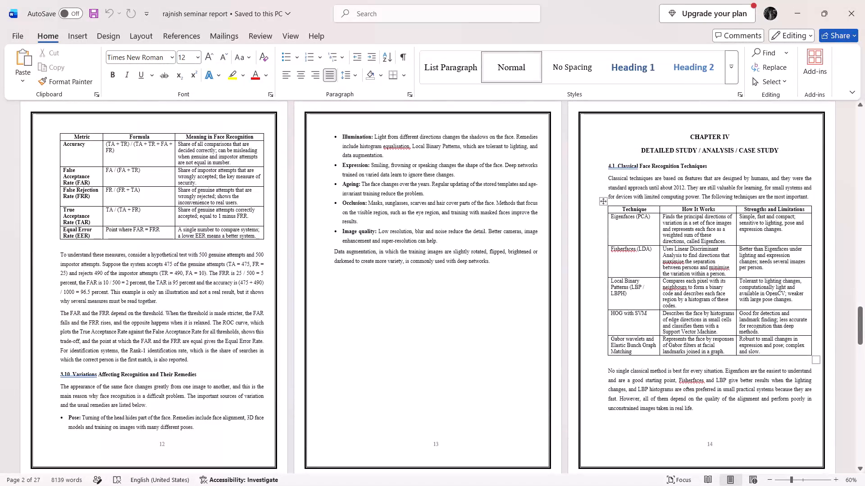
{"action": "scroll", "coordinate": [694, 314], "scroll_direction": "up", "scroll_amount": 1}
{"action": "left_click_drag", "start_coordinate": [487, 285], "coordinate": [292, 126]}
{"action": "left_click", "coordinate": [488, 325]}
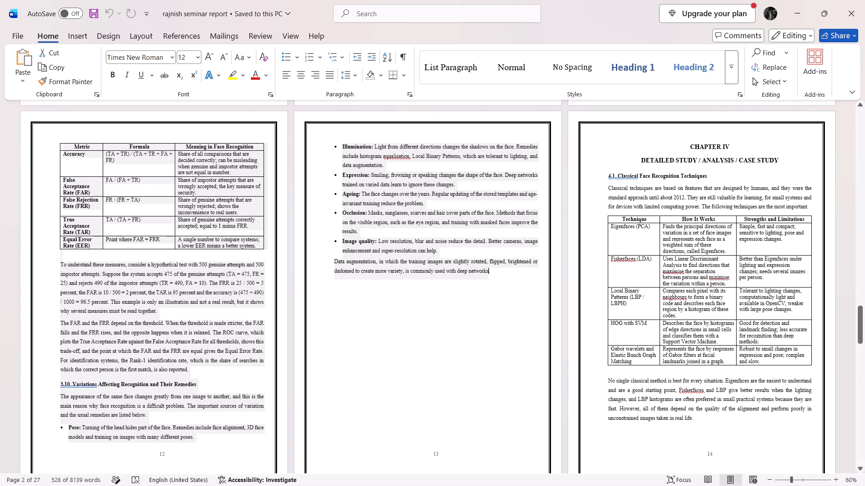
{"action": "left_click_drag", "start_coordinate": [505, 295], "coordinate": [329, 144]}
{"action": "key", "text": "BackSpace"}
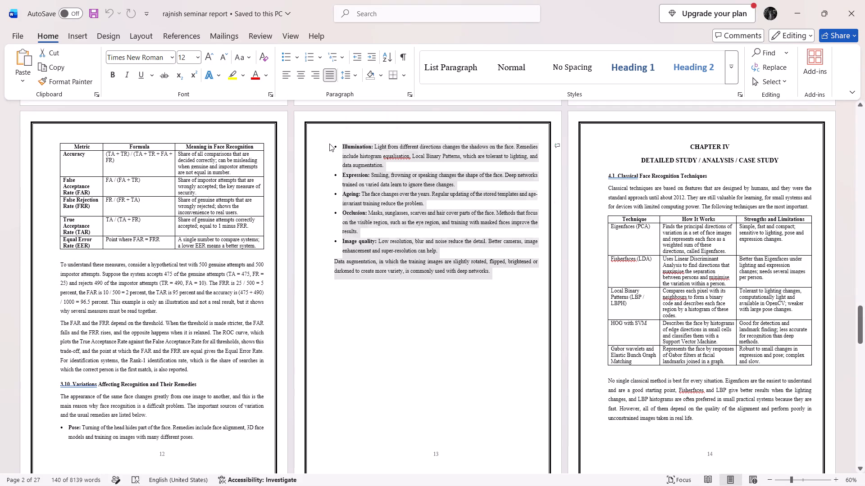
Check the renumbered pages from Chapter IV through the References and Student Feedback against the List of Contents.
{"action": "scroll", "coordinate": [329, 144], "scroll_direction": "down", "scroll_amount": 1}
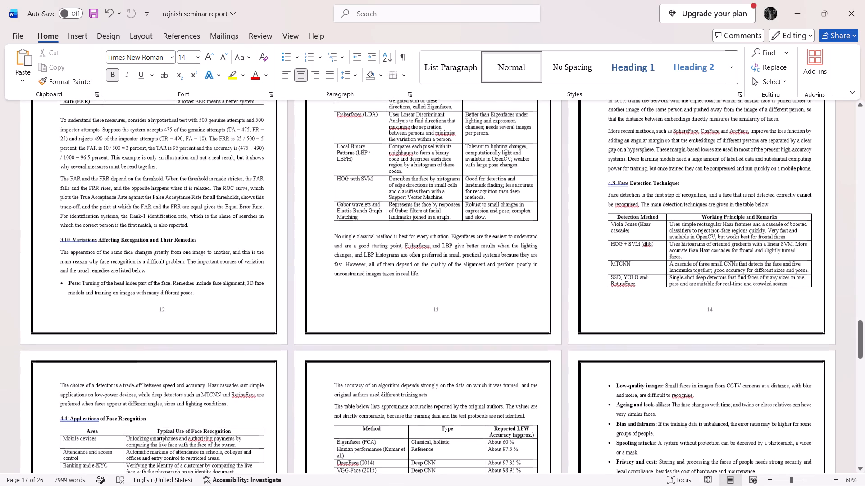
{"action": "scroll", "coordinate": [329, 144], "scroll_direction": "down", "scroll_amount": 5}
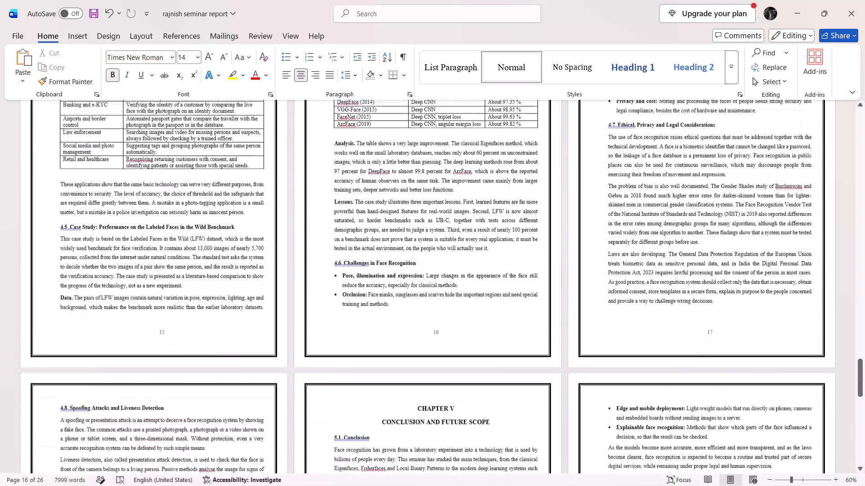
{"action": "scroll", "coordinate": [330, 144], "scroll_direction": "down", "scroll_amount": 4}
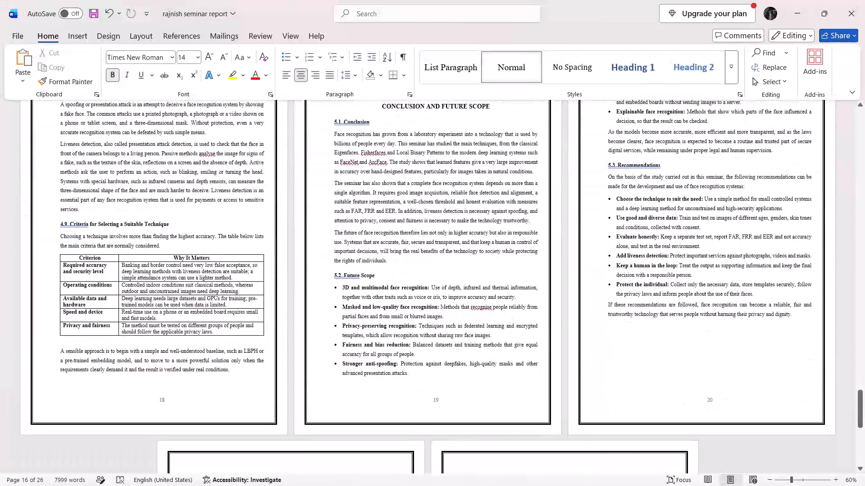
{"action": "scroll", "coordinate": [330, 144], "scroll_direction": "up", "scroll_amount": 11}
{"action": "scroll", "coordinate": [330, 144], "scroll_direction": "up", "scroll_amount": 20}
{"action": "scroll", "coordinate": [330, 144], "scroll_direction": "up", "scroll_amount": 20}
{"action": "scroll", "coordinate": [330, 144], "scroll_direction": "up", "scroll_amount": 3}
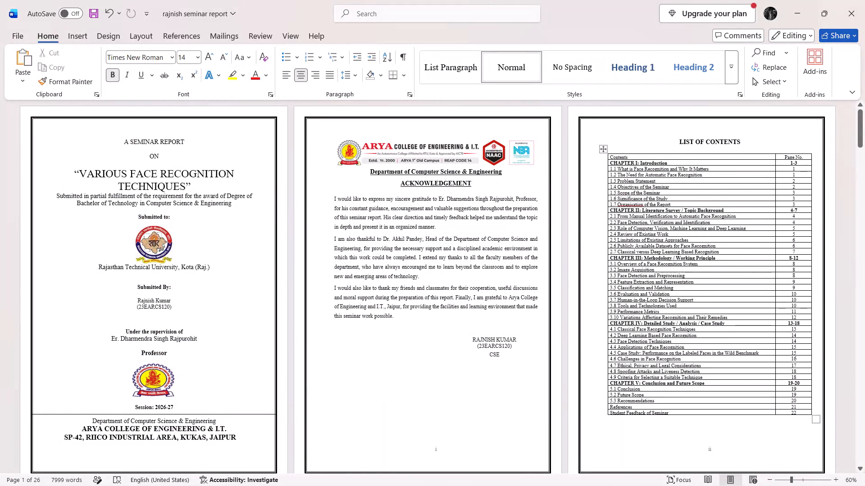
{"action": "scroll", "coordinate": [615, 393], "scroll_direction": "down", "scroll_amount": 20}
{"action": "scroll", "coordinate": [615, 393], "scroll_direction": "down", "scroll_amount": 20}
{"action": "scroll", "coordinate": [615, 393], "scroll_direction": "down", "scroll_amount": 20}
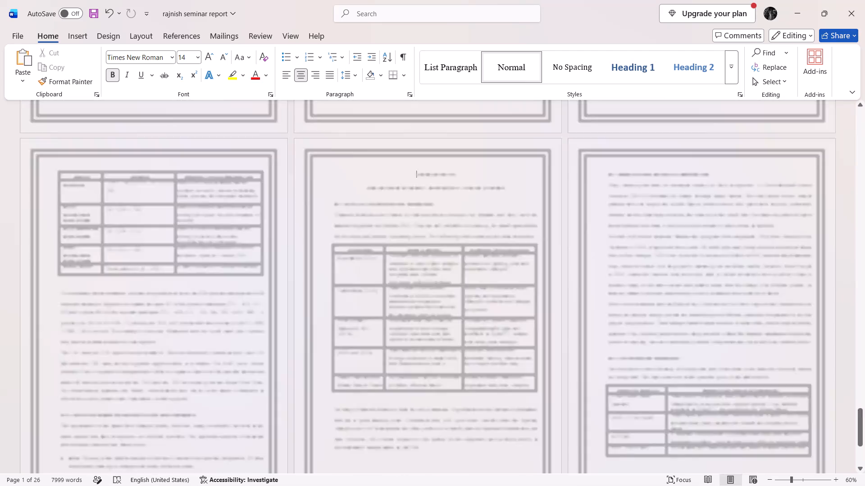
{"action": "scroll", "coordinate": [615, 393], "scroll_direction": "down", "scroll_amount": 3}
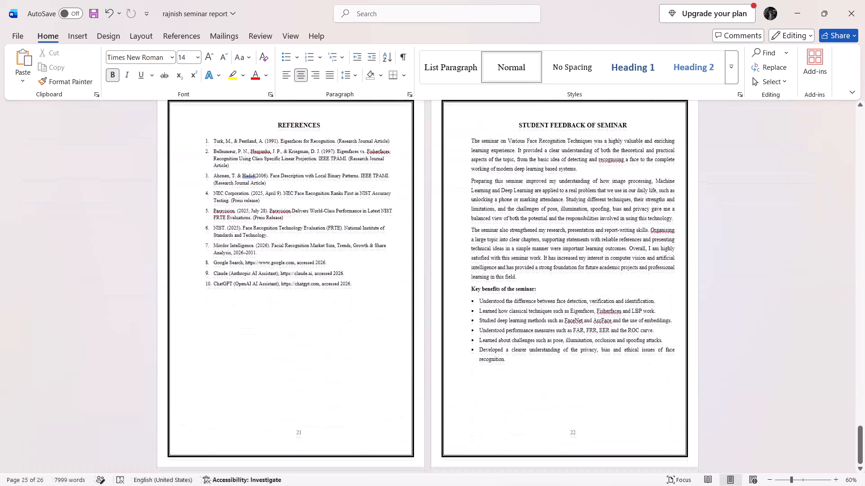
Save the shortened seminar report.
{"action": "key", "text": "ctrl+s"}
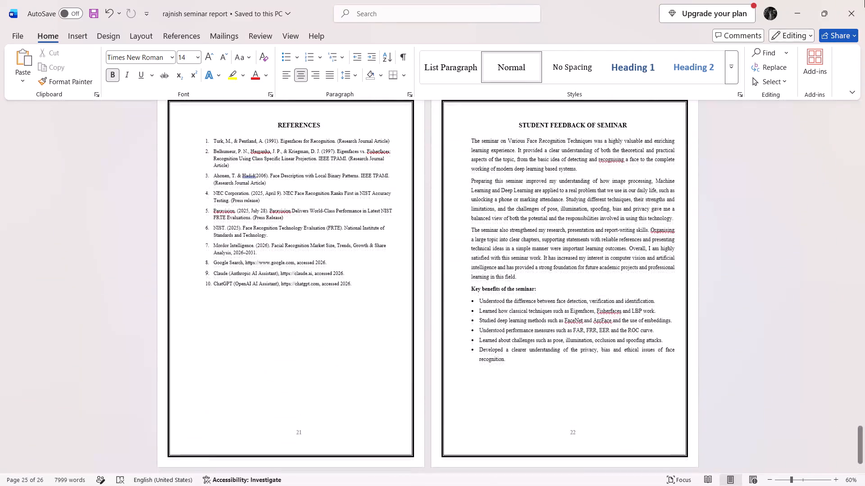
Switch to File Explorer and select the seminar report document in the D: Seminar folder.
{"action": "left_click", "coordinate": [801, 2]}
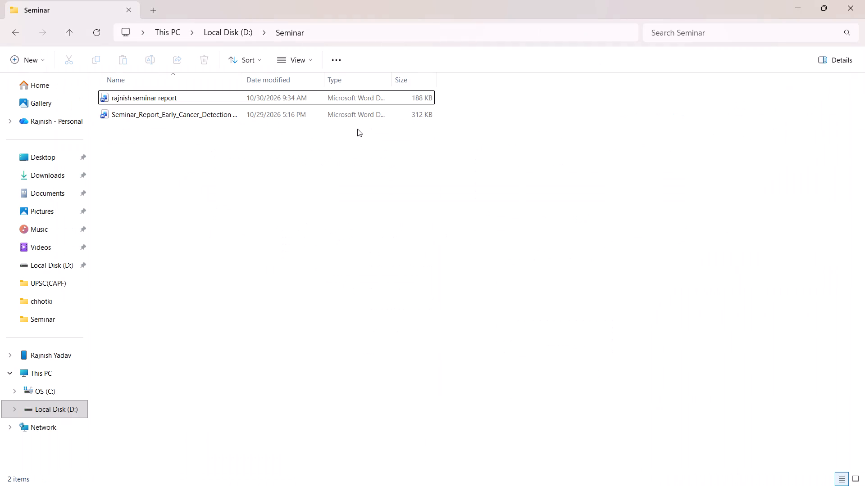
{"action": "left_click", "coordinate": [353, 96]}
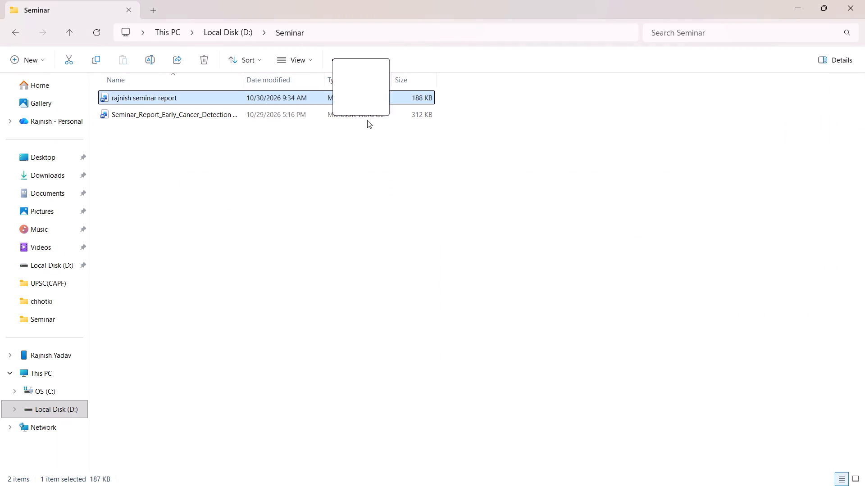
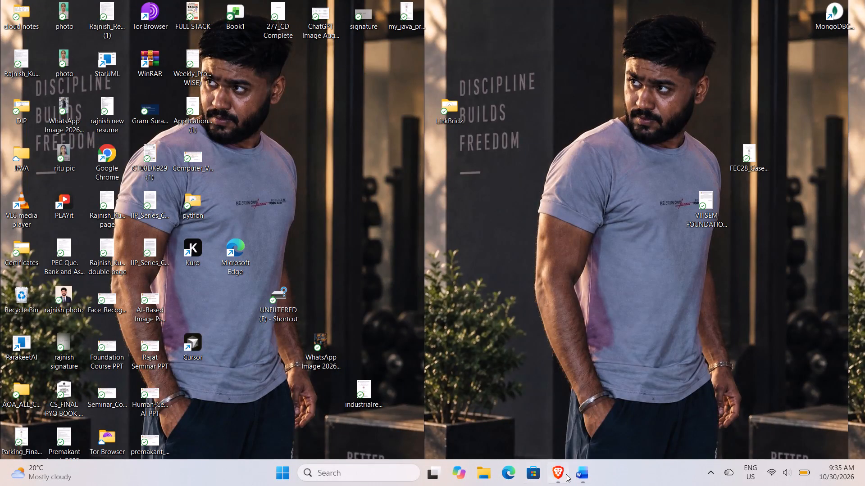
Switch back to the seminar report in Word and open the export options for creating a PDF/XPS document.
{"action": "left_click", "coordinate": [578, 474]}
{"action": "left_click", "coordinate": [546, 420]}
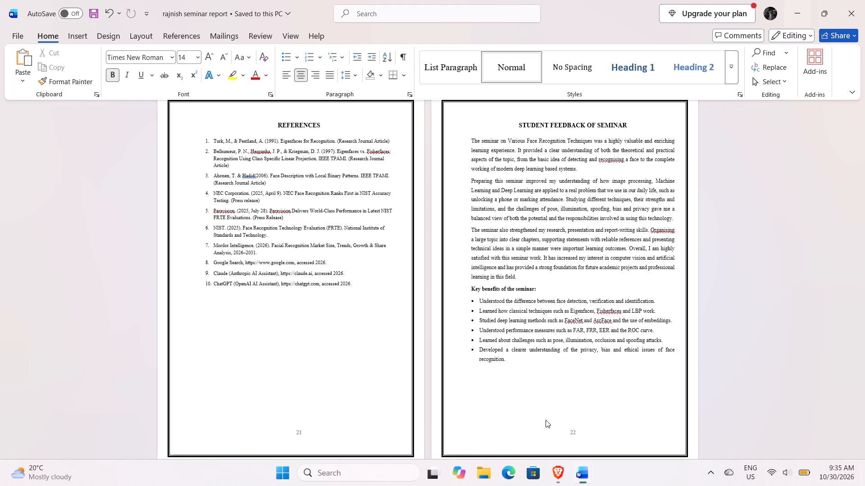
{"action": "scroll", "coordinate": [519, 272], "scroll_direction": "up", "scroll_amount": 8}
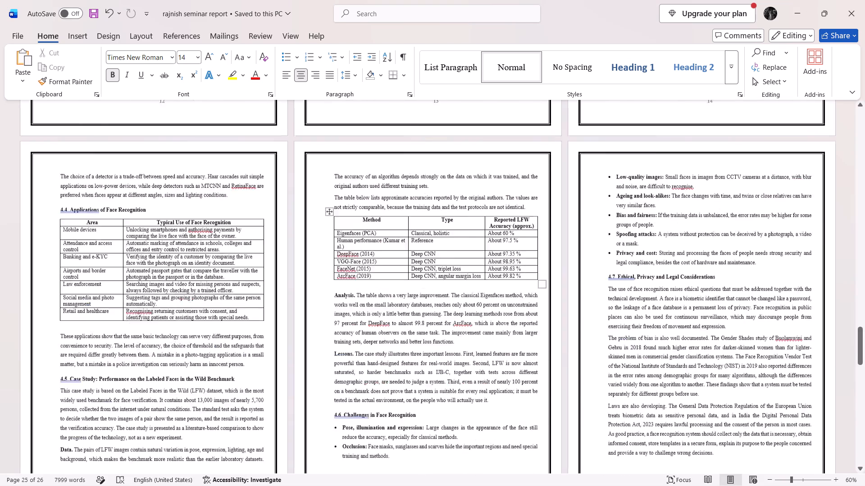
{"action": "scroll", "coordinate": [519, 272], "scroll_direction": "up", "scroll_amount": 8}
{"action": "scroll", "coordinate": [519, 272], "scroll_direction": "up", "scroll_amount": 20}
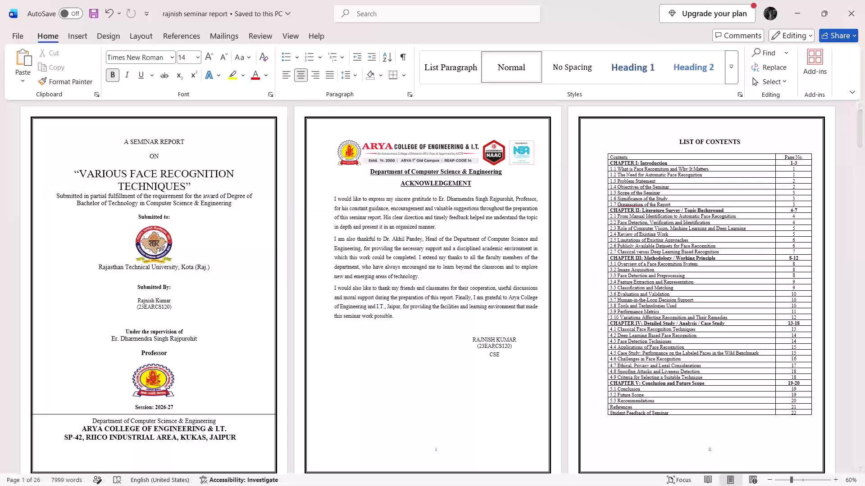
{"action": "left_click", "coordinate": [20, 33]}
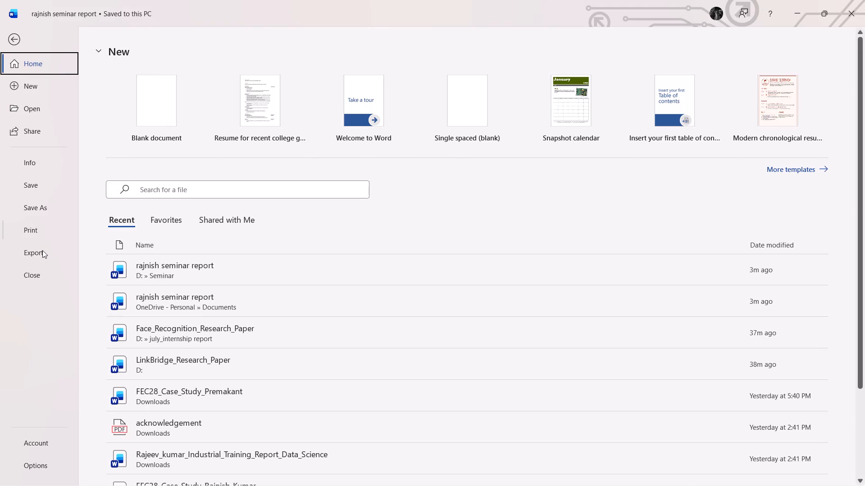
{"action": "left_click", "coordinate": [42, 250]}
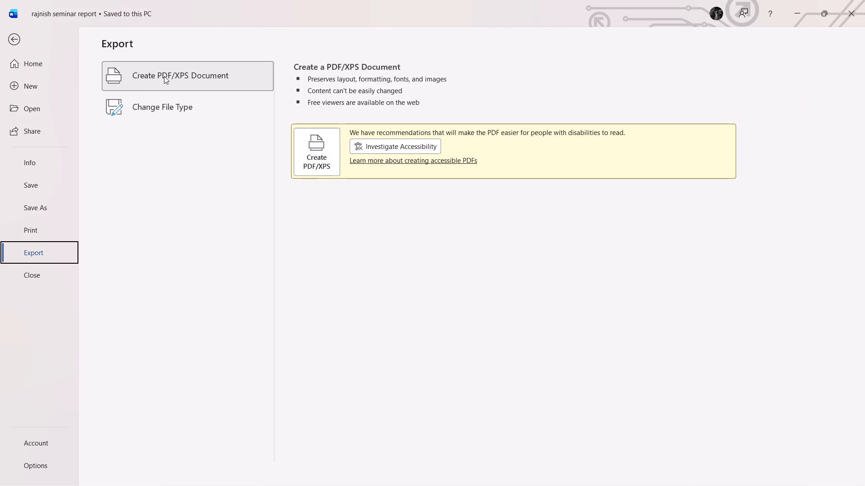
Publish the seminar report as a PDF named "Rajnish Seminar Report" in the D: Seminar folder.
{"action": "left_click", "coordinate": [332, 152]}
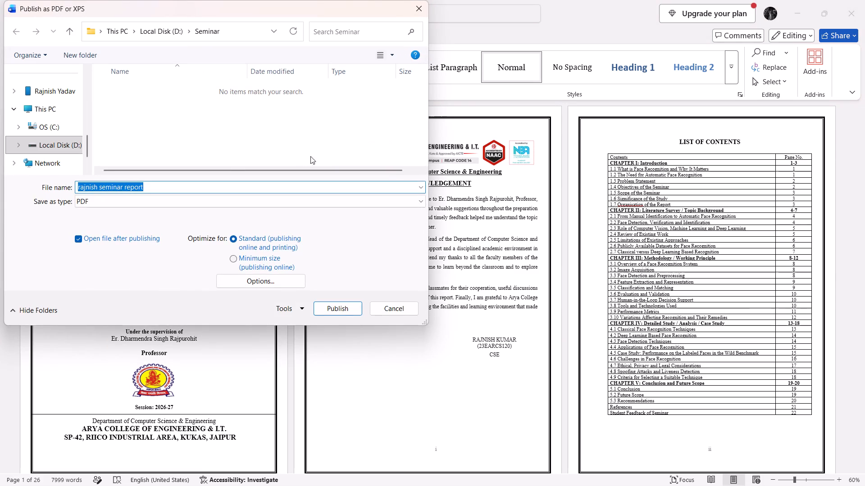
{"action": "left_click", "coordinate": [218, 191]}
{"action": "key", "text": "ctrl+a"}
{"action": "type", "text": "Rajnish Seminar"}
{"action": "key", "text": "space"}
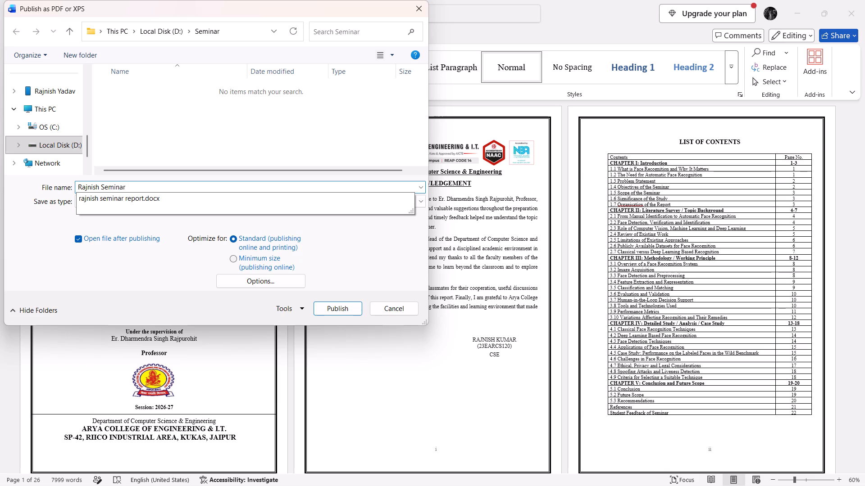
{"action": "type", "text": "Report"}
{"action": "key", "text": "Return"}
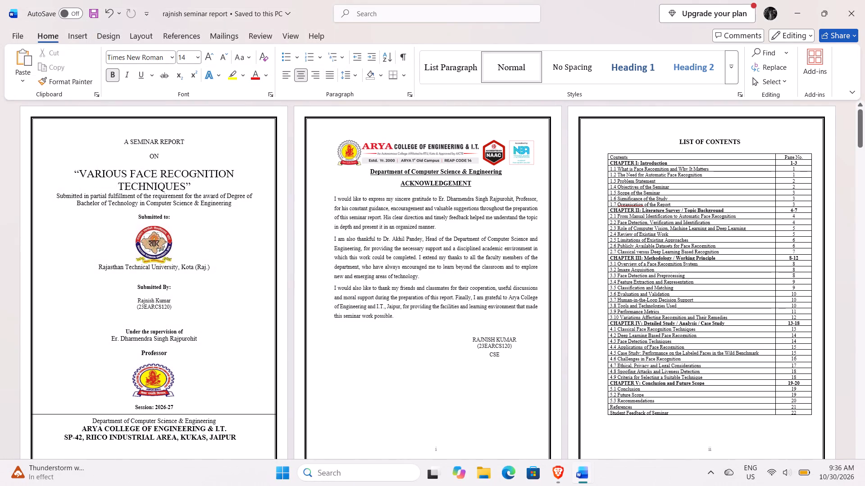
Search Windows for the WhatsApp app using "wh".
{"action": "left_click", "coordinate": [350, 475]}
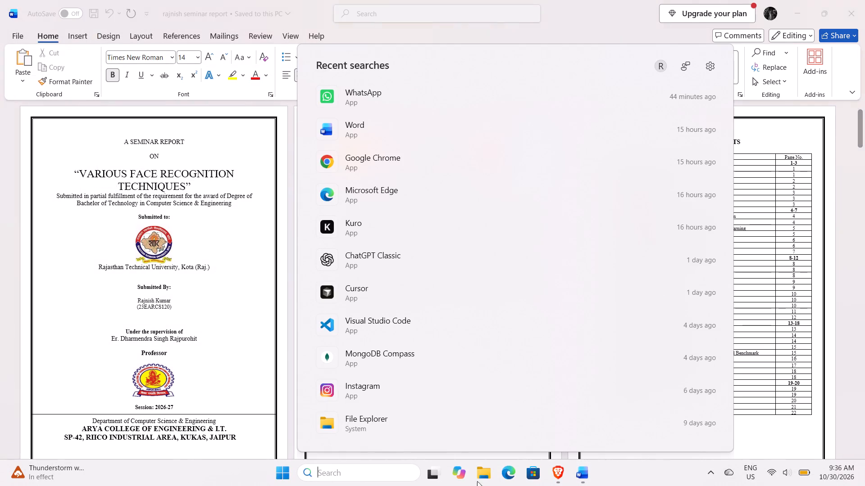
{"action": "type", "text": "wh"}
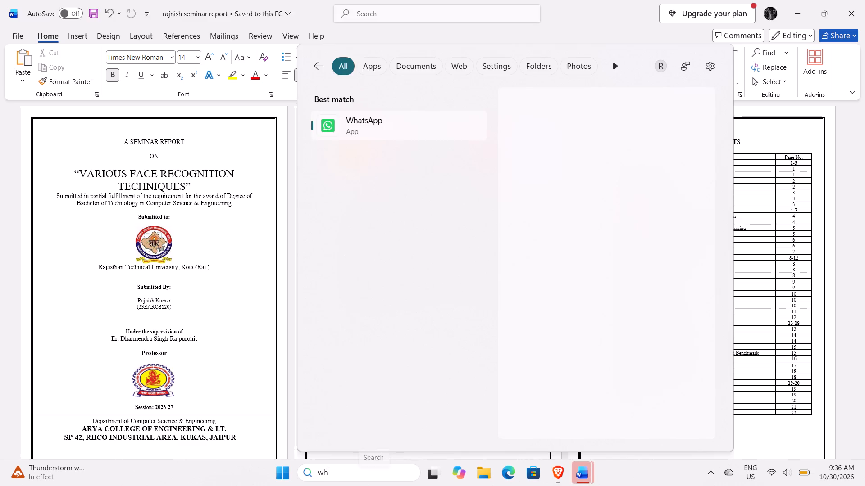
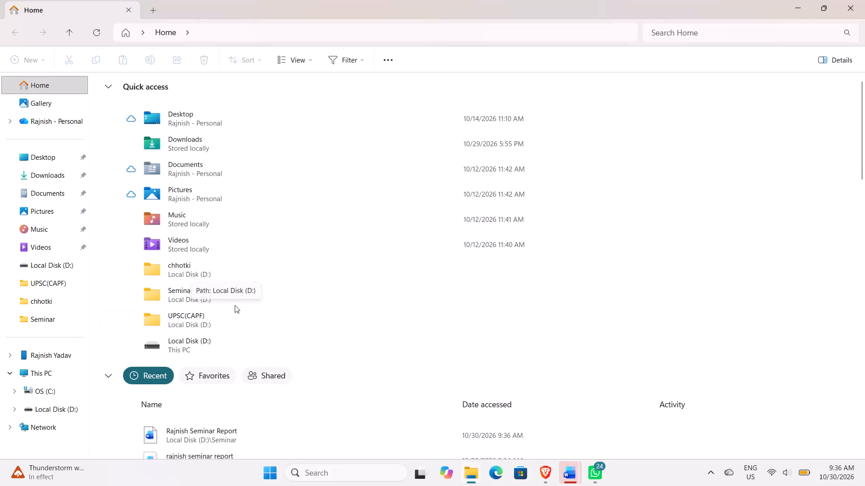
In File Explorer, open the D: Seminar folder and carry the seminar report PDF over to WhatsApp.
{"action": "double_click", "coordinate": [235, 305]}
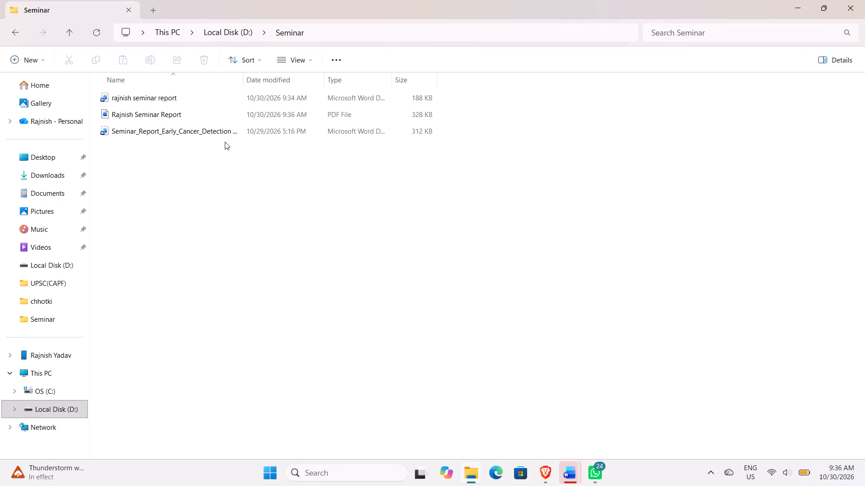
{"action": "left_click", "coordinate": [237, 133]}
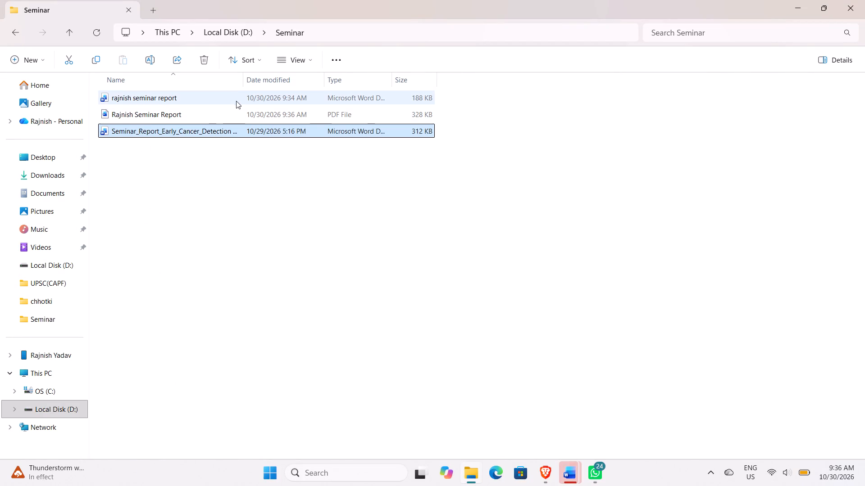
{"action": "left_click", "coordinate": [236, 112]}
{"action": "left_click_drag", "start_coordinate": [236, 112], "coordinate": [597, 463]}
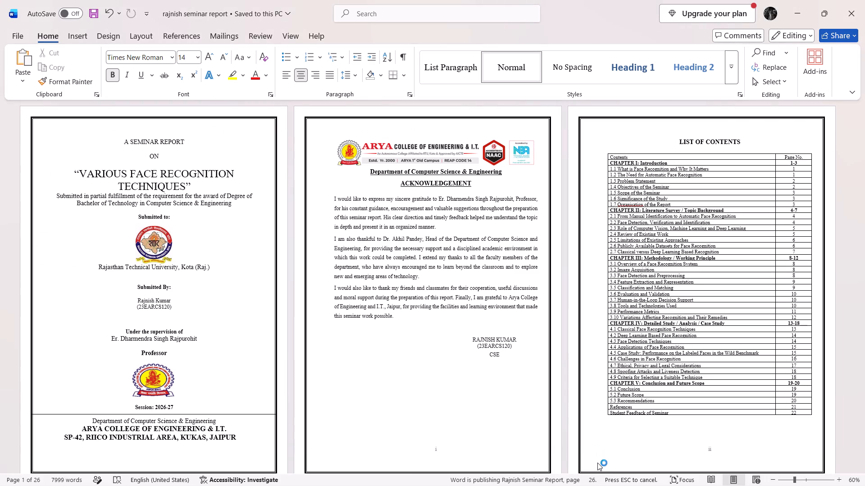
Switch to the Seminar folder on Local Disk (D:) in File Explorer and select the exported seminar report PDF.
{"action": "left_click_drag", "start_coordinate": [597, 463], "coordinate": [596, 482]}
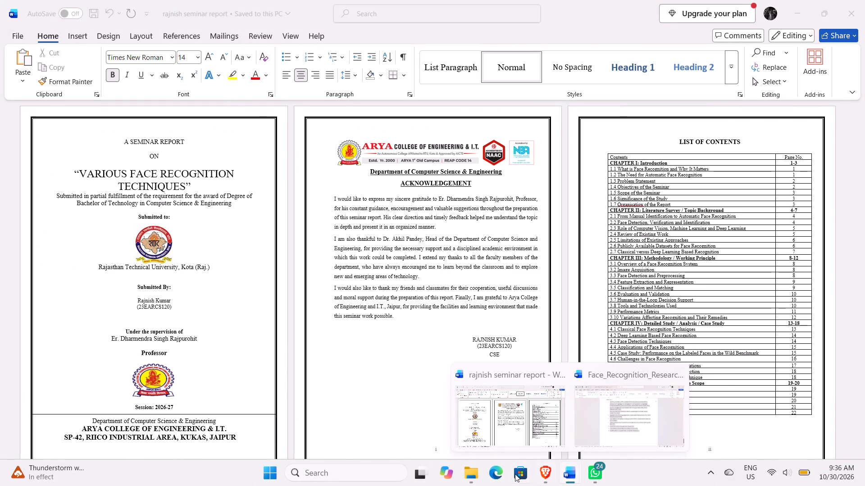
{"action": "left_click", "coordinate": [470, 472]}
{"action": "left_click", "coordinate": [331, 109]}
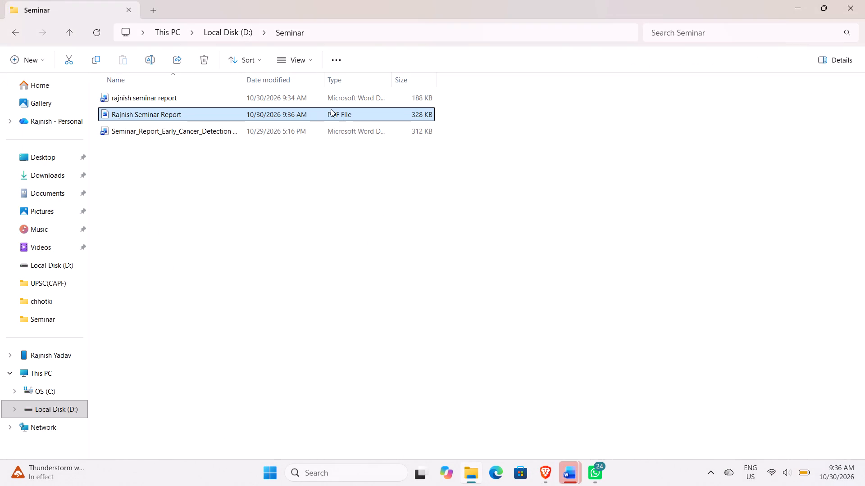
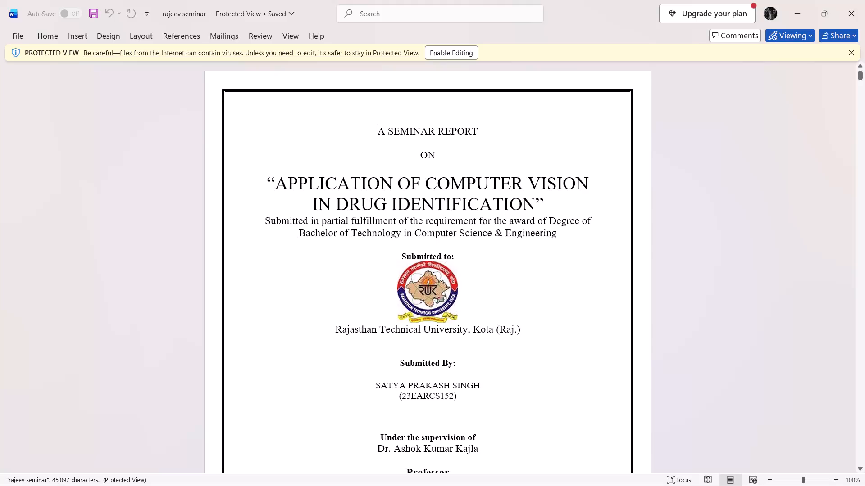
Enable editing in the protected drug identification seminar report and undo the stray line break at its start.
{"action": "scroll", "coordinate": [520, 288], "scroll_direction": "down", "scroll_amount": 2}
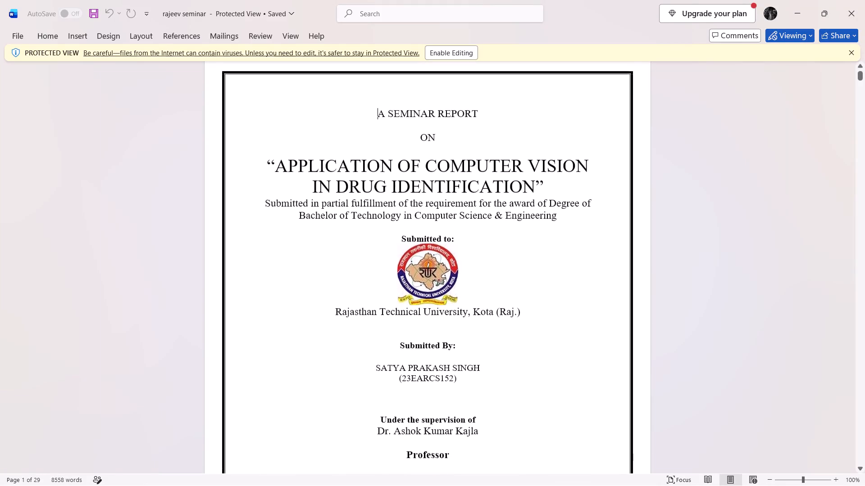
{"action": "scroll", "coordinate": [520, 288], "scroll_direction": "down", "scroll_amount": 1}
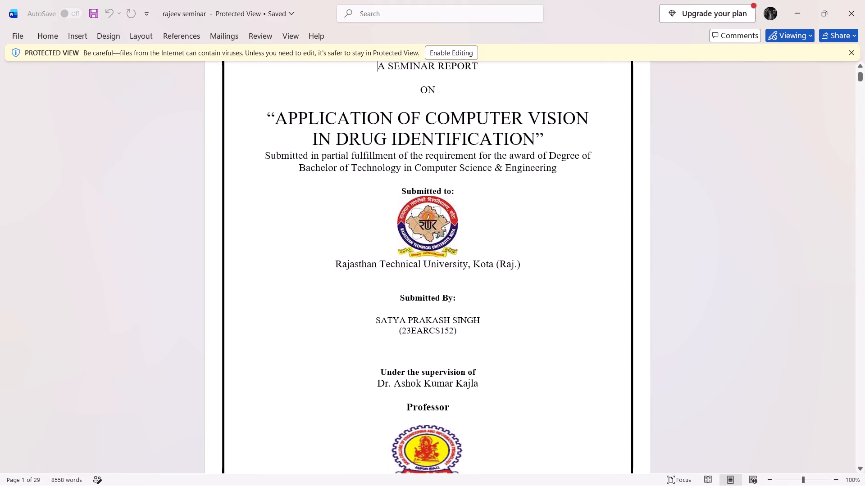
{"action": "left_click", "coordinate": [473, 188]}
{"action": "key", "text": "Return"}
{"action": "left_click", "coordinate": [443, 45]}
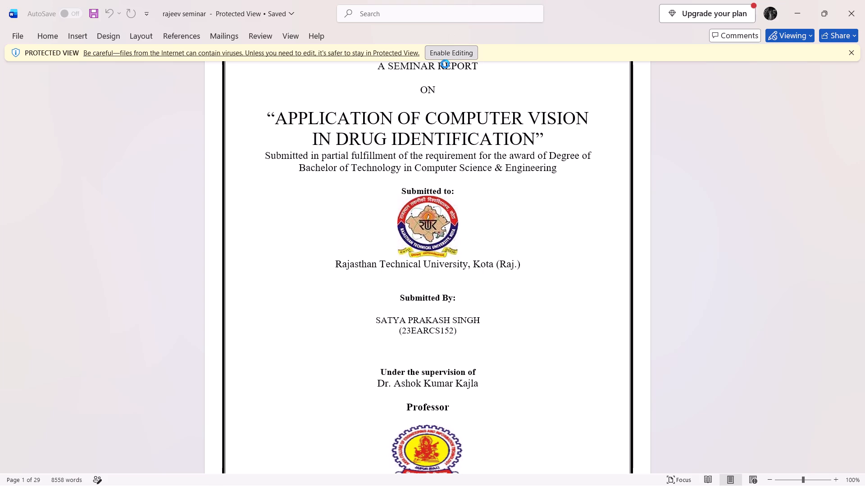
{"action": "key", "text": "Return"}
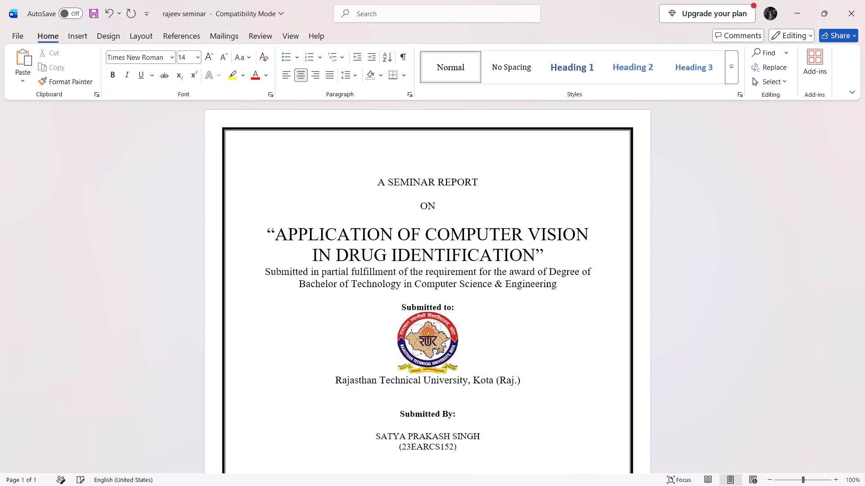
{"action": "key", "text": "ctrl+z"}
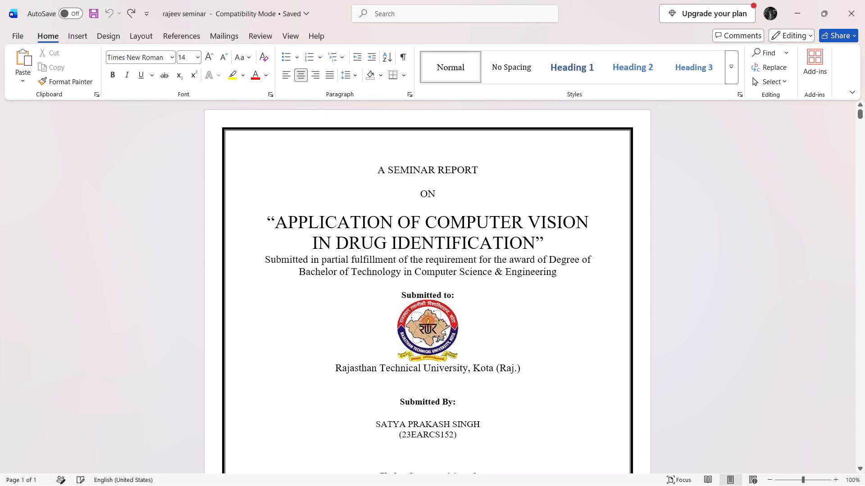
Insert one blank line above and one below the Rajasthan Technical University logo on the cover page.
{"action": "left_click", "coordinate": [468, 305]}
{"action": "left_click", "coordinate": [465, 294]}
{"action": "key", "text": "Return"}
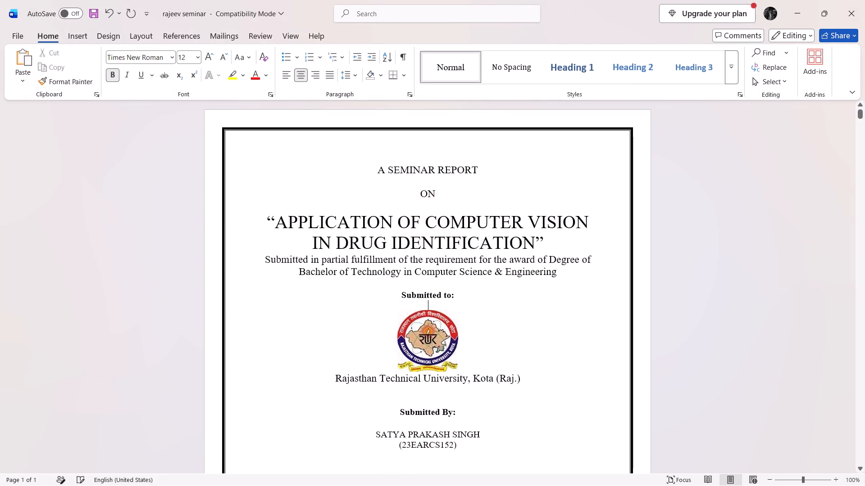
{"action": "left_click", "coordinate": [501, 353]}
{"action": "key", "text": "Return"}
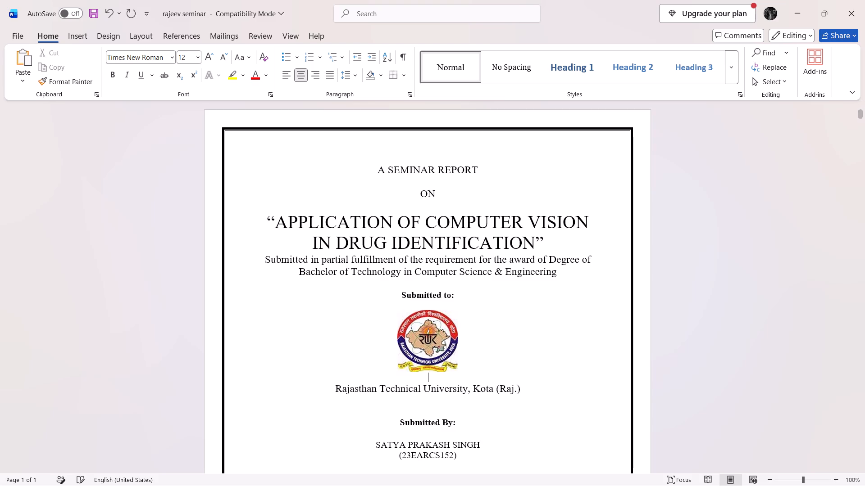
Replace every occurrence of the student's name under Submitted By with the new student's name throughout the drug identification report.
{"action": "scroll", "coordinate": [501, 353], "scroll_direction": "down", "scroll_amount": 2}
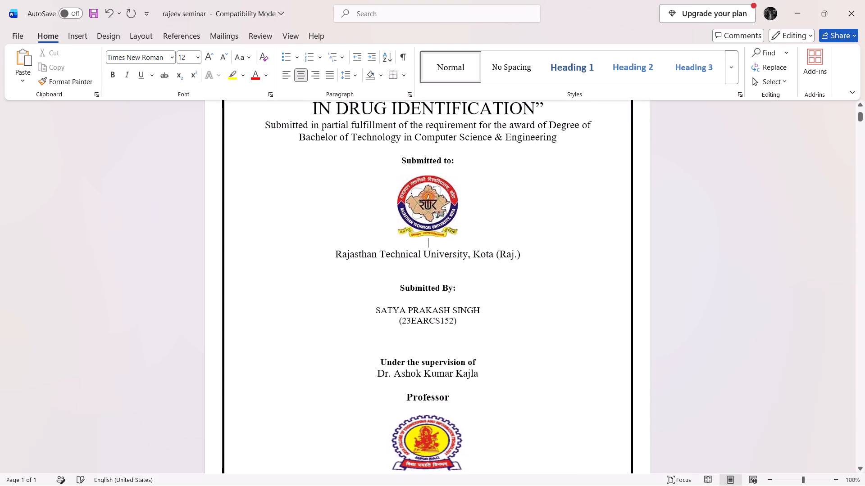
{"action": "left_click", "coordinate": [771, 68]}
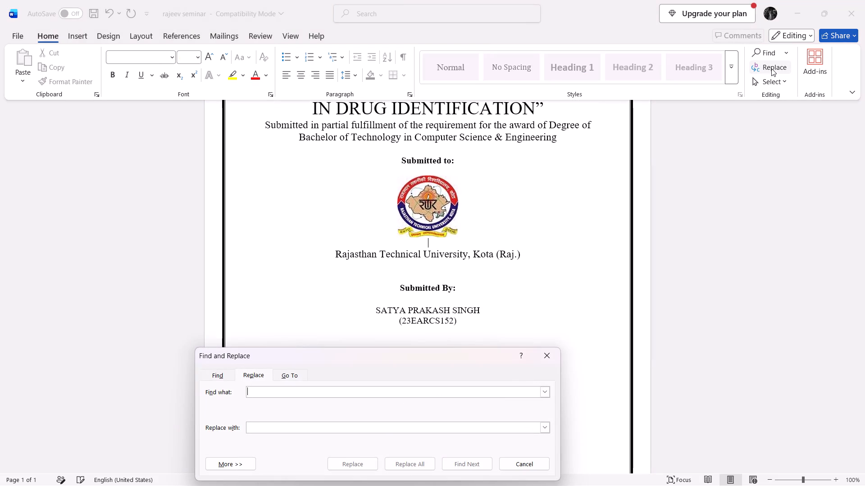
{"action": "scroll", "coordinate": [513, 245], "scroll_direction": "down", "scroll_amount": 1}
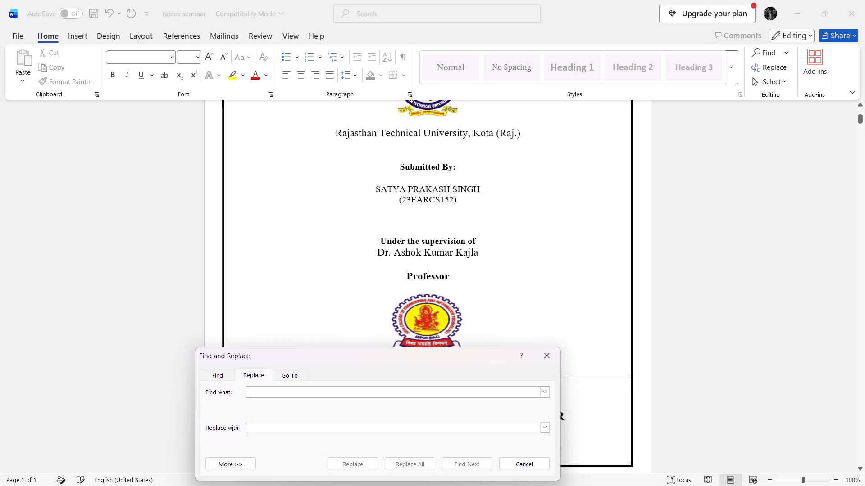
{"action": "left_click_drag", "start_coordinate": [490, 190], "coordinate": [392, 196]}
{"action": "left_click_drag", "start_coordinate": [376, 188], "coordinate": [481, 191]}
{"action": "left_click_drag", "start_coordinate": [465, 187], "coordinate": [429, 300]}
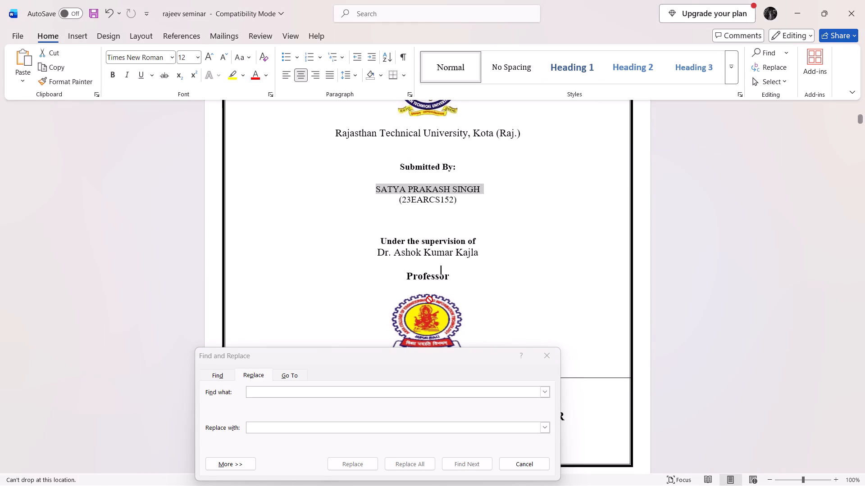
{"action": "left_click_drag", "start_coordinate": [429, 300], "coordinate": [395, 392]}
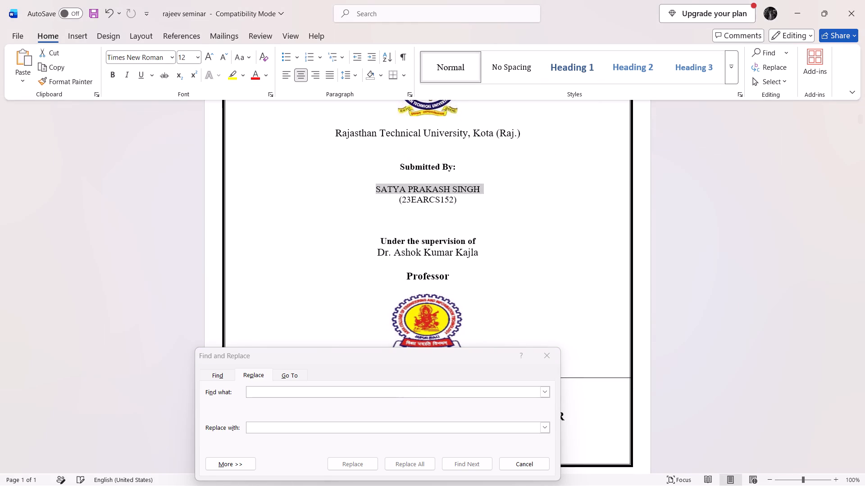
{"action": "key", "text": "ctrl+c"}
{"action": "left_click", "coordinate": [382, 396]}
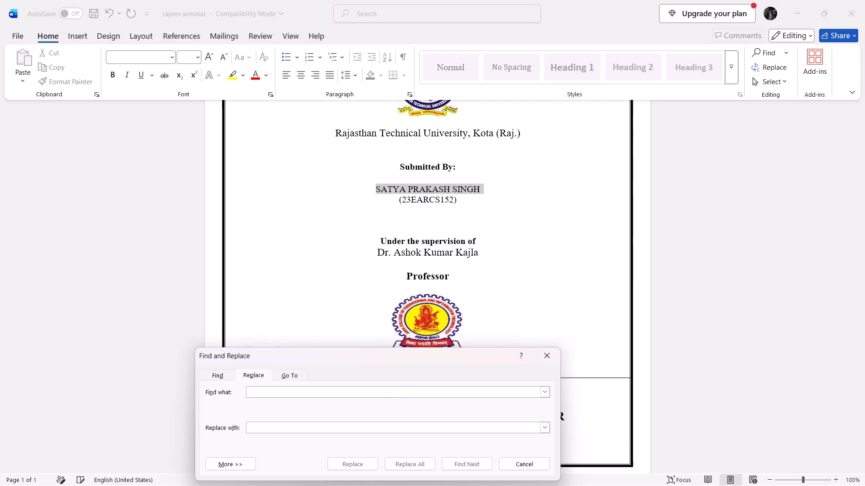
{"action": "key", "text": "ctrl+v"}
{"action": "left_click", "coordinate": [354, 429]}
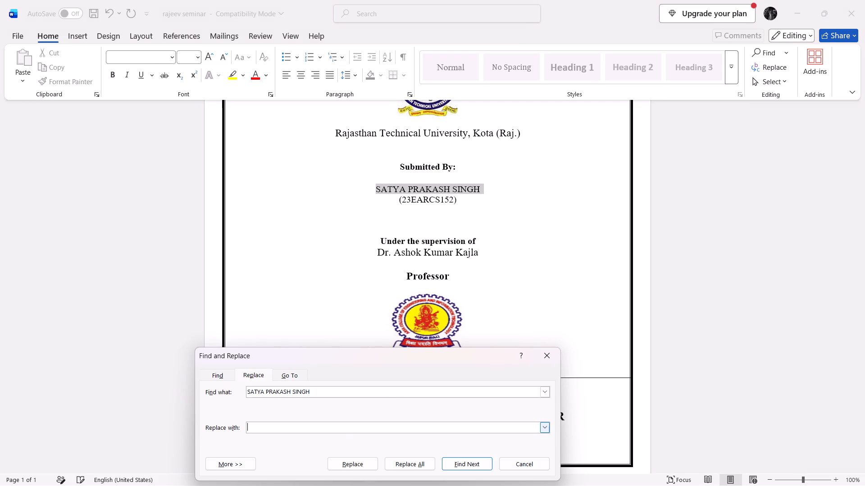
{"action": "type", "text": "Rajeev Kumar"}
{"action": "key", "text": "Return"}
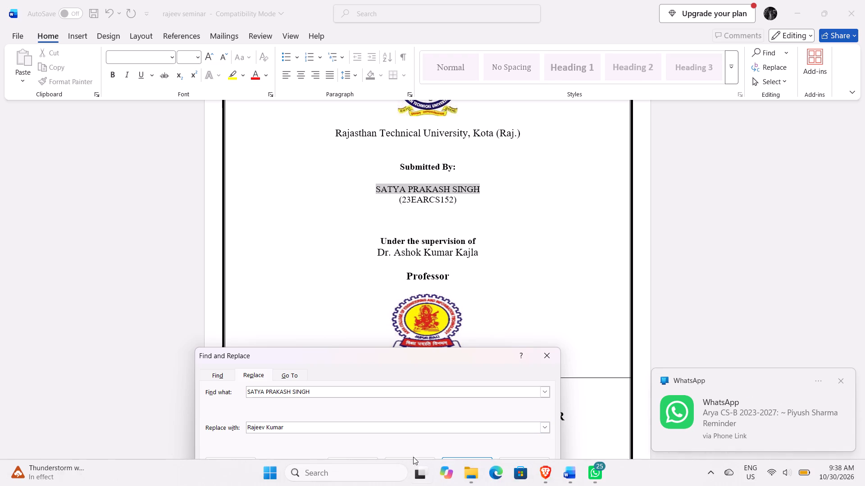
{"action": "left_click", "coordinate": [407, 467]}
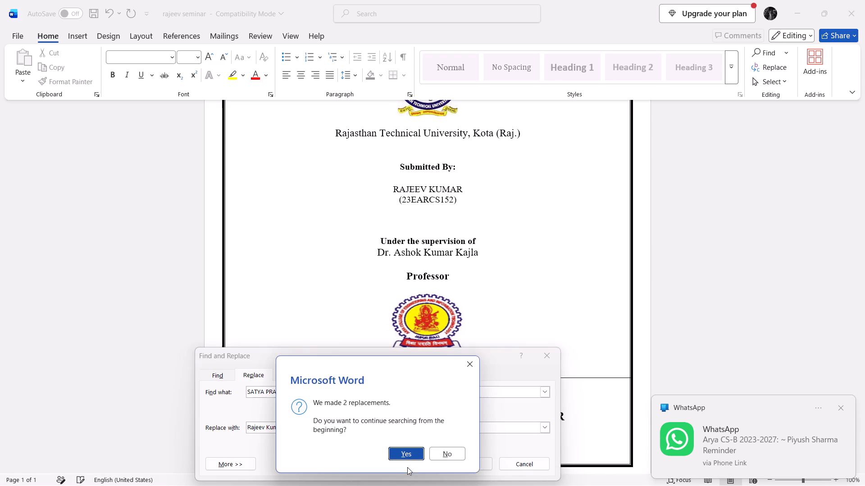
{"action": "left_click", "coordinate": [406, 455]}
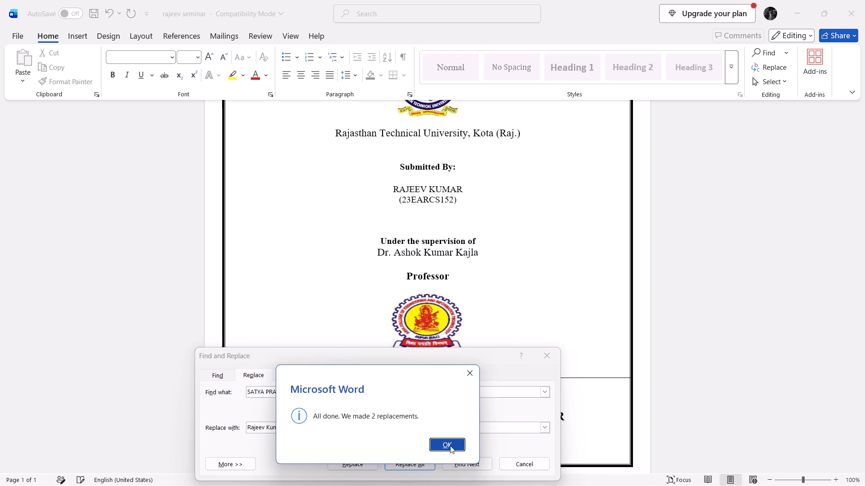
{"action": "left_click", "coordinate": [453, 444]}
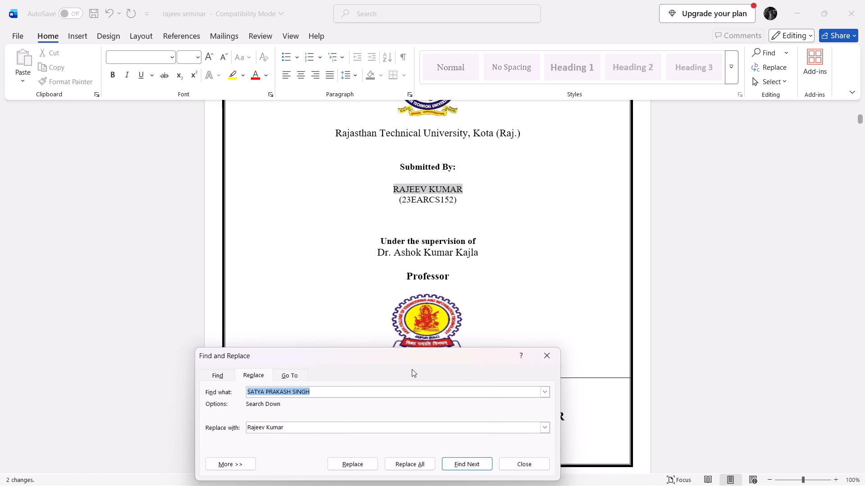
Replace every occurrence of the supervisor's name on the cover page with the new supervisor's name, titled Er., throughout the report.
{"action": "left_click", "coordinate": [488, 243]}
{"action": "left_click_drag", "start_coordinate": [488, 247], "coordinate": [384, 256]}
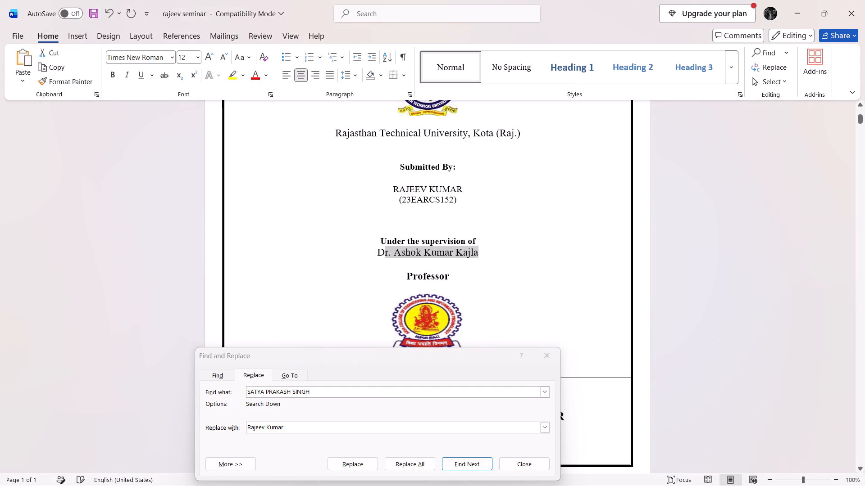
{"action": "left_click_drag", "start_coordinate": [384, 256], "coordinate": [374, 256]}
{"action": "key", "text": "ctrl+c"}
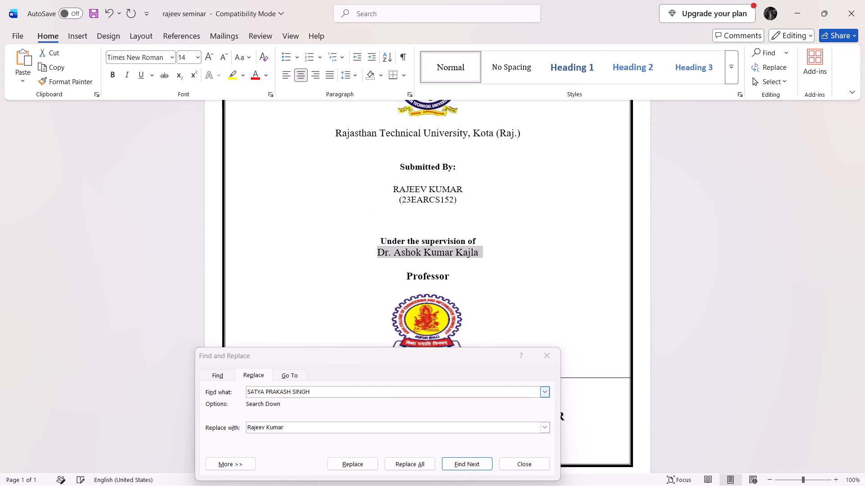
{"action": "left_click", "coordinate": [328, 393]}
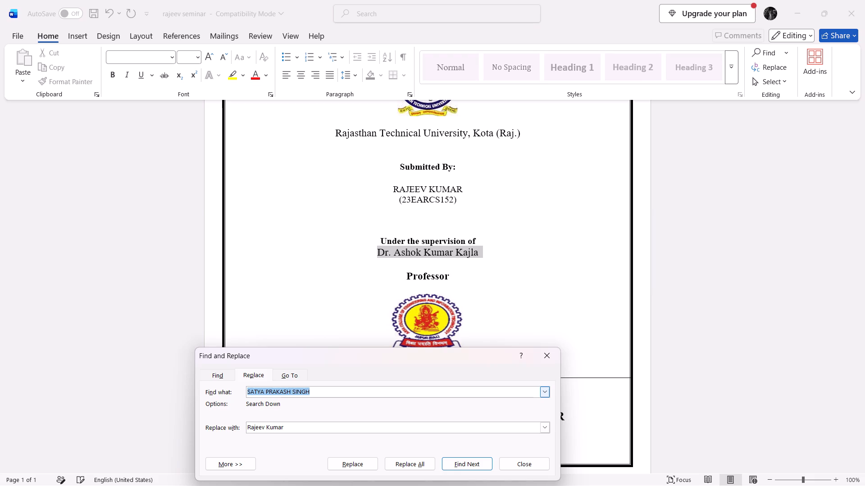
{"action": "key", "text": "ctrl+v"}
{"action": "left_click_drag", "start_coordinate": [305, 429], "coordinate": [210, 422]}
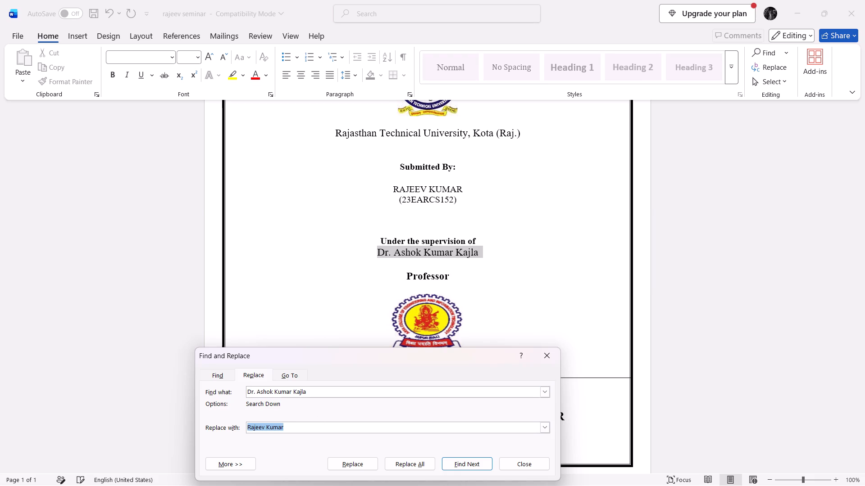
{"action": "left_click_drag", "start_coordinate": [210, 422], "coordinate": [209, 422]}
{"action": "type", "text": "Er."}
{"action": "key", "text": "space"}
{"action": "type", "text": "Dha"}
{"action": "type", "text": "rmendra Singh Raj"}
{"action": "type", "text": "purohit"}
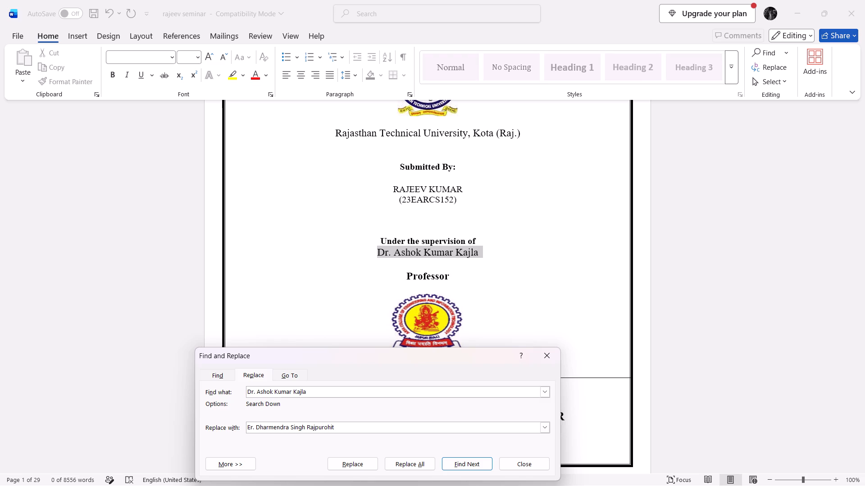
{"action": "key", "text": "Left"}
{"action": "left_click_drag", "start_coordinate": [400, 455], "coordinate": [404, 463]}
{"action": "left_click", "coordinate": [404, 463]}
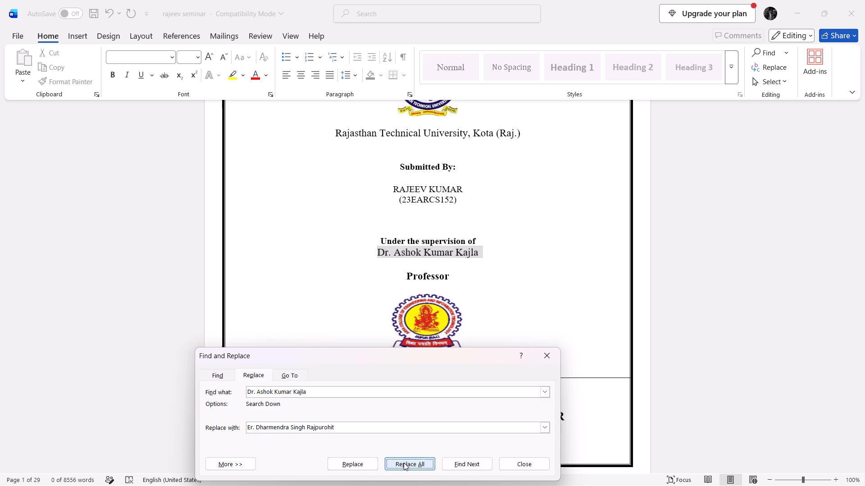
{"action": "left_click", "coordinate": [410, 448]}
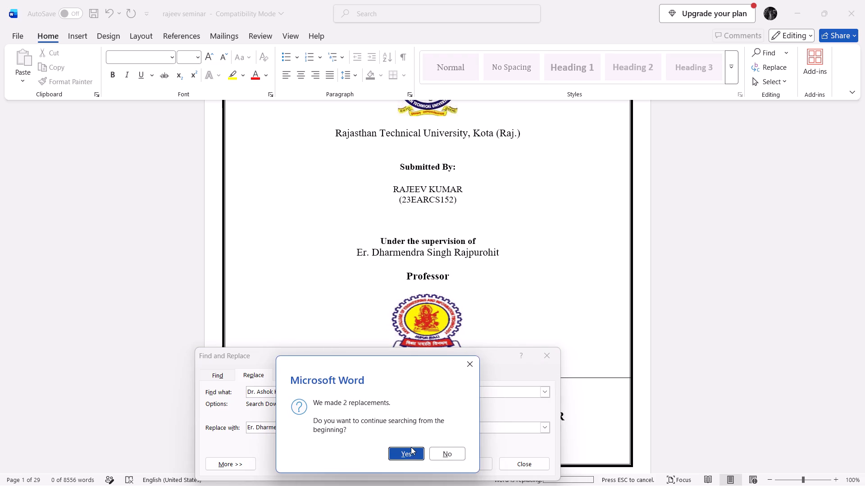
{"action": "left_click", "coordinate": [406, 454]}
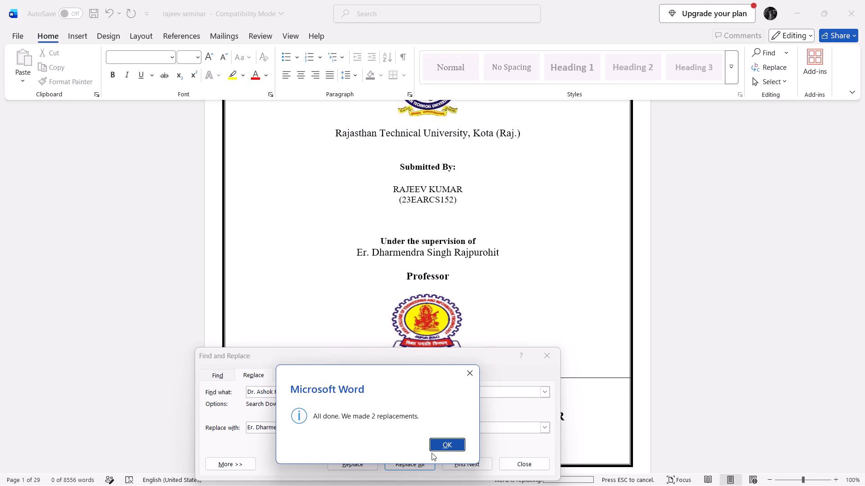
{"action": "left_click", "coordinate": [446, 445]}
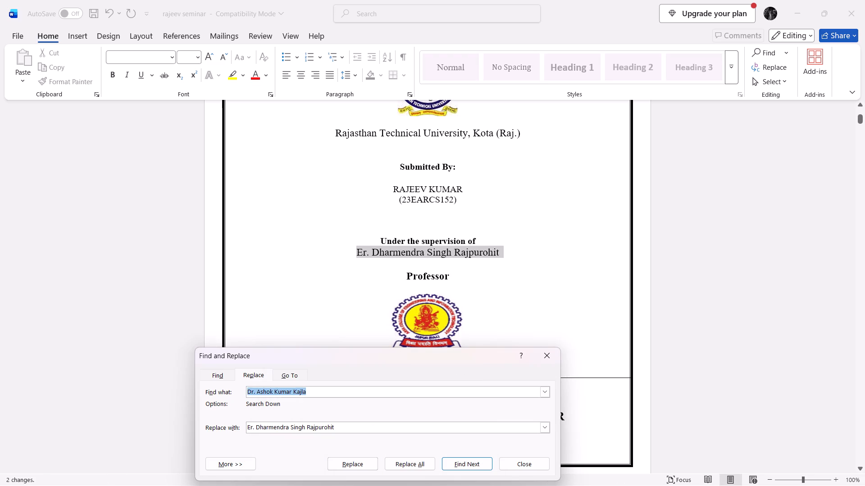
Replace every occurrence of the student's roll number with the new student's roll number, ending in 19, throughout the report.
{"action": "left_click_drag", "start_coordinate": [452, 200], "coordinate": [428, 203]}
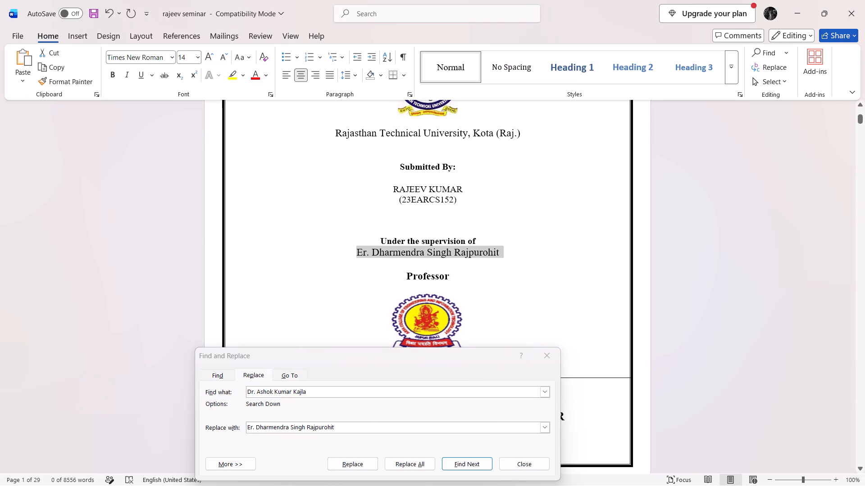
{"action": "left_click_drag", "start_coordinate": [428, 203], "coordinate": [427, 203]}
{"action": "left_click_drag", "start_coordinate": [453, 201], "coordinate": [408, 202]}
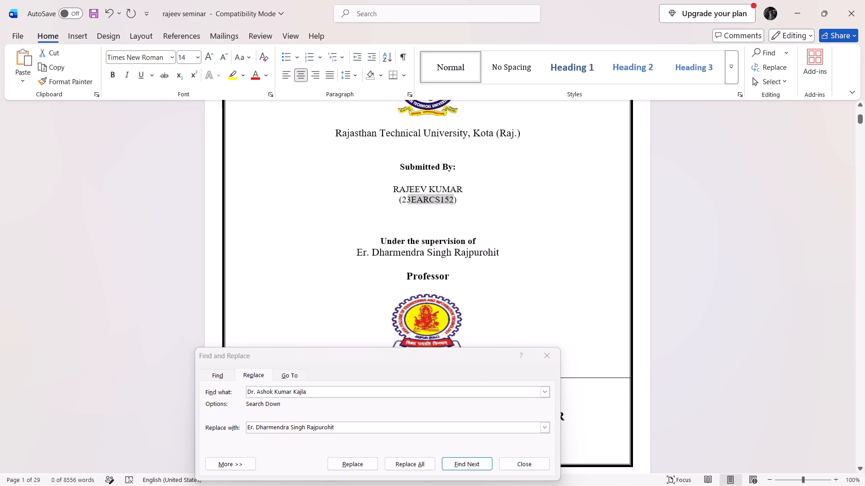
{"action": "left_click_drag", "start_coordinate": [408, 202], "coordinate": [402, 202]}
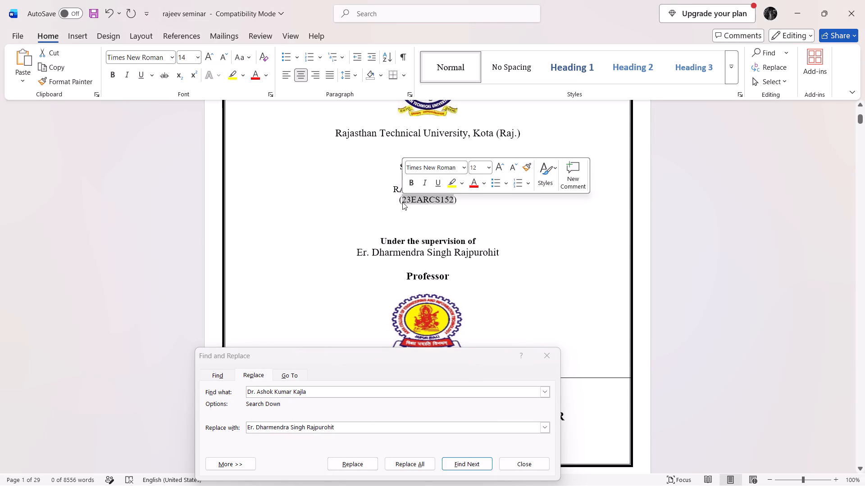
{"action": "key", "text": "ctrl+c"}
{"action": "triple_click", "coordinate": [312, 390]}
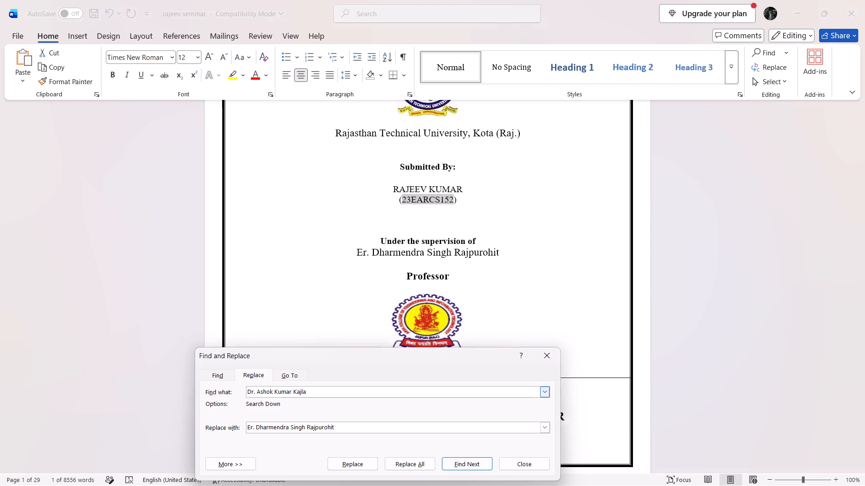
{"action": "double_click", "coordinate": [312, 390]}
{"action": "key", "text": "ctrl+v"}
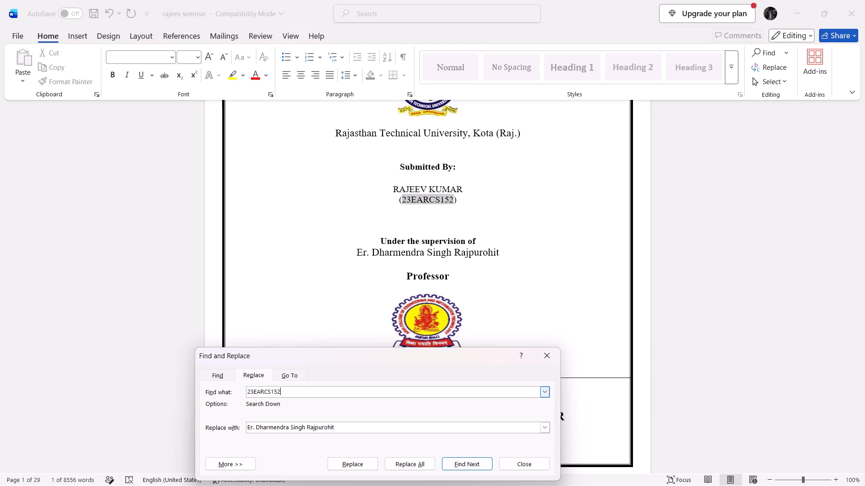
{"action": "left_click", "coordinate": [346, 428]}
{"action": "key", "text": "ctrl+a"}
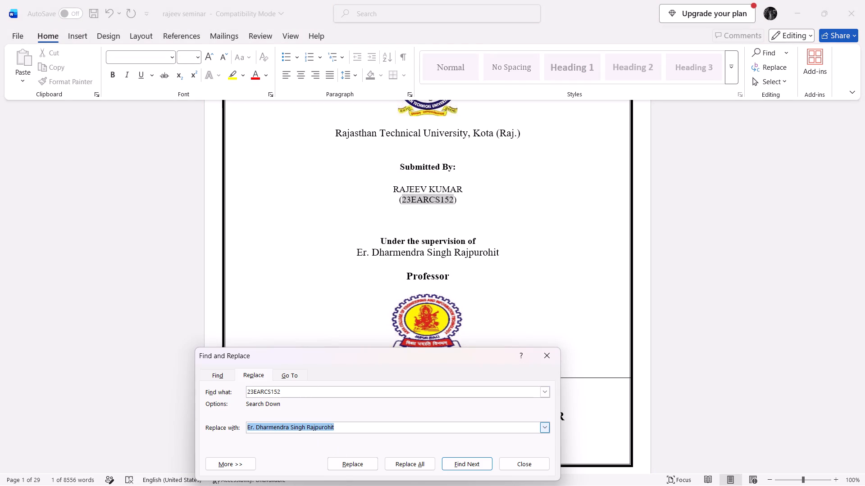
{"action": "key", "text": "ctrl+v"}
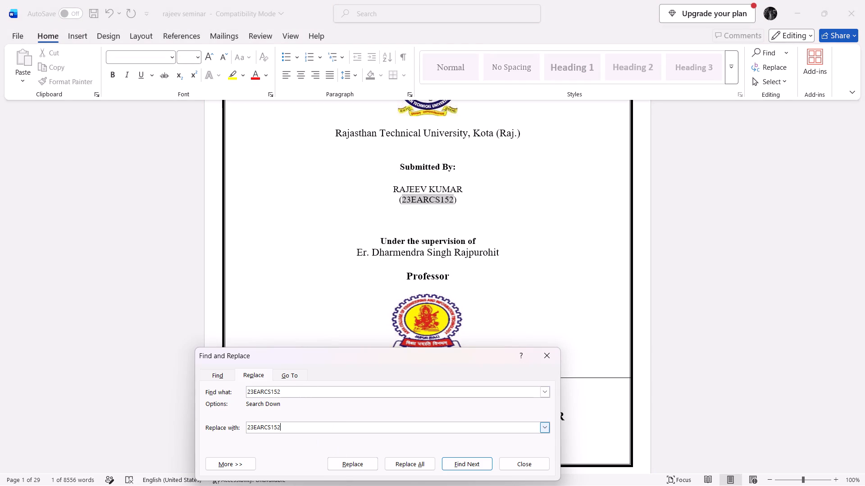
{"action": "key", "text": "BackSpace"}
{"action": "key", "text": "BackSpace"}
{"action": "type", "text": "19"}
{"action": "left_click", "coordinate": [412, 461]}
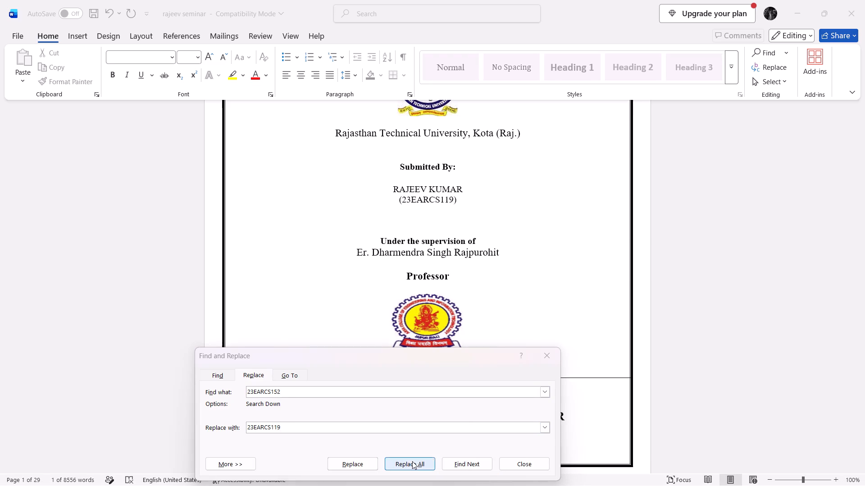
{"action": "left_click", "coordinate": [415, 451]}
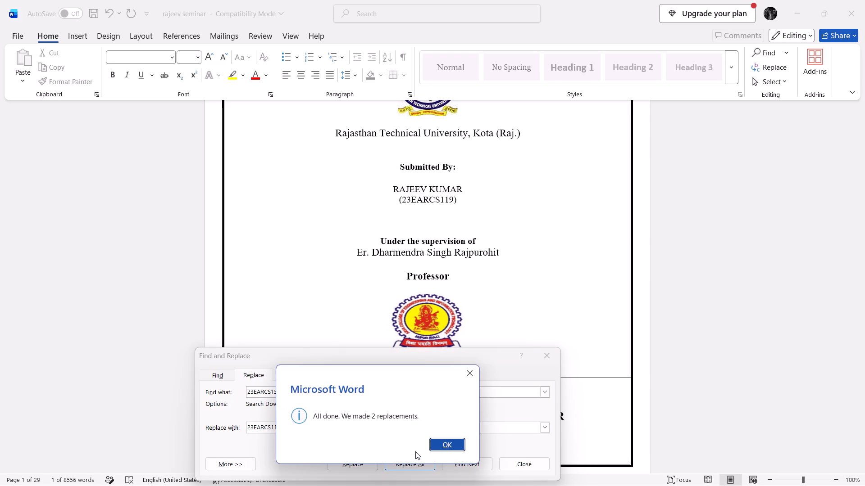
{"action": "left_click", "coordinate": [460, 444]}
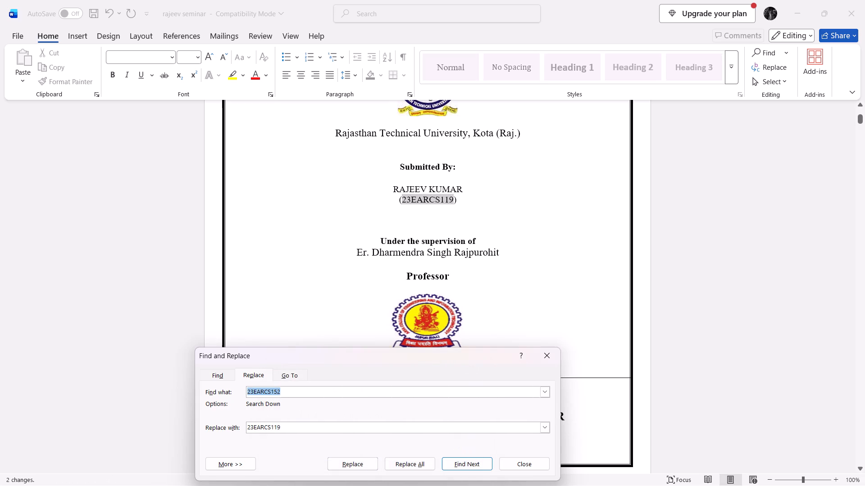
Review the replaced student and supervisor details on the cover and acknowledgement pages up to the List of Contents, and close Find and Replace.
{"action": "scroll", "coordinate": [571, 243], "scroll_direction": "down", "scroll_amount": 2}
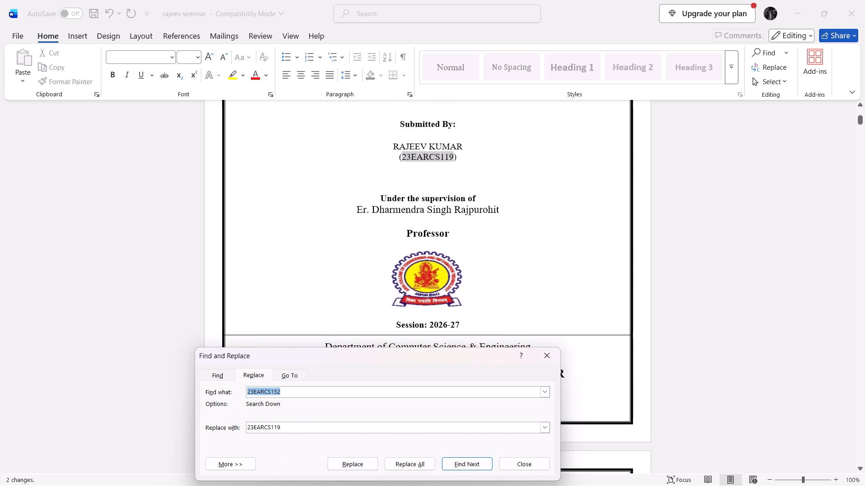
{"action": "scroll", "coordinate": [571, 243], "scroll_direction": "down", "scroll_amount": 3}
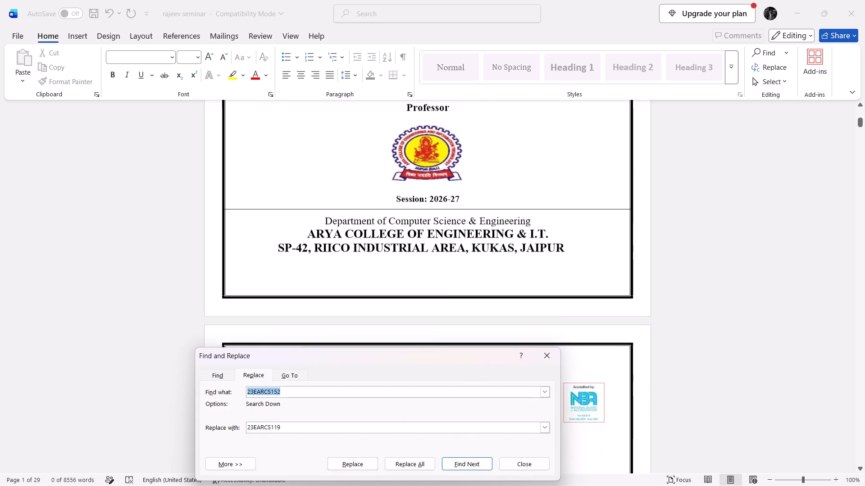
{"action": "scroll", "coordinate": [571, 243], "scroll_direction": "down", "scroll_amount": 2}
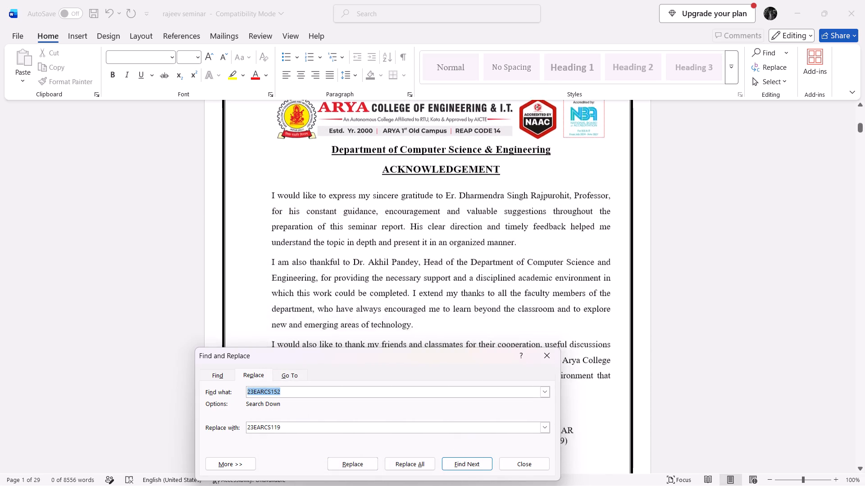
{"action": "scroll", "coordinate": [571, 243], "scroll_direction": "down", "scroll_amount": 4}
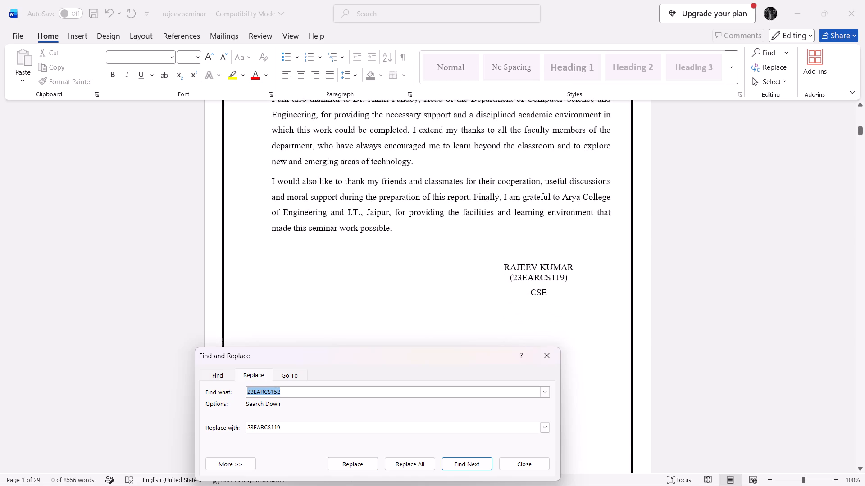
{"action": "scroll", "coordinate": [571, 243], "scroll_direction": "down", "scroll_amount": 3}
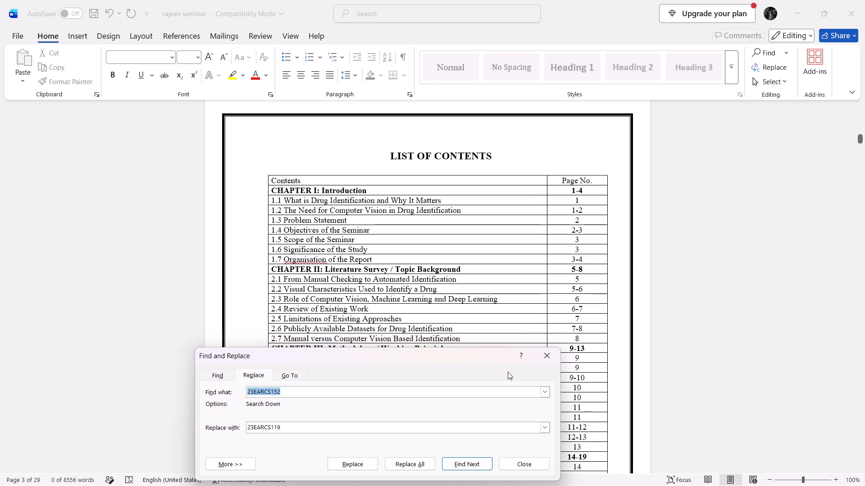
{"action": "left_click", "coordinate": [551, 353]}
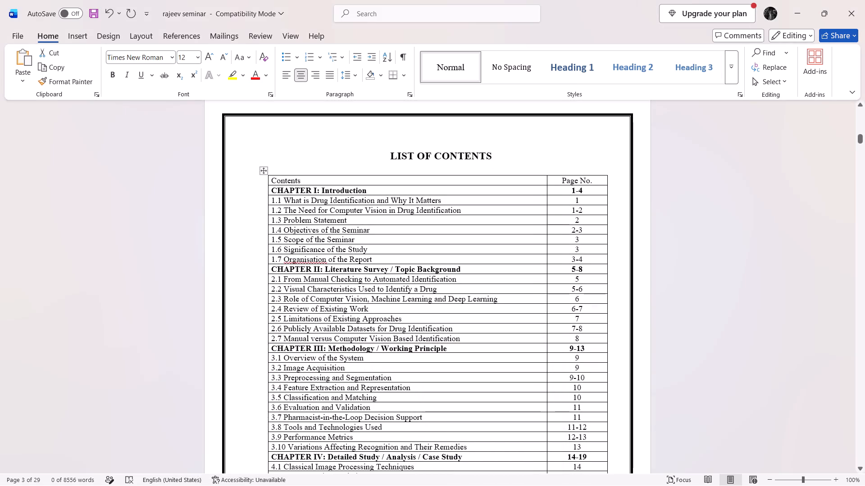
Save the edited drug identification seminar report.
{"action": "key", "text": "ctrl+s"}
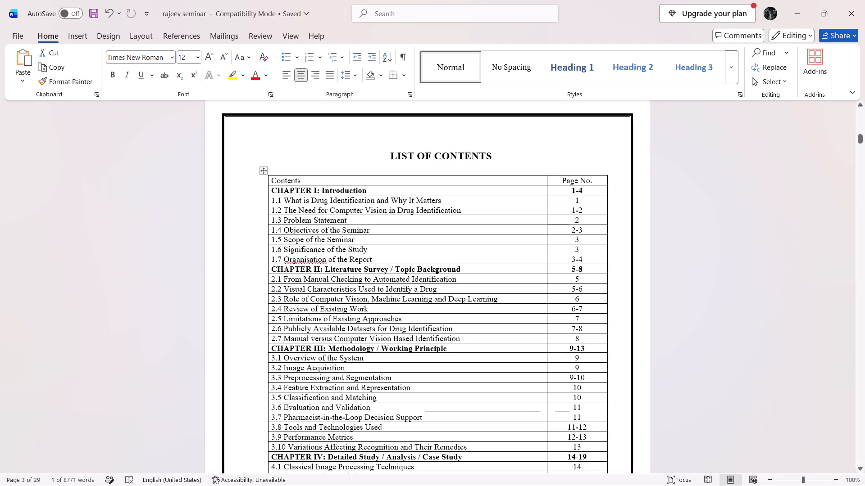
{"action": "key", "text": "ctrl+s"}
{"action": "key", "text": "ctrl+s"}
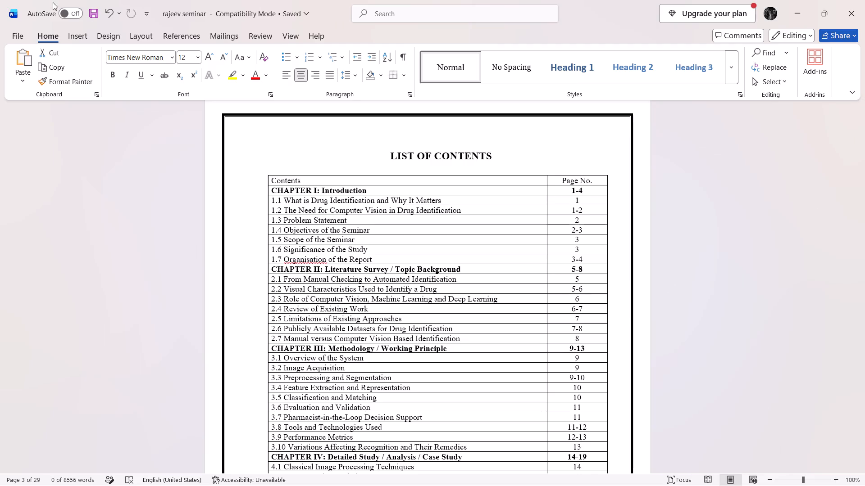
{"action": "left_click", "coordinate": [86, 12]}
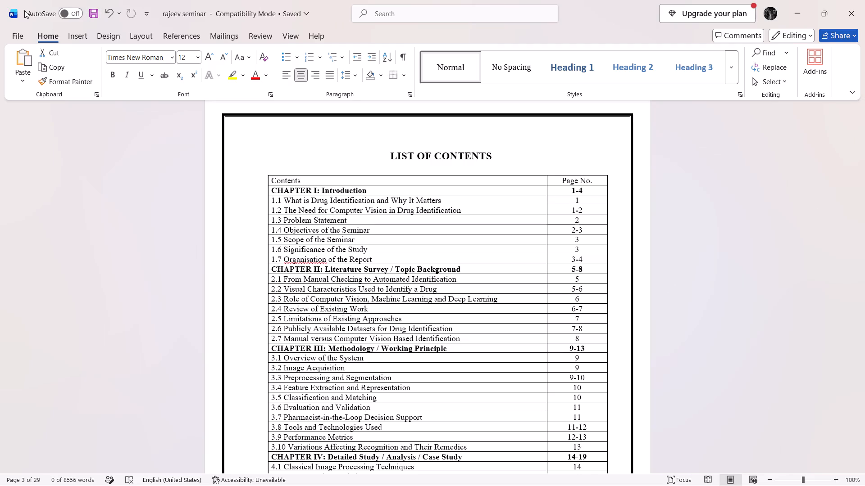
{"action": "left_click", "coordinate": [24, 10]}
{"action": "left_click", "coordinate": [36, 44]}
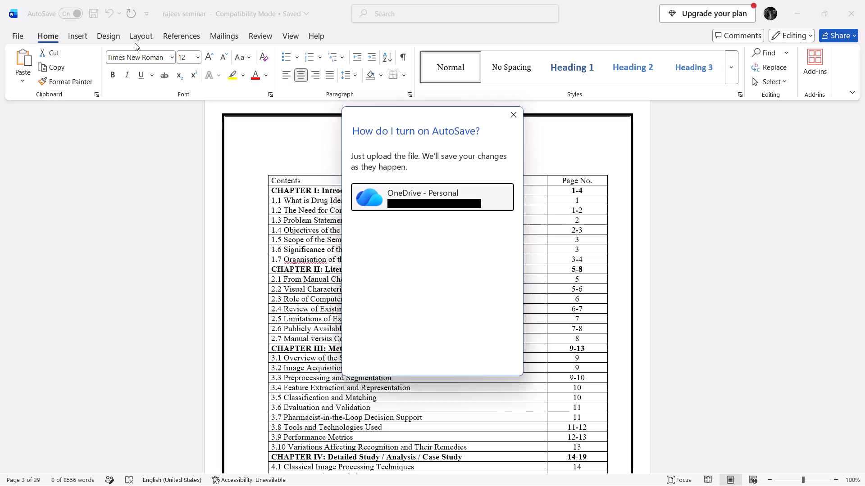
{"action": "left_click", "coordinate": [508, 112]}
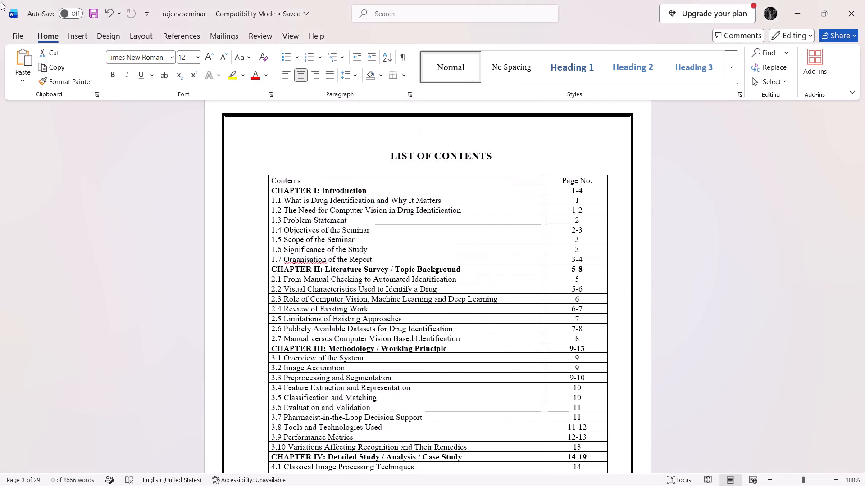
Save the report as the Word document "rajeev seminar" in the Seminar folder on drive D, accepting the upgrade to the newest file format.
{"action": "left_click", "coordinate": [18, 36]}
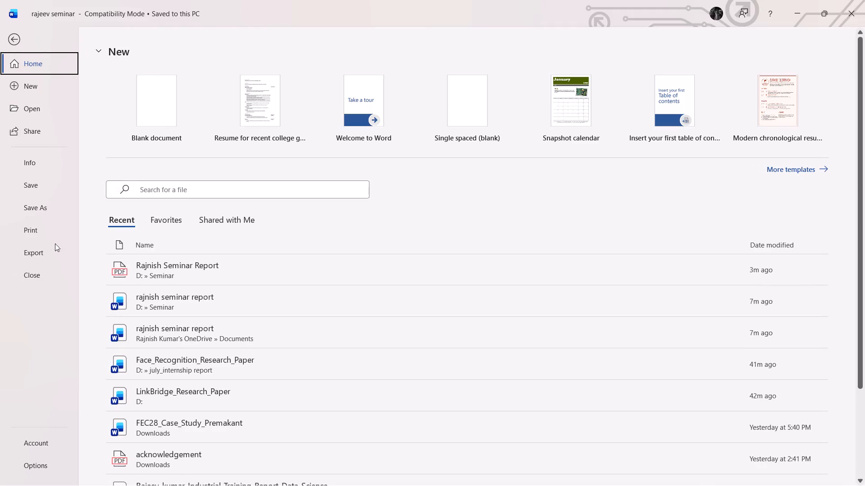
{"action": "left_click", "coordinate": [46, 211]}
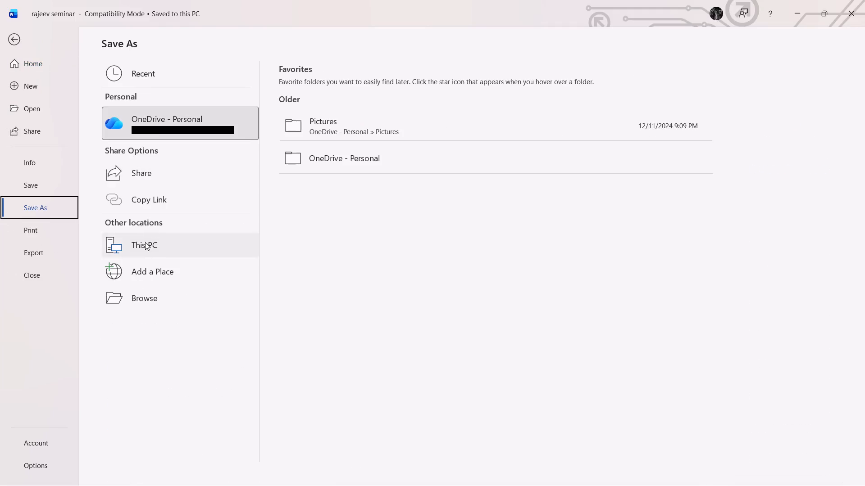
{"action": "left_click", "coordinate": [162, 252]}
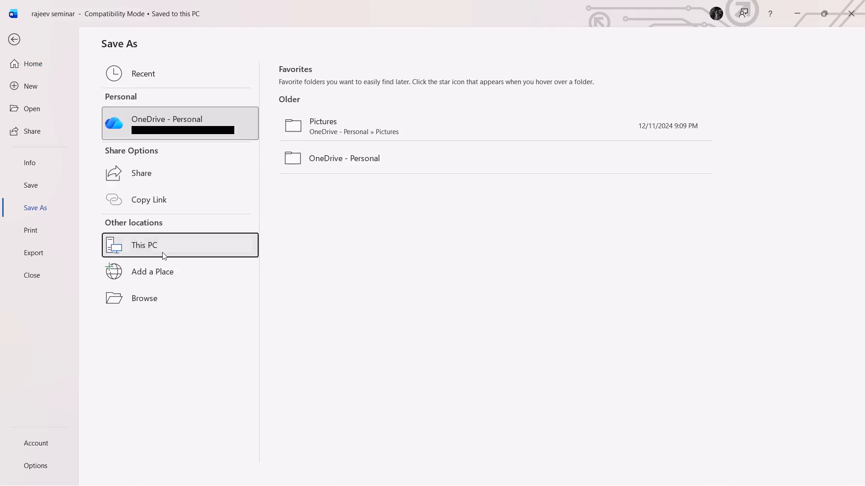
{"action": "double_click", "coordinate": [325, 138]}
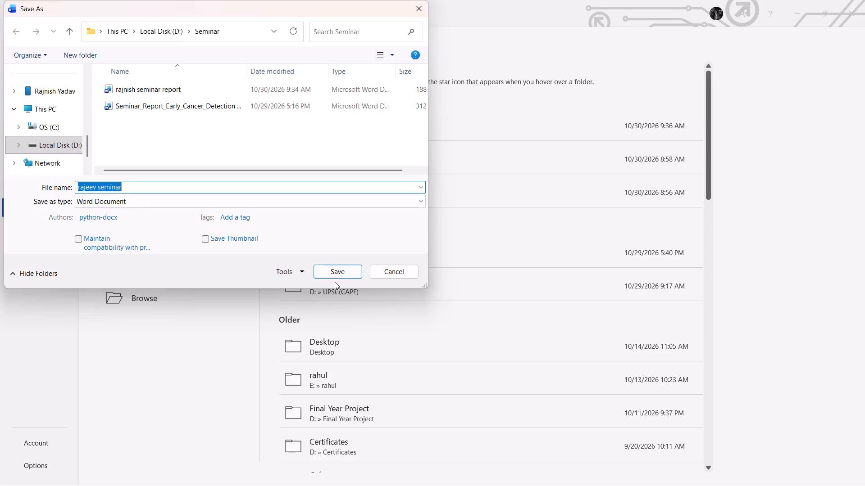
{"action": "left_click", "coordinate": [336, 274]}
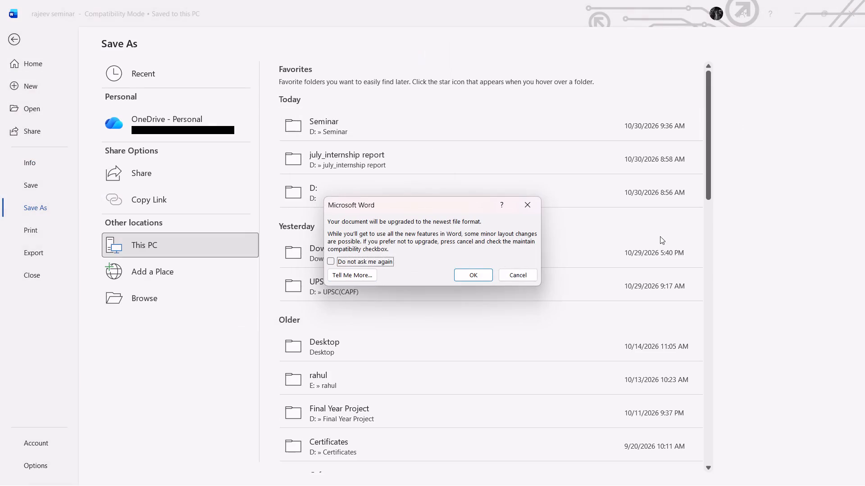
{"action": "left_click", "coordinate": [482, 271]}
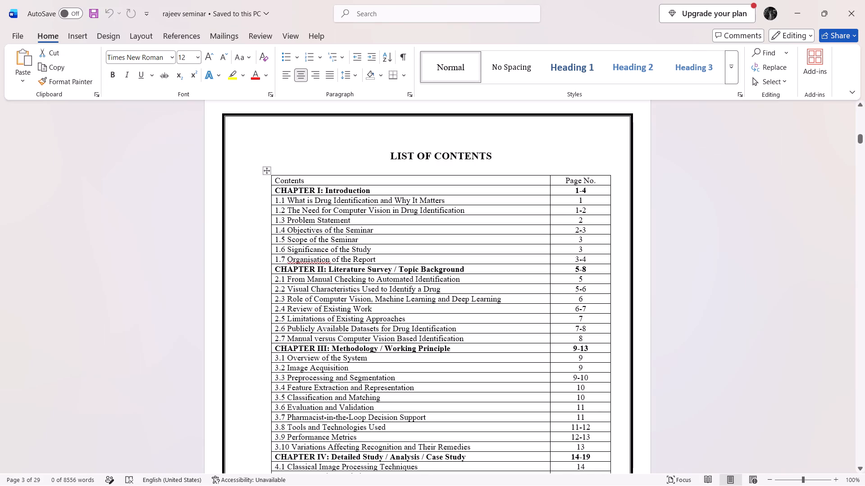
Switch to File Explorer, open "rajeev seminar" from the Seminar folder, and close its Word window.
{"action": "left_click", "coordinate": [470, 474]}
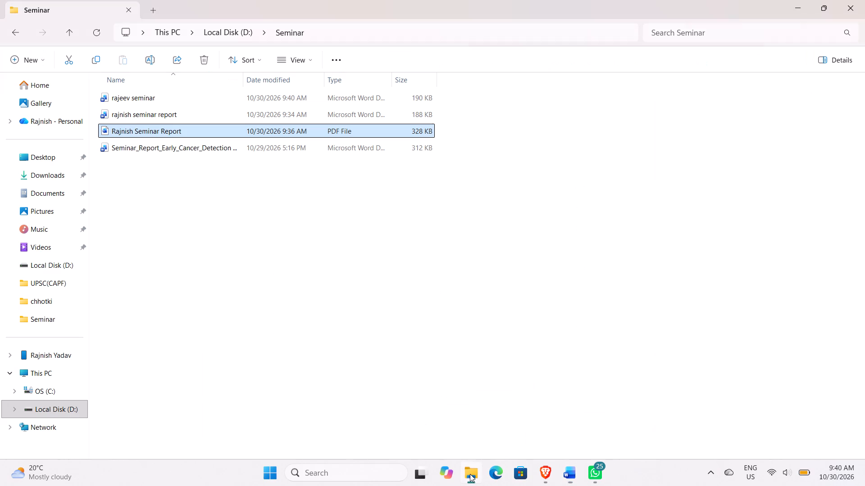
{"action": "left_click", "coordinate": [285, 97]}
{"action": "left_click_drag", "start_coordinate": [285, 97], "coordinate": [382, 144]}
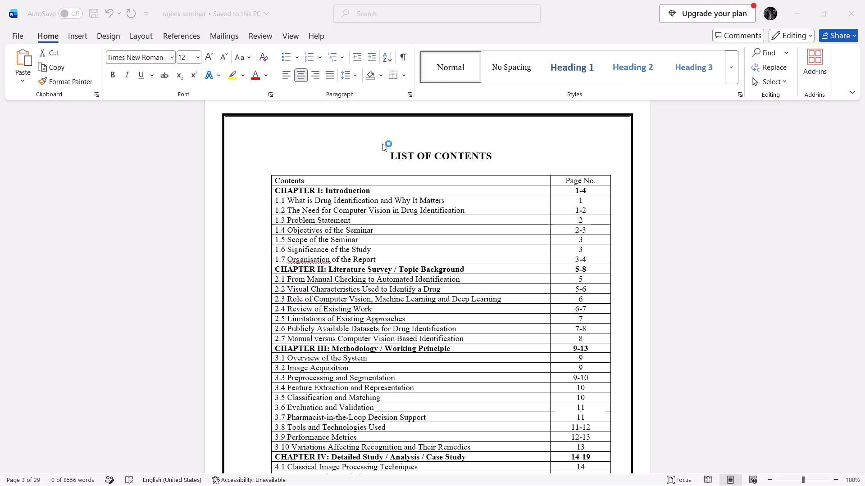
{"action": "left_click_drag", "start_coordinate": [382, 144], "coordinate": [400, 122]}
{"action": "left_click", "coordinate": [864, 0]}
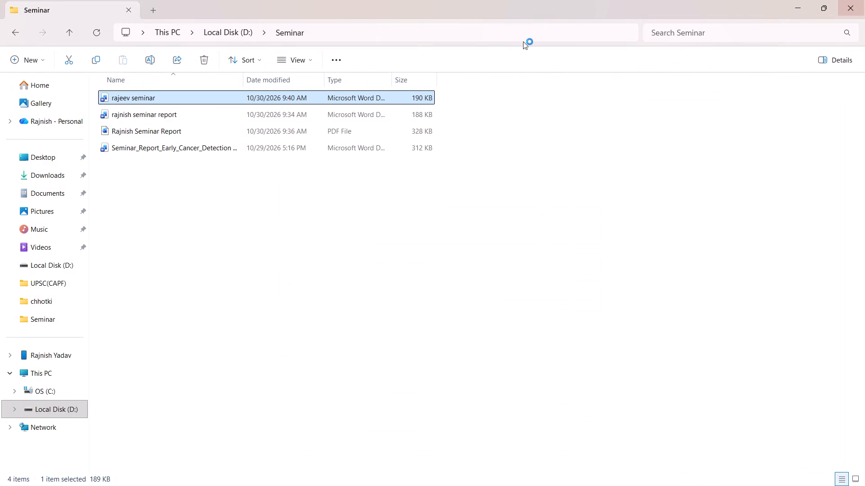
Pick up the "rajeev seminar" Word document in the Seminar folder.
{"action": "left_click", "coordinate": [417, 96]}
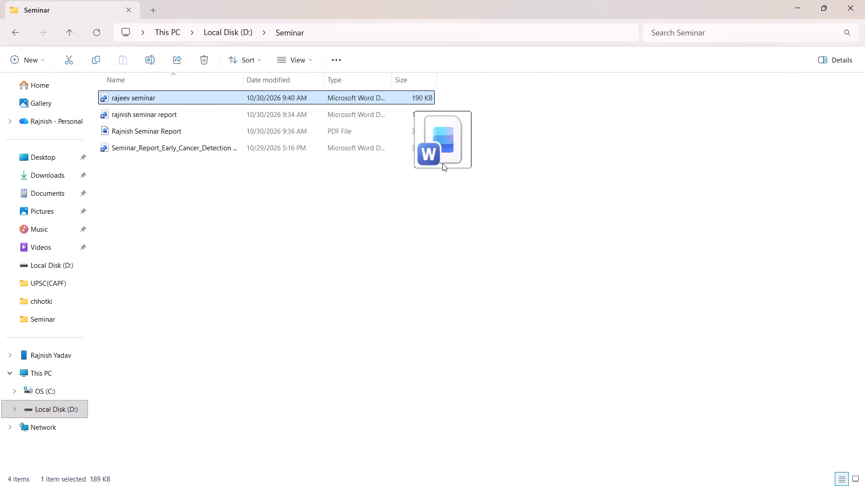